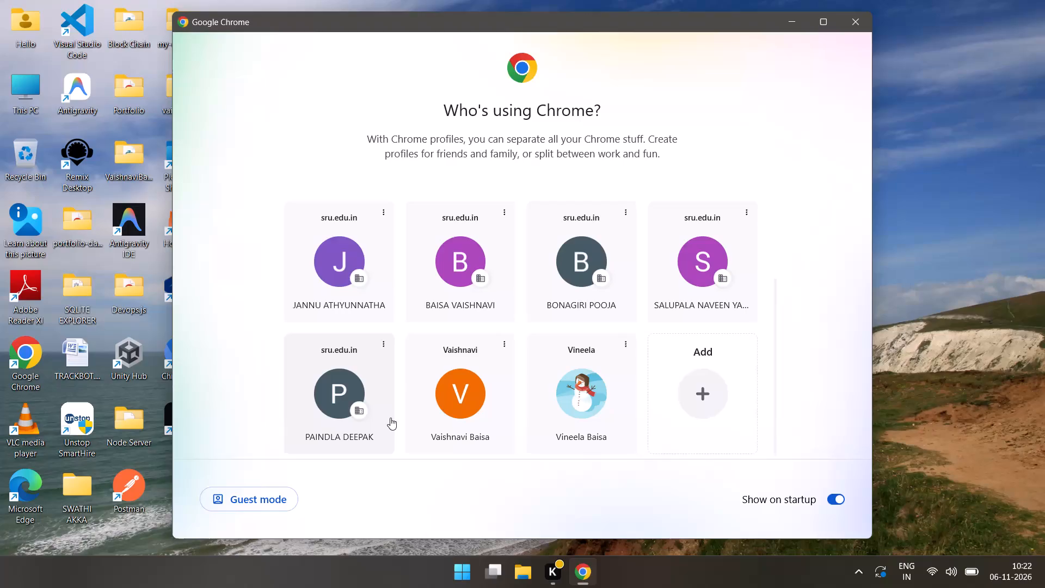
Open the browser with the orange V profile, search Google for canva and open the Canva India site.
double_click(437, 432)
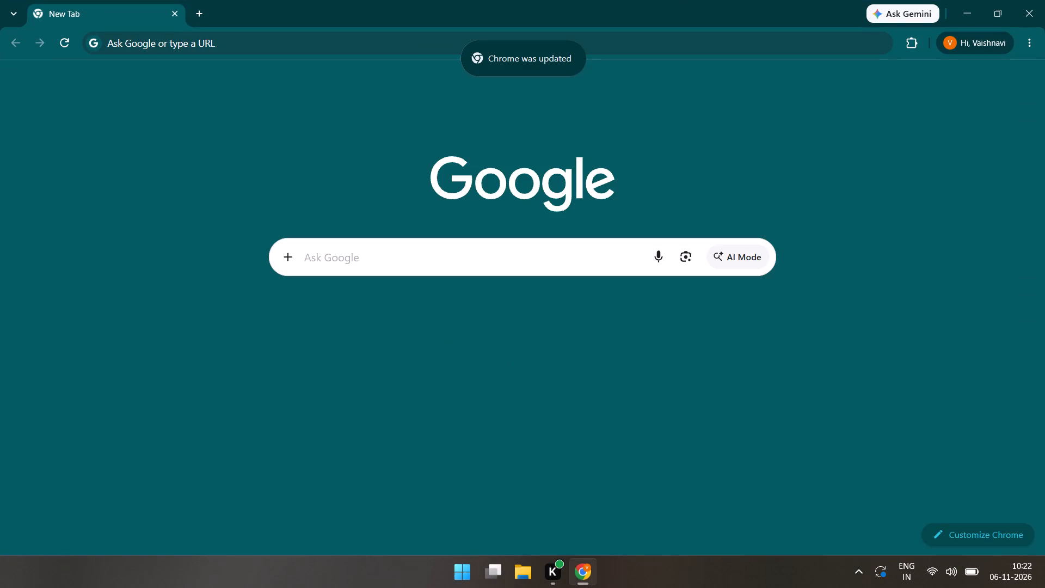
left_click(519, 250)
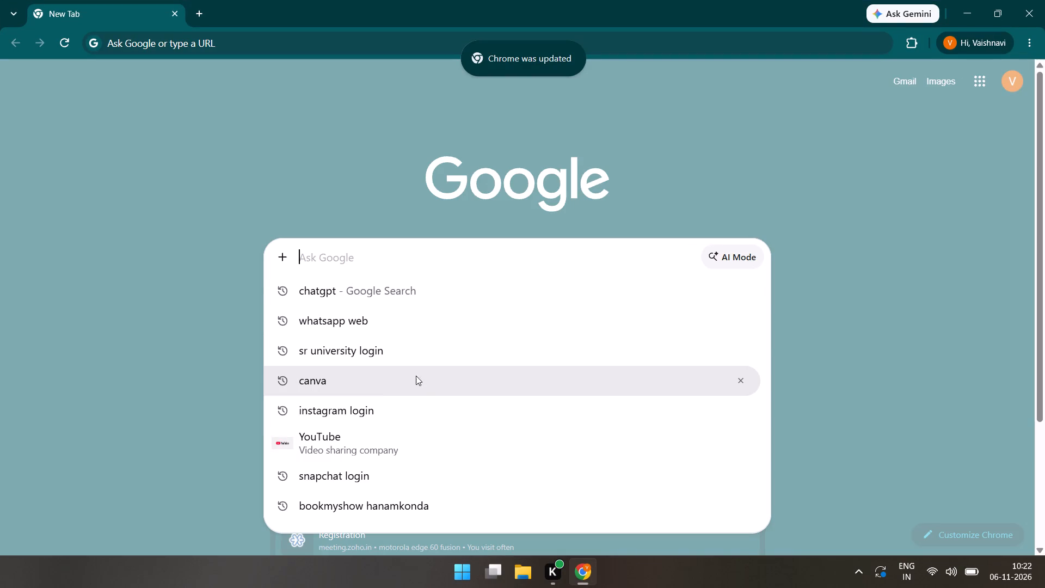
left_click(415, 387)
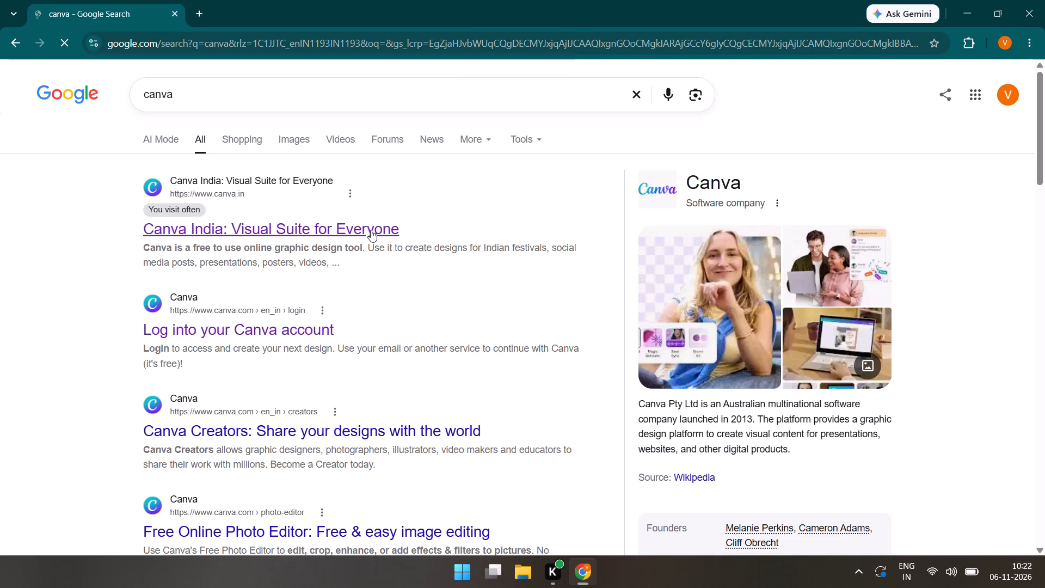
double_click(371, 230)
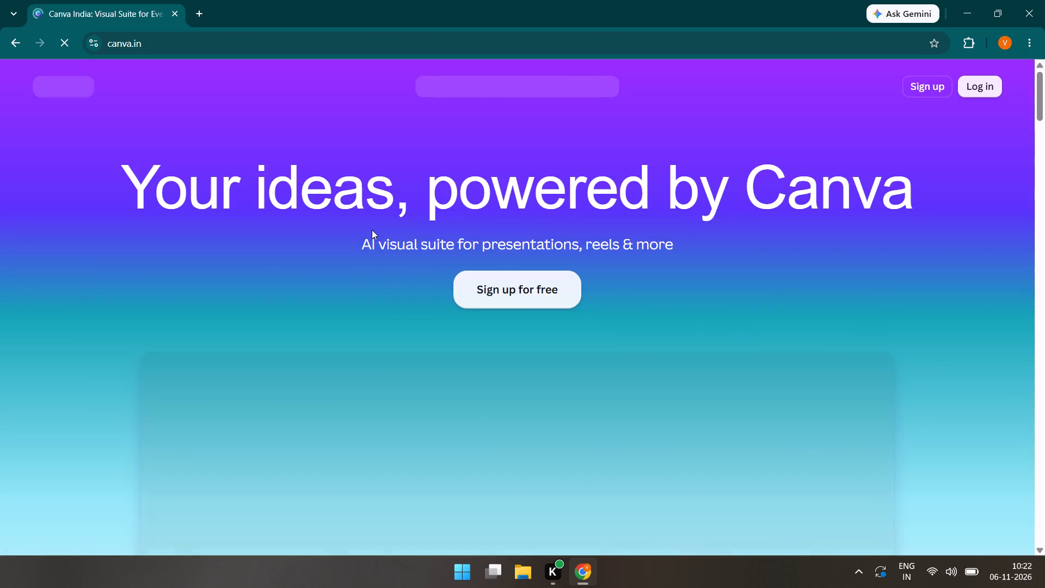
Log in to Canva with the first suggested Google account.
left_click(985, 93)
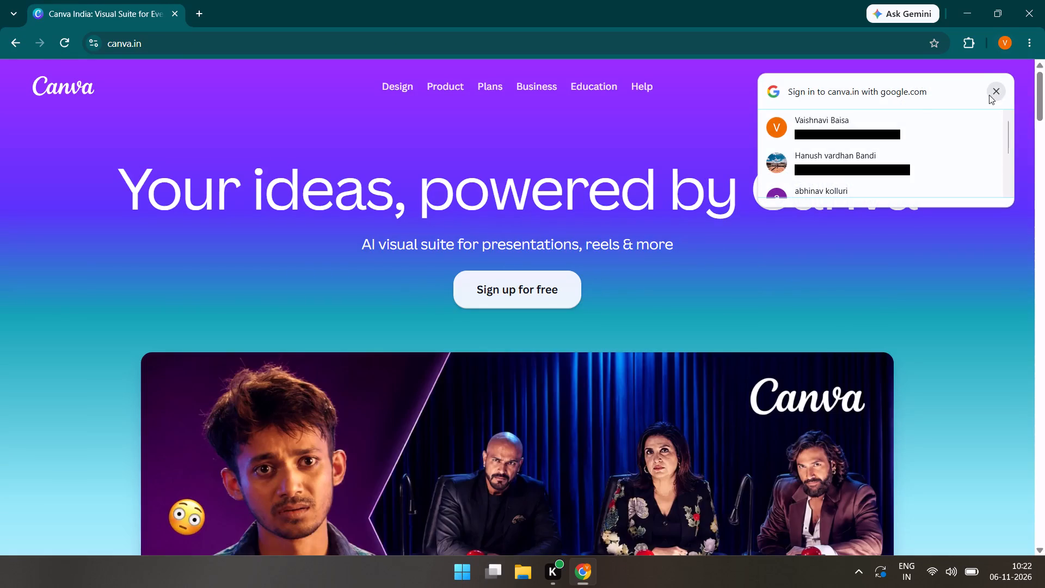
left_click(923, 115)
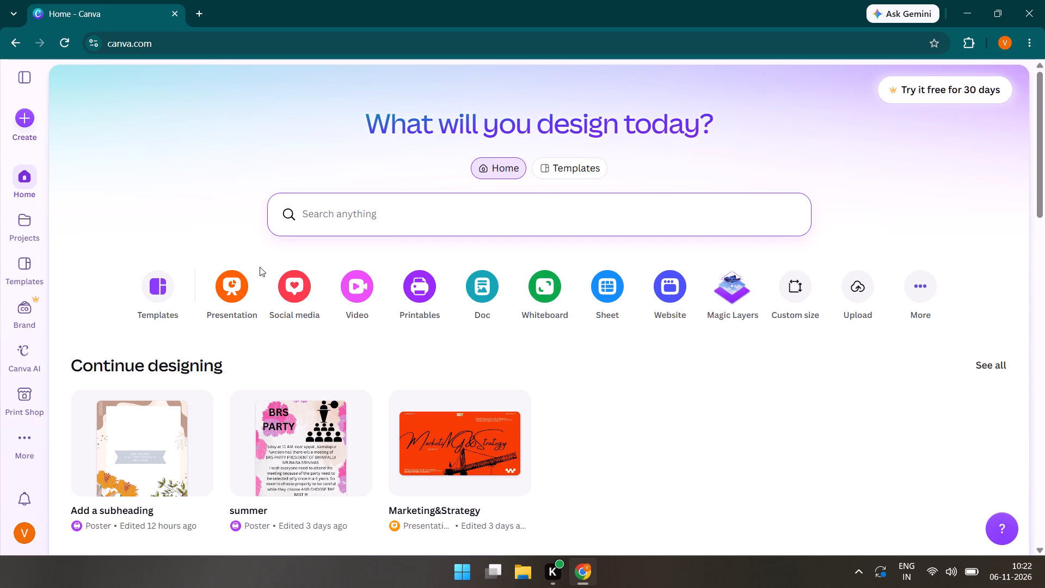
Open the recent poster design summer and add a third page after page 2.
double_click(296, 477)
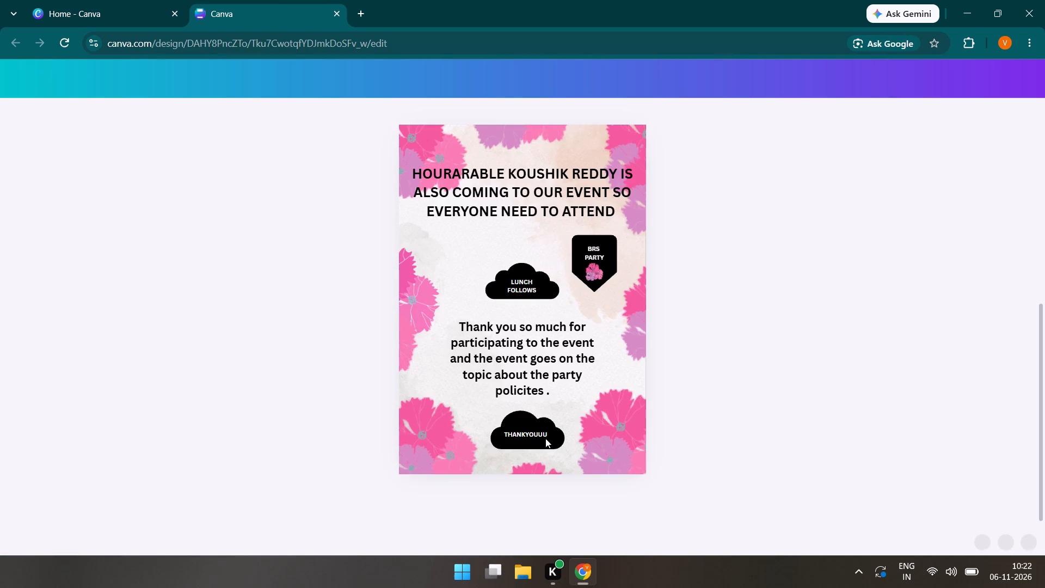
scroll(545, 438, "down", 5)
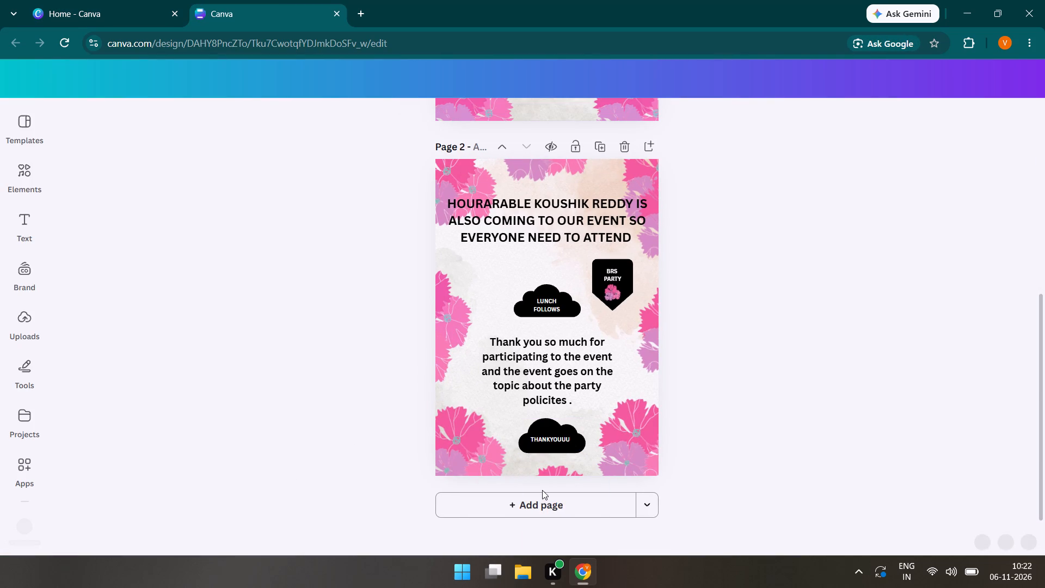
left_click(547, 511)
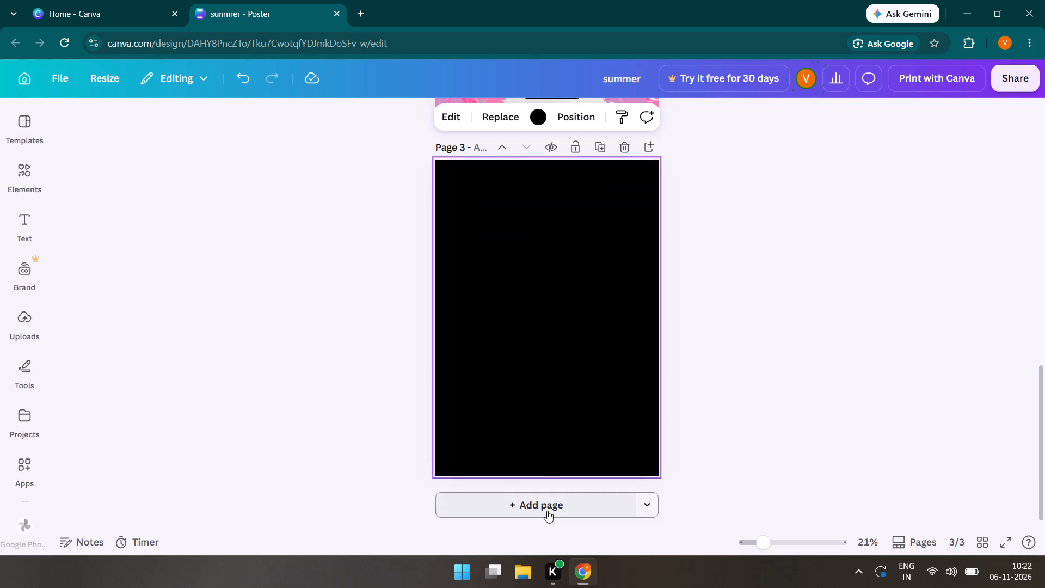
Insert the golden-beige wavy background image from the recently used elements onto page 3.
left_click(26, 176)
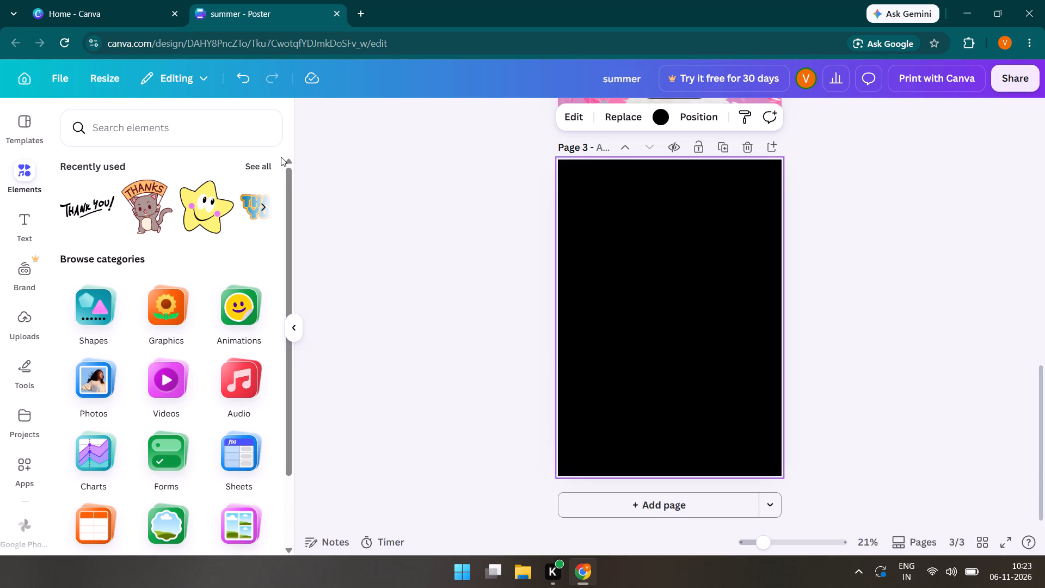
left_click(257, 167)
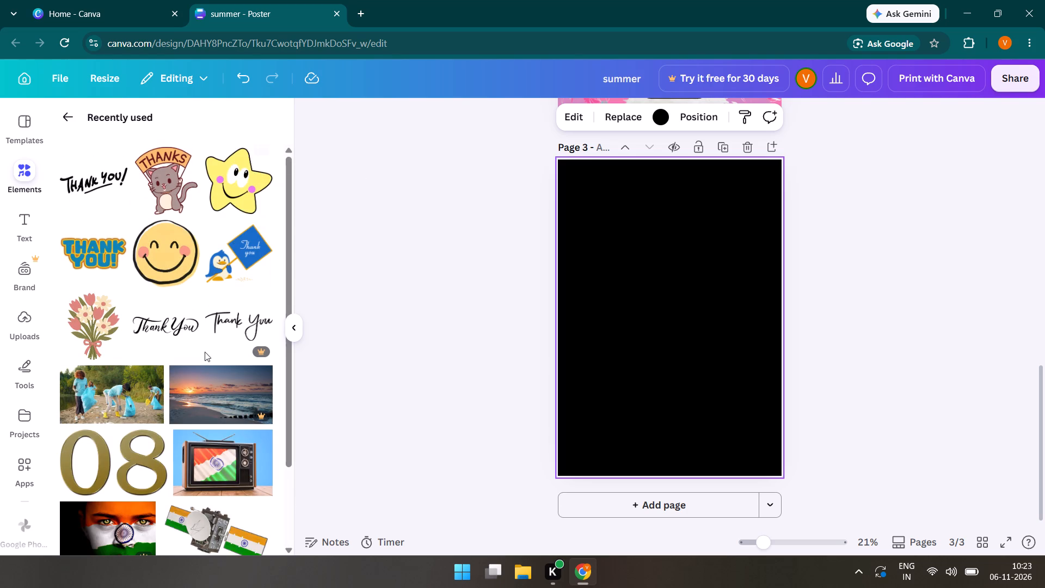
scroll(205, 352, "down", 6)
scroll(182, 479, "down", 3)
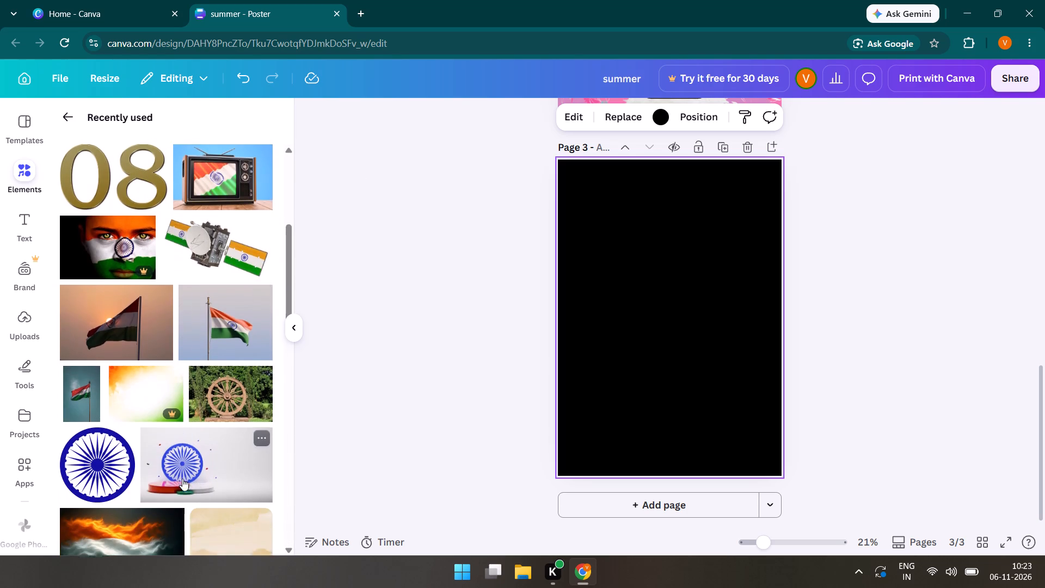
scroll(182, 479, "down", 3)
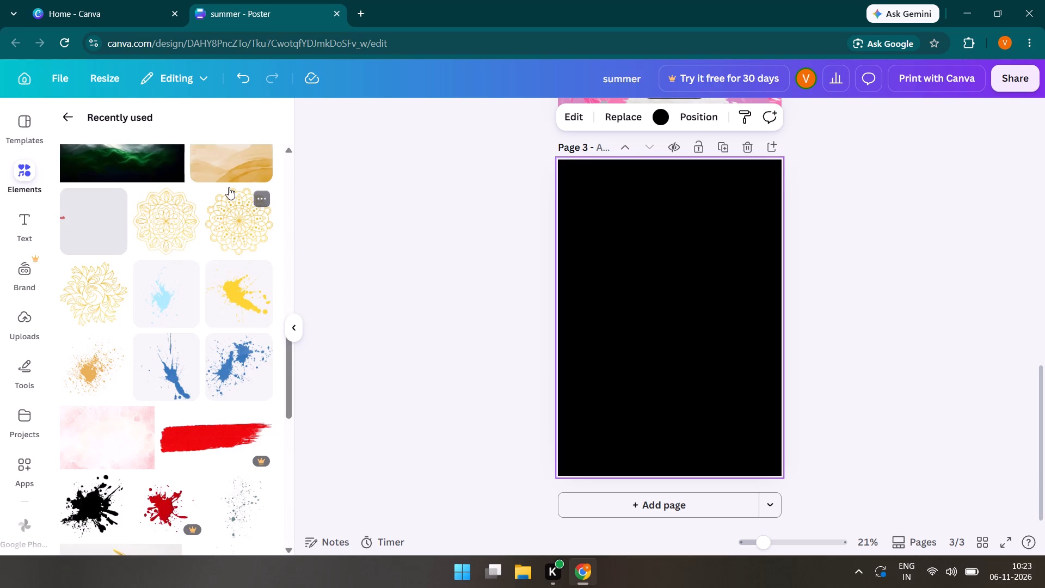
left_click(229, 169)
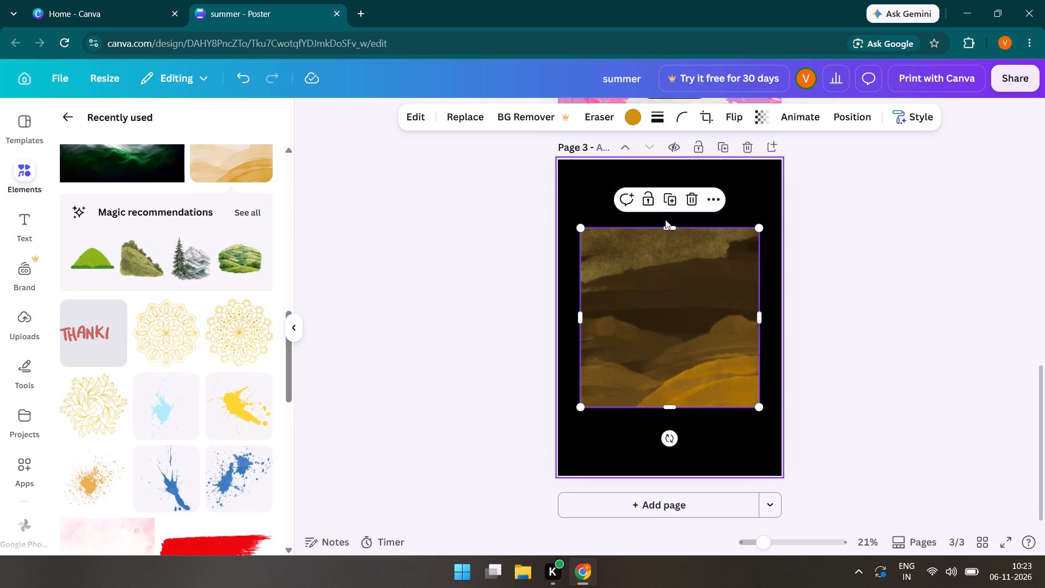
Stretch the golden-beige image on all four sides so it covers the whole of page 3.
left_click_drag(669, 225, 659, 134)
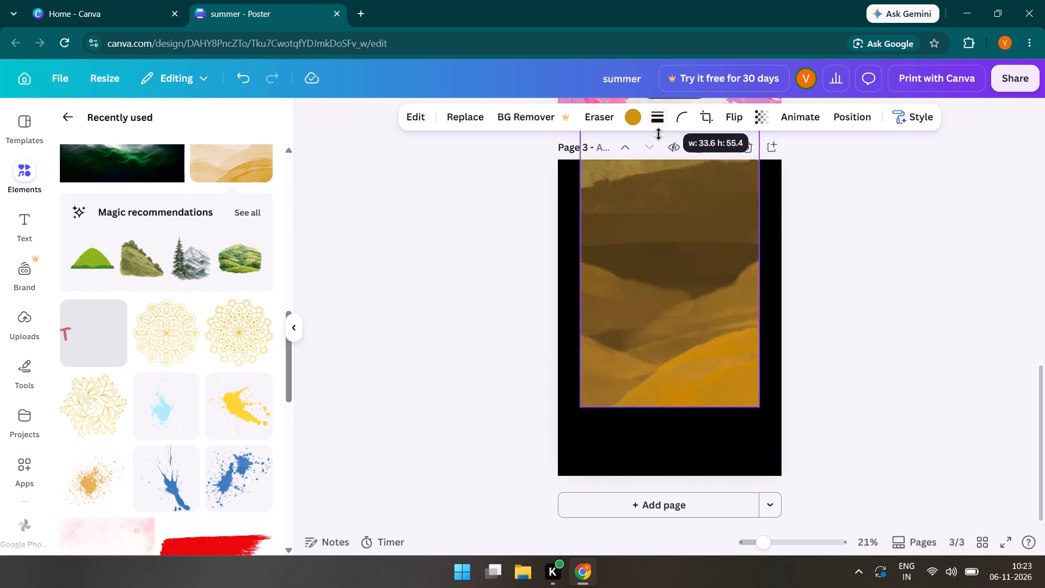
left_click_drag(659, 134, 660, 155)
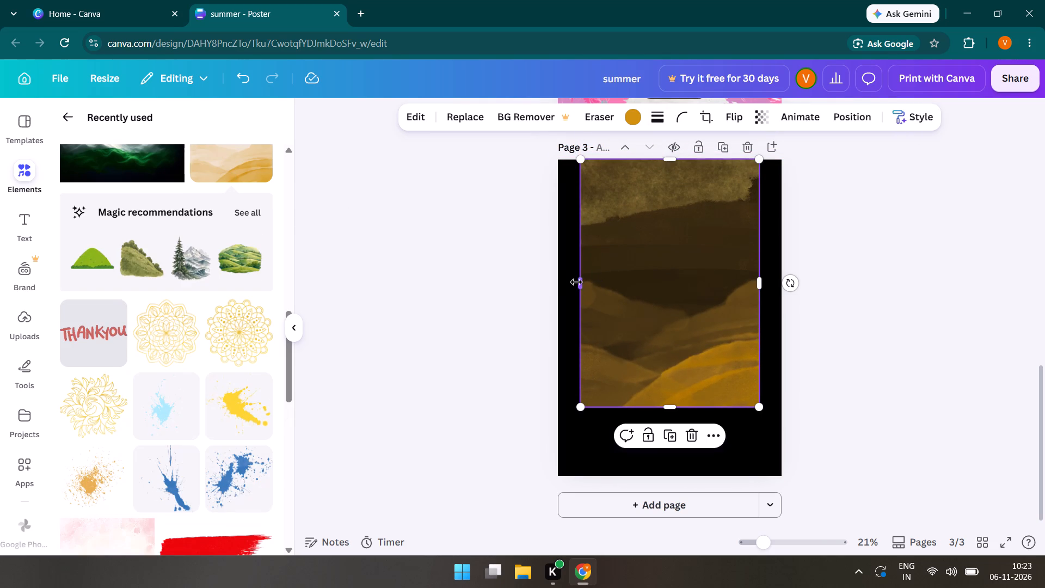
left_click_drag(578, 282, 556, 284)
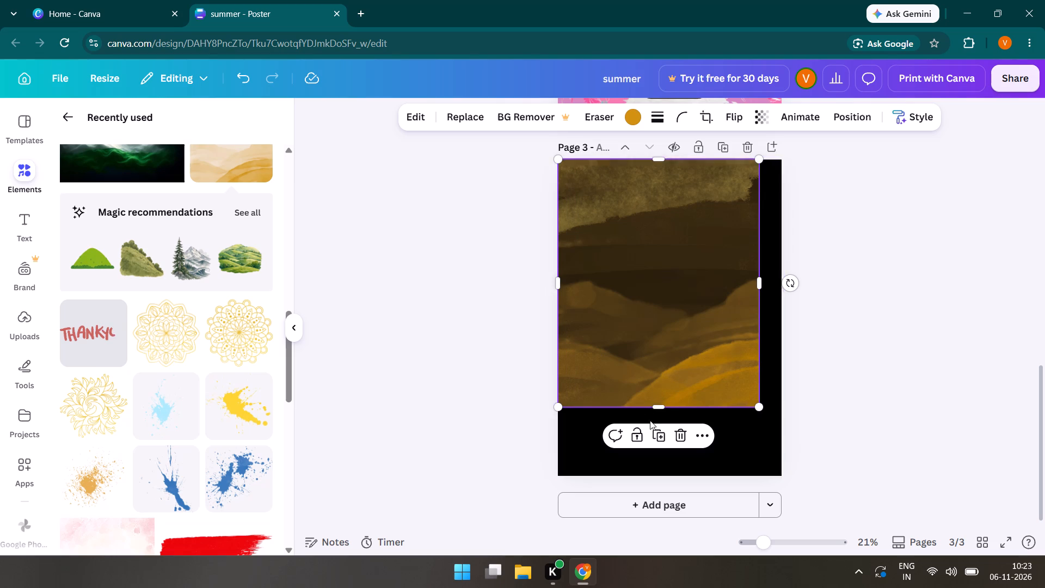
left_click_drag(659, 409, 678, 479)
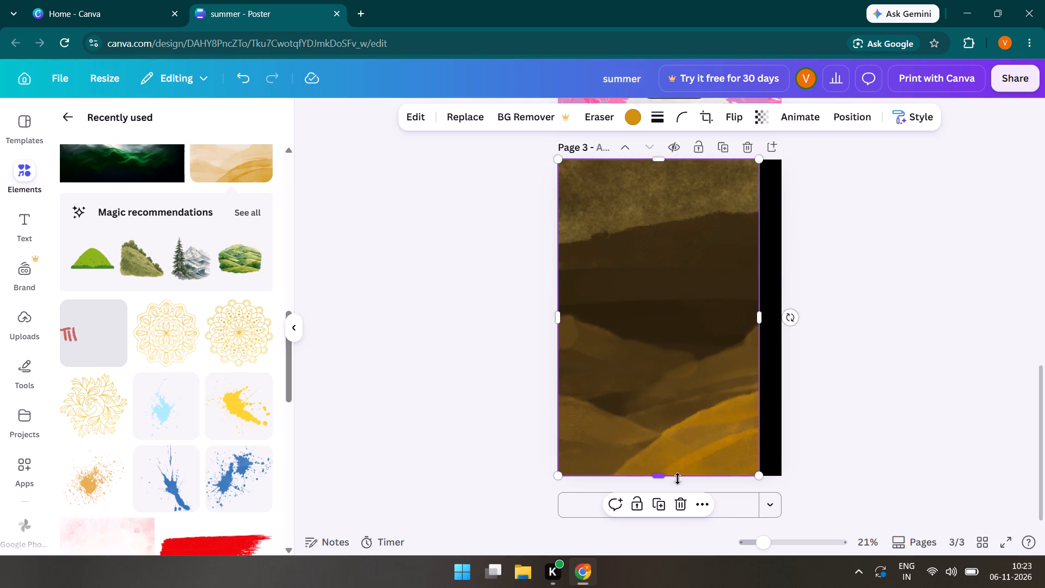
left_click_drag(758, 320, 760, 320)
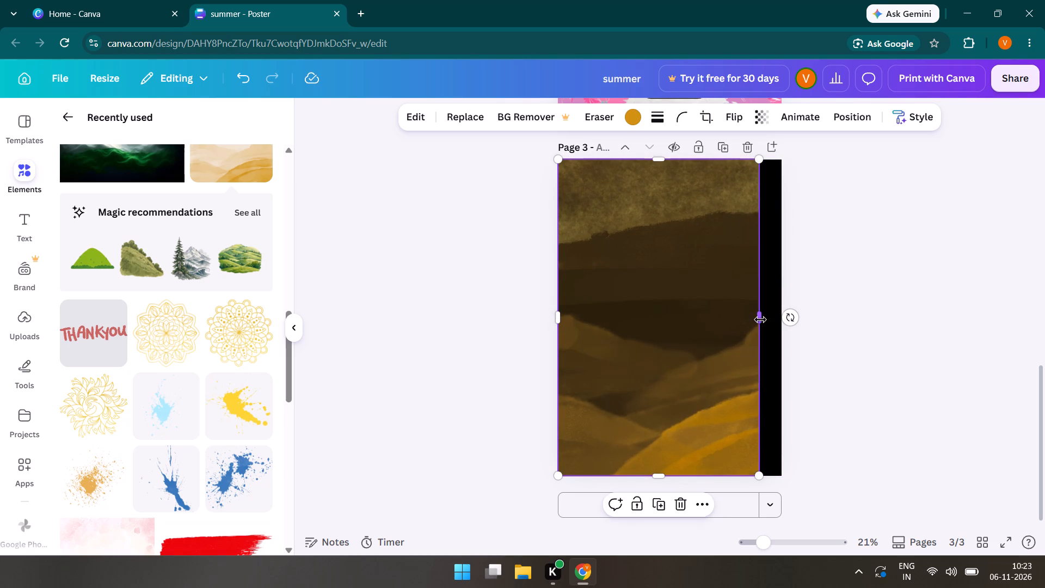
left_click_drag(760, 320, 781, 316)
left_click(311, 327)
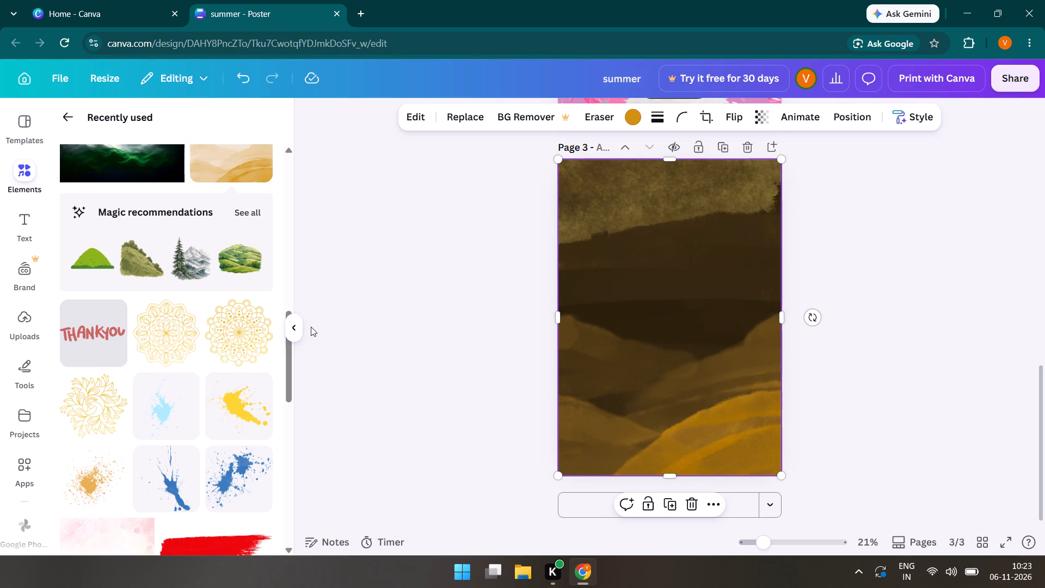
Browse the recently used elements for graphics that could suit page 3.
scroll(82, 377, "down", 6)
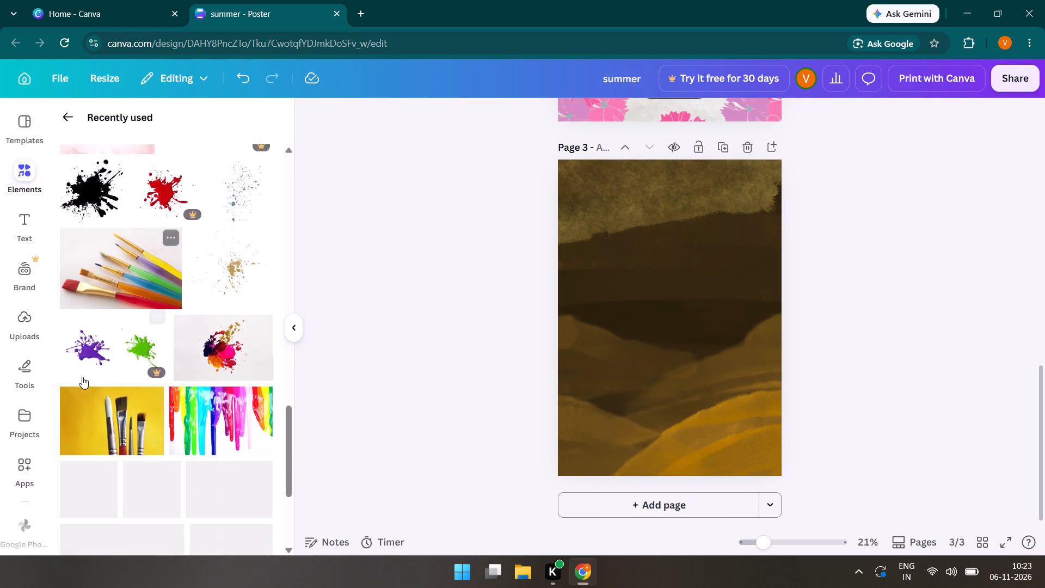
scroll(82, 377, "down", 3)
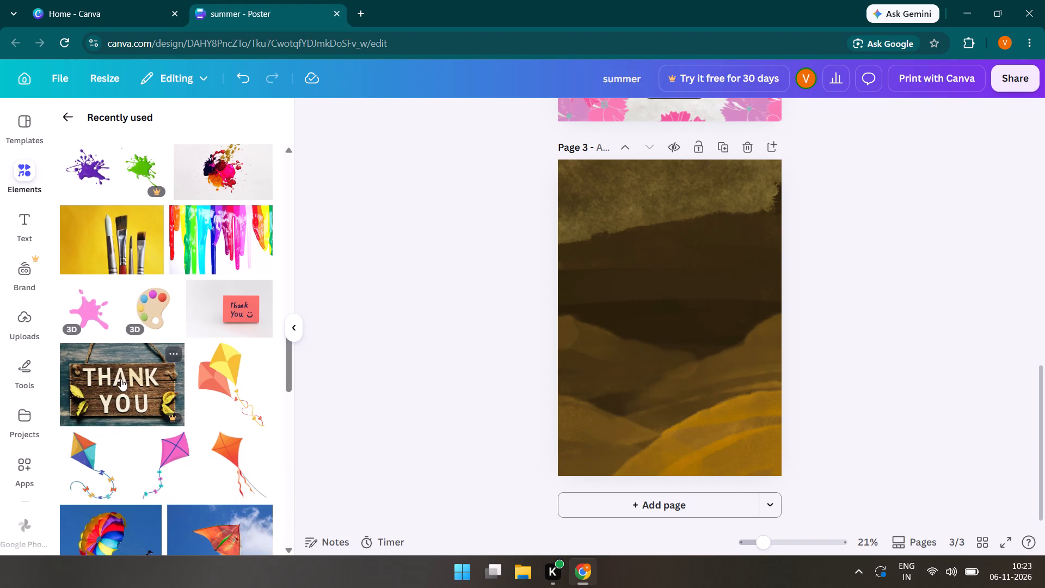
scroll(130, 383, "down", 1)
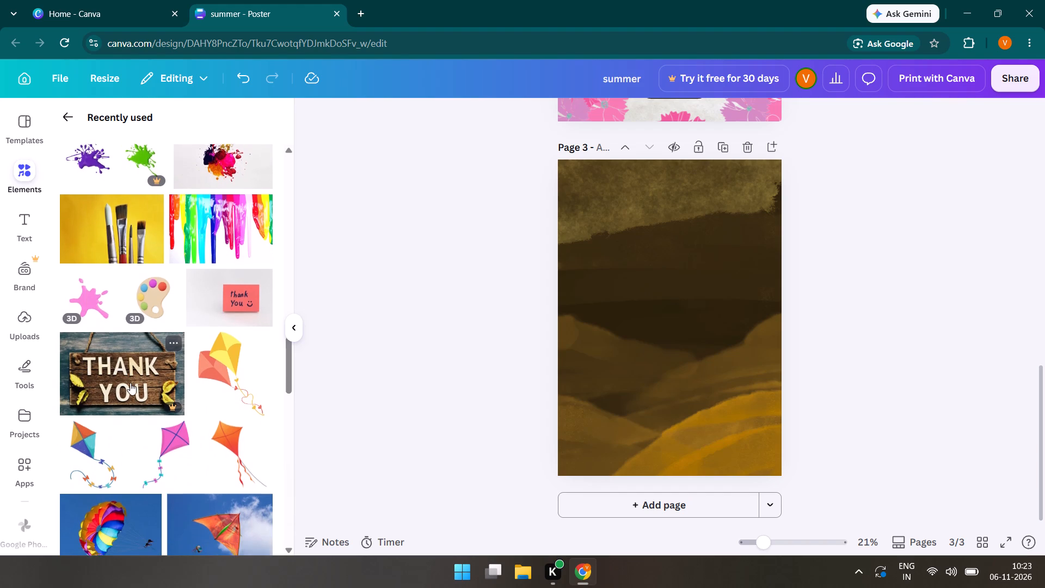
scroll(130, 383, "down", 2)
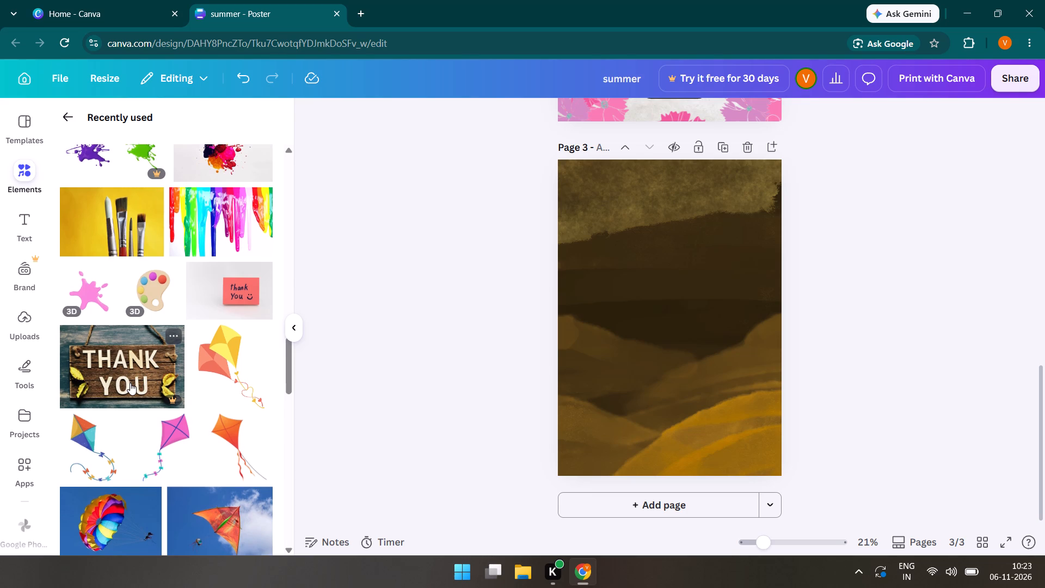
scroll(130, 383, "down", 2)
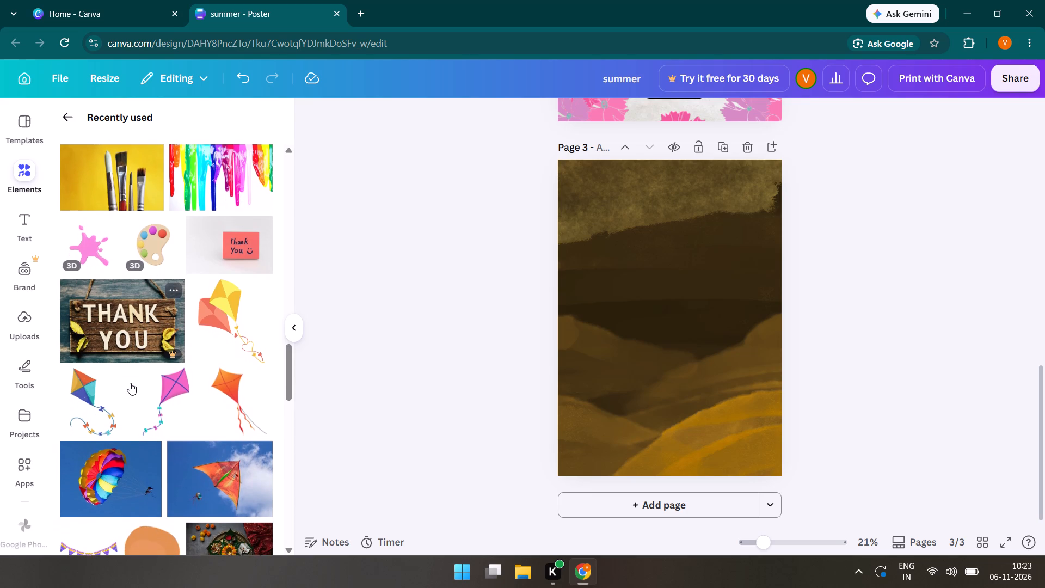
scroll(130, 383, "down", 1)
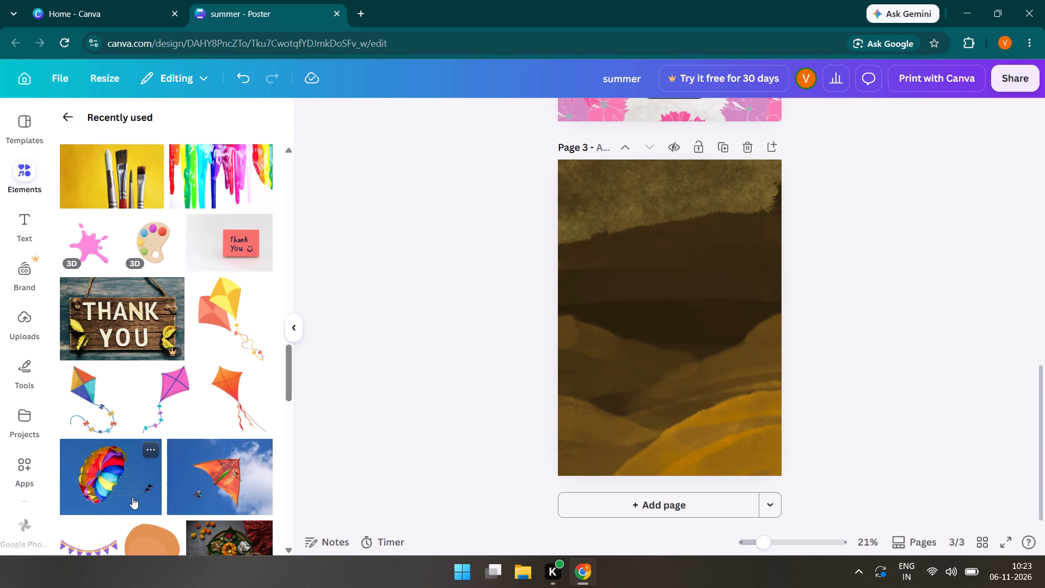
scroll(202, 412, "down", 2)
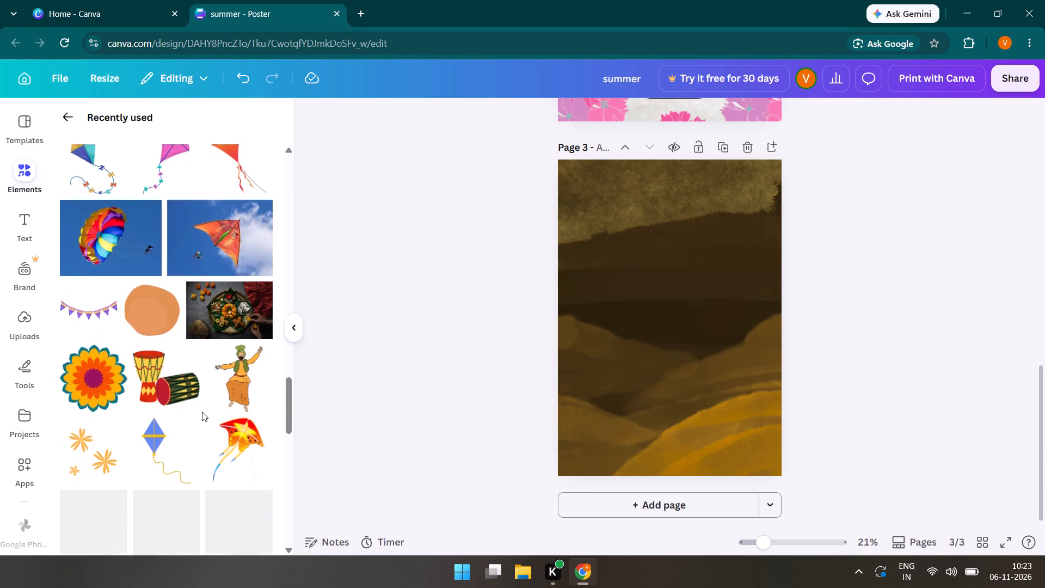
scroll(202, 412, "up", 4)
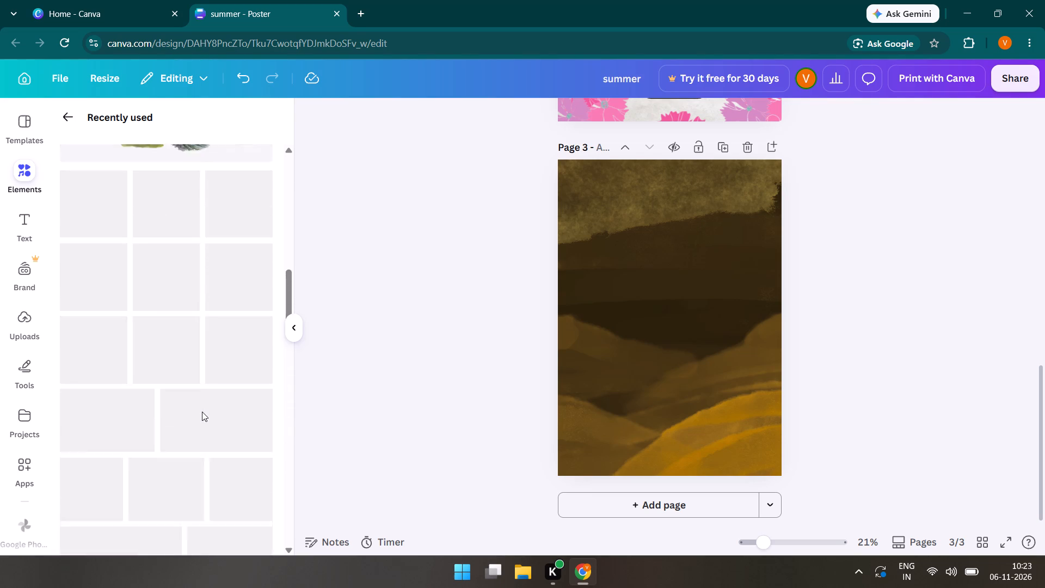
scroll(202, 412, "up", 7)
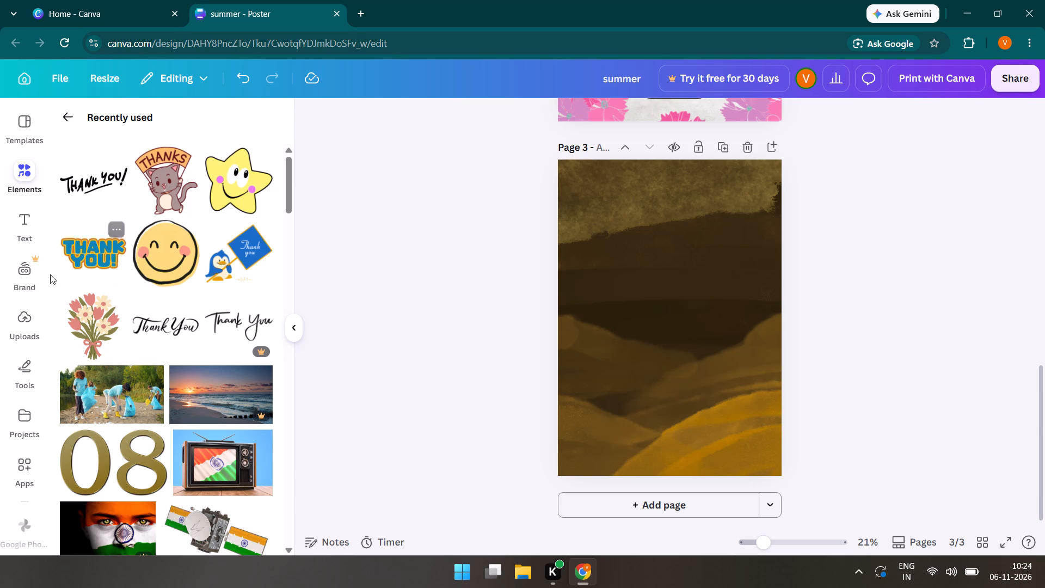
Look through the text styles and ready-made font combinations for page 3.
left_click(29, 218)
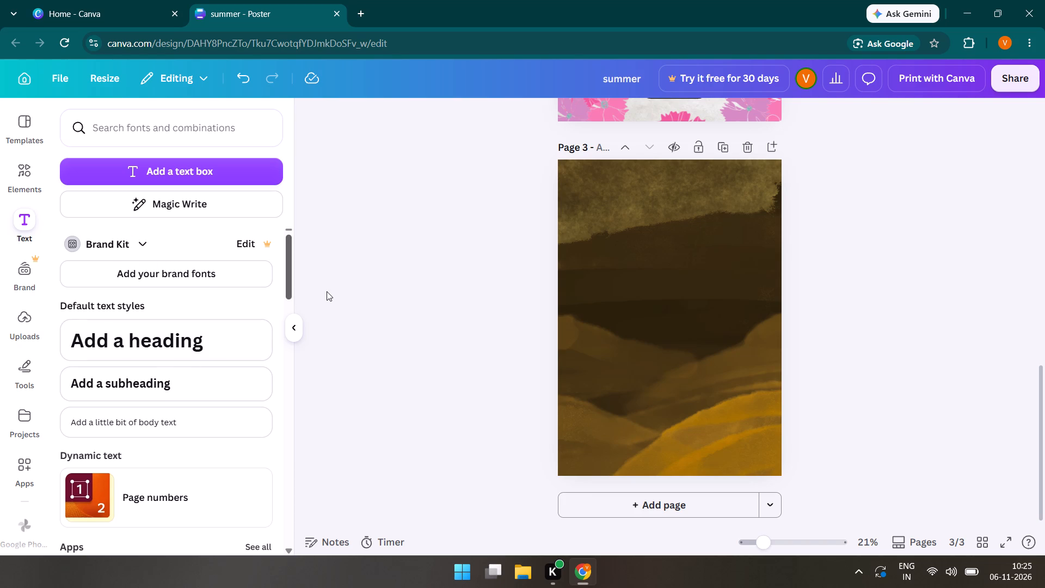
scroll(226, 280, "up", 3)
left_click_drag(289, 277, 300, 436)
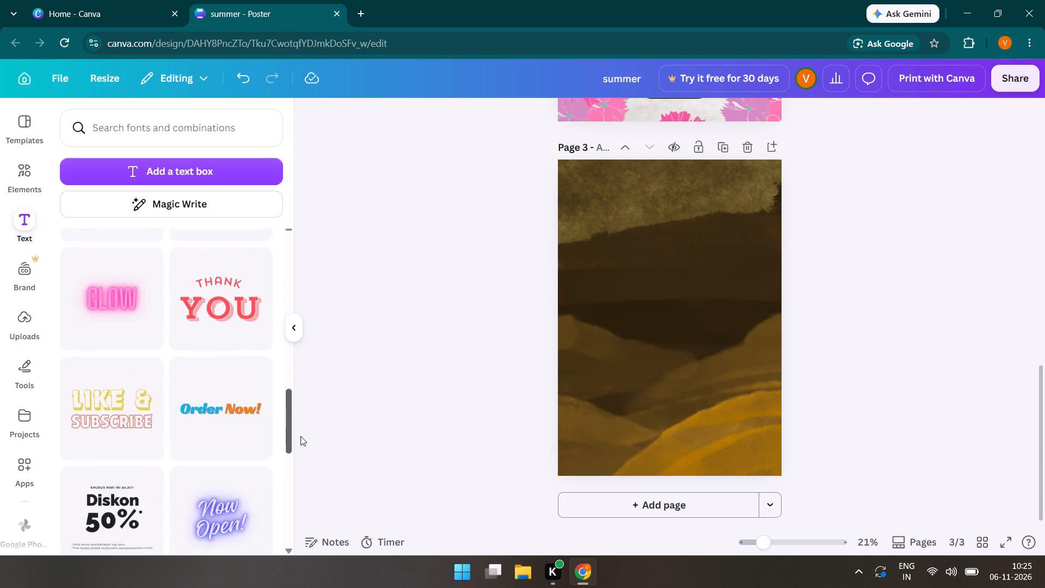
left_click_drag(300, 436, 300, 233)
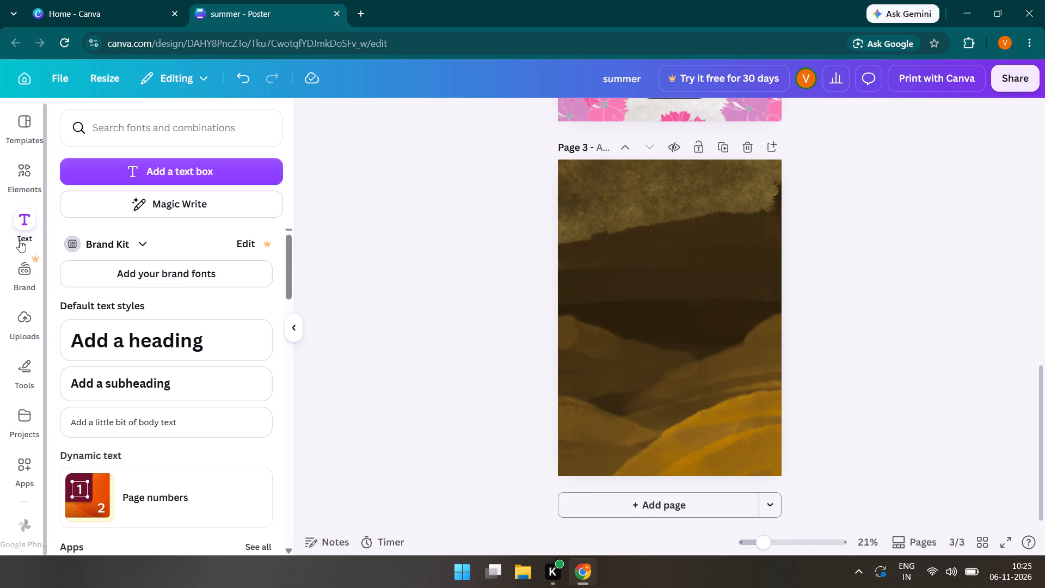
Insert the watercolor green rolling hills graphic from the magic recommendations for the golden-beige image onto page 3.
left_click(23, 175)
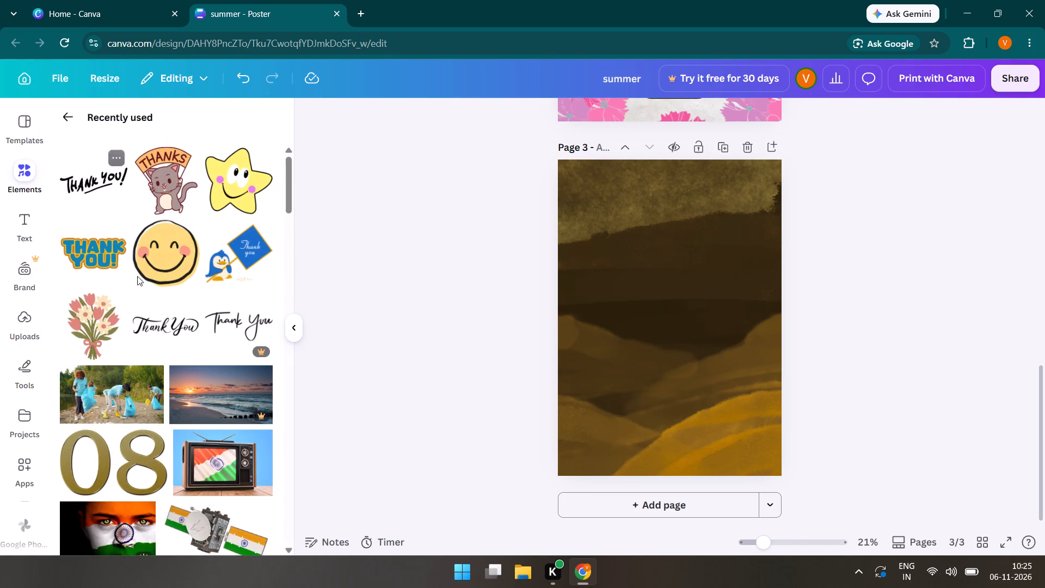
scroll(142, 356, "down", 8)
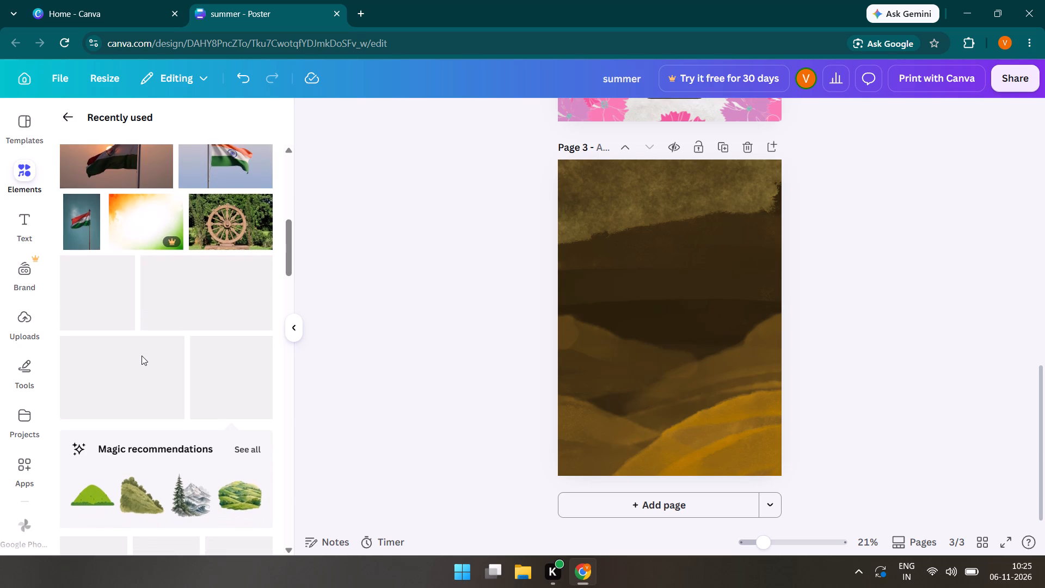
scroll(142, 356, "down", 2)
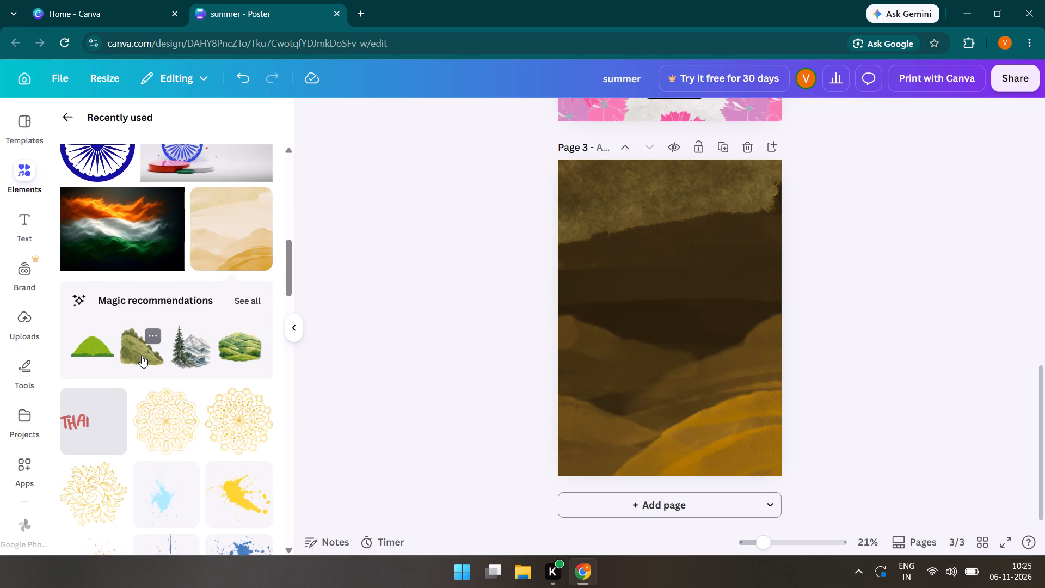
left_click(253, 350)
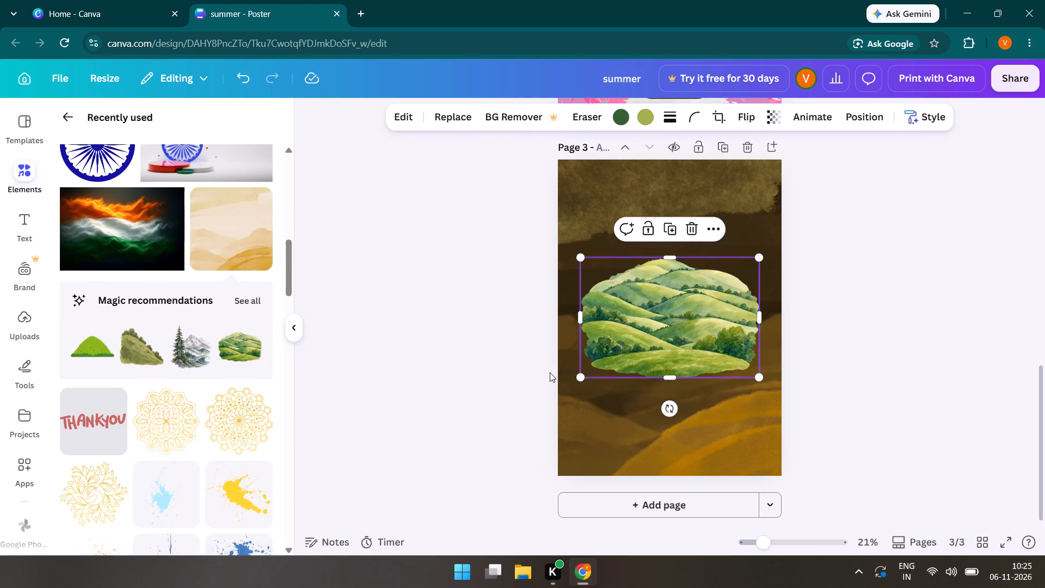
Place the rolling hills graphic along the bottom of page 3 and stretch both its sides to span the page width.
left_click_drag(657, 343, 655, 448)
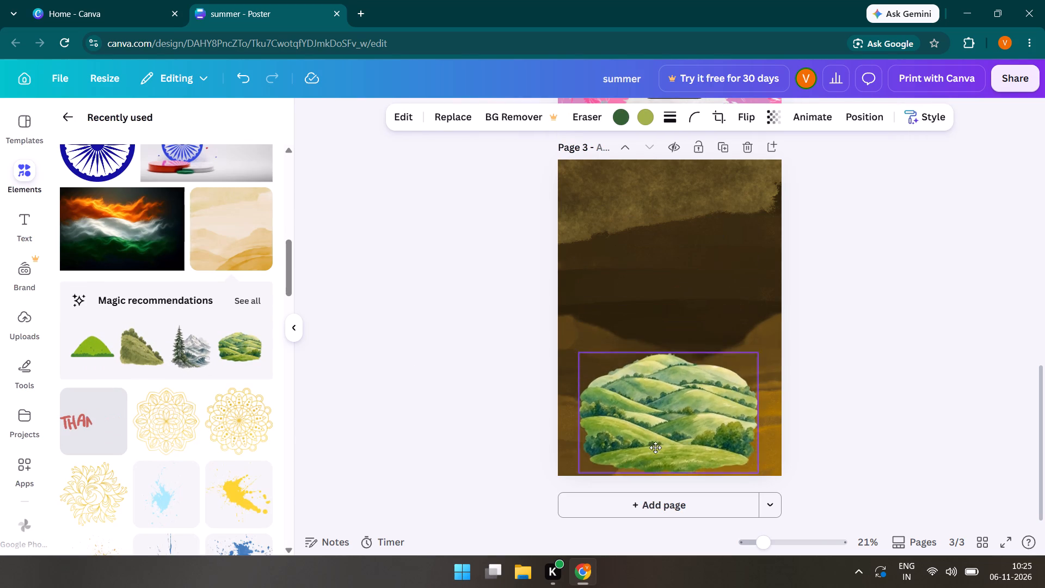
left_click_drag(655, 448, 657, 442)
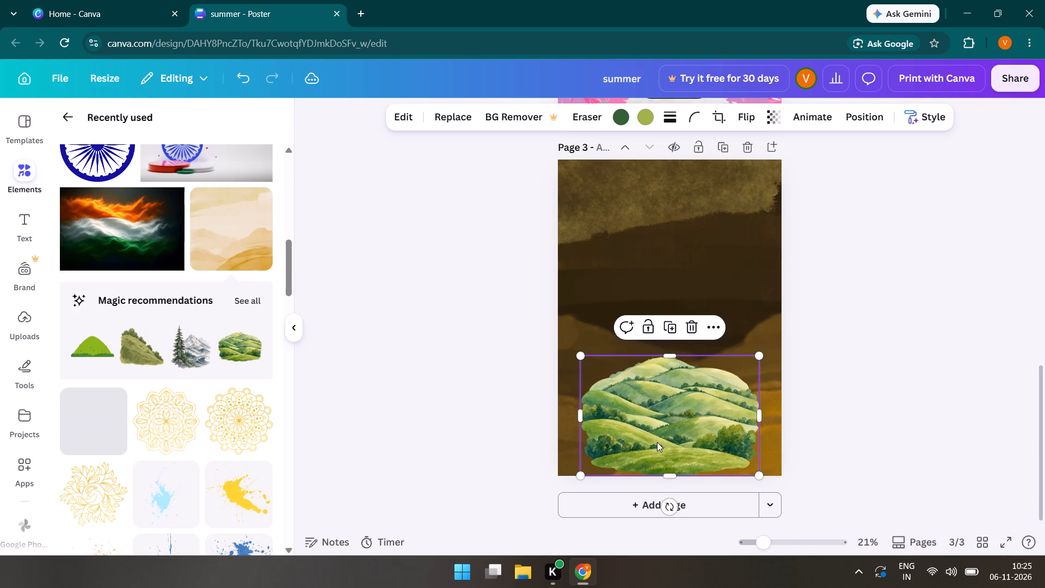
left_click_drag(582, 421, 555, 423)
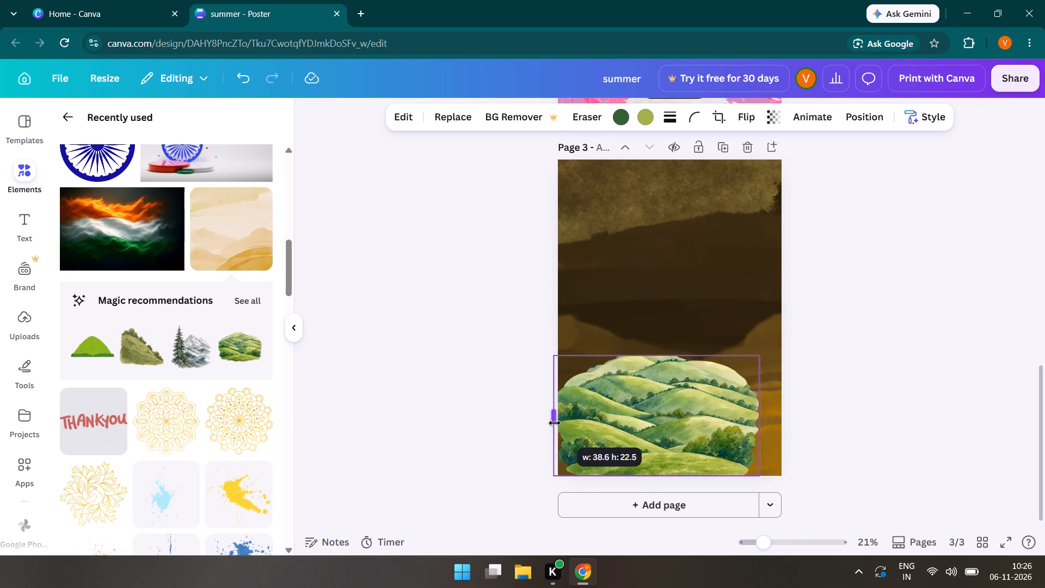
left_click_drag(555, 423, 552, 424)
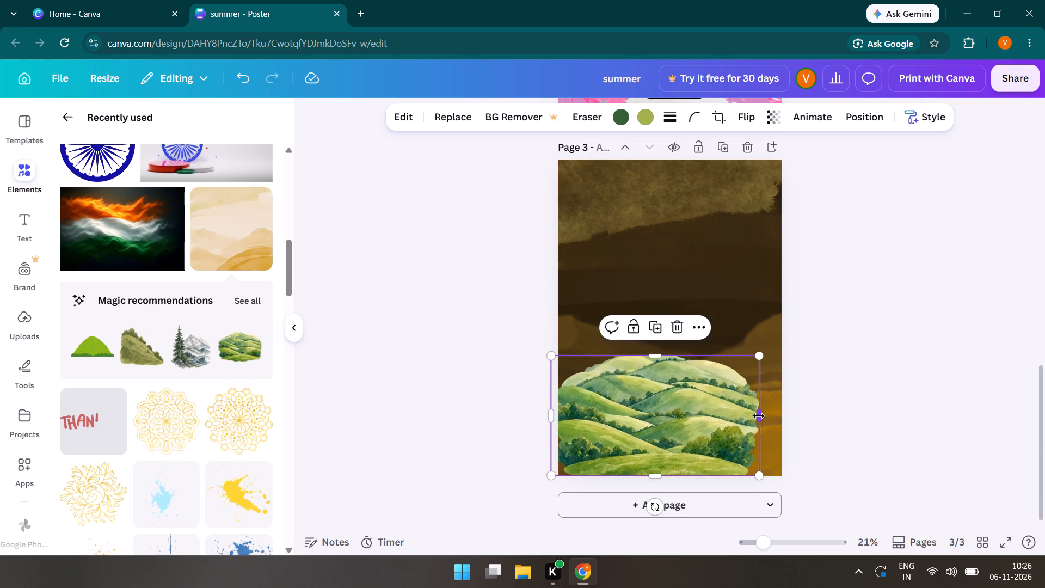
left_click_drag(759, 416, 783, 416)
left_click(896, 362)
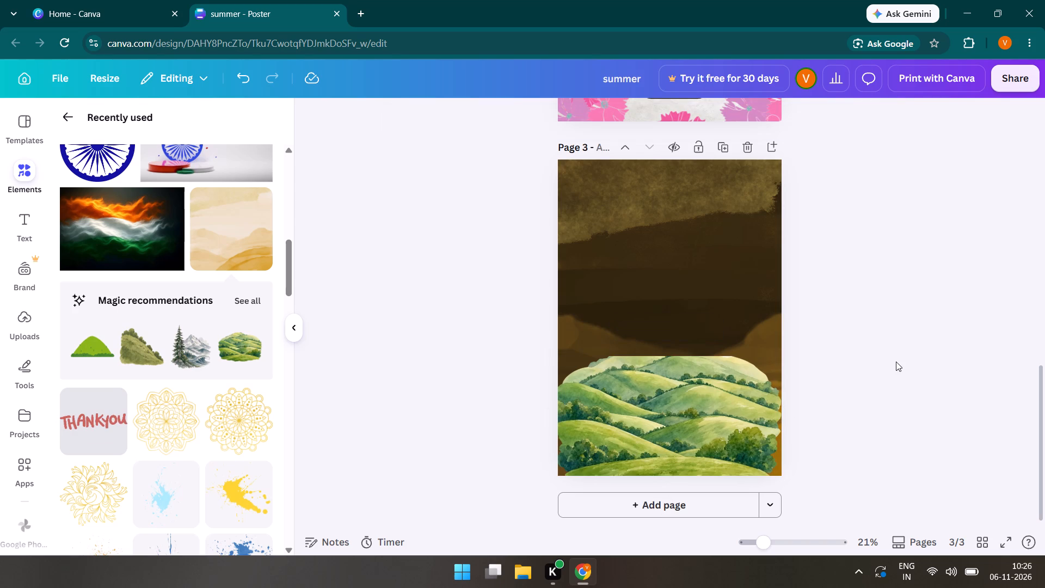
Add a subheading to page 3 reading "Date:06/11/2026".
left_click(29, 228)
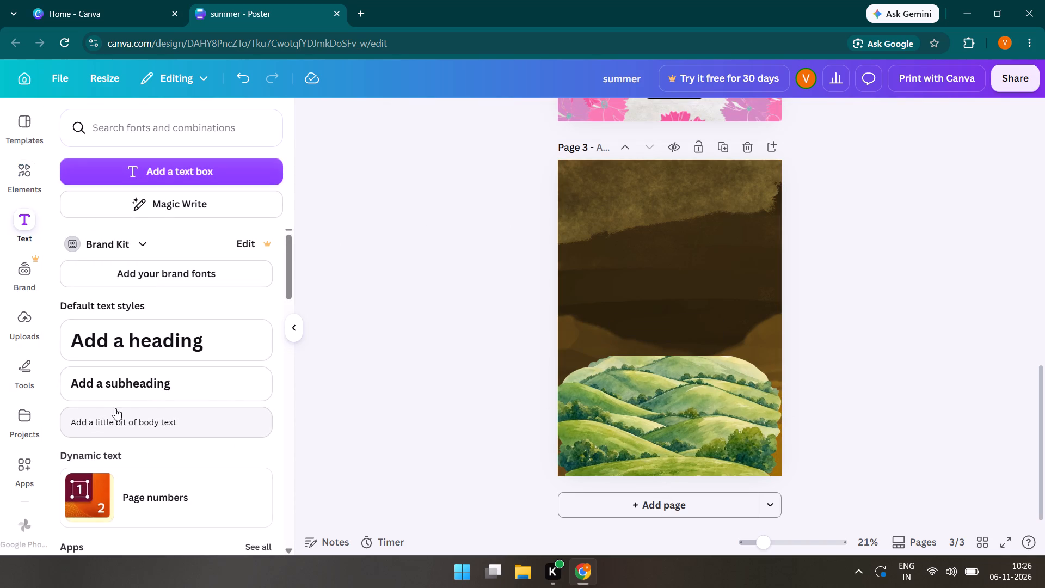
left_click(135, 395)
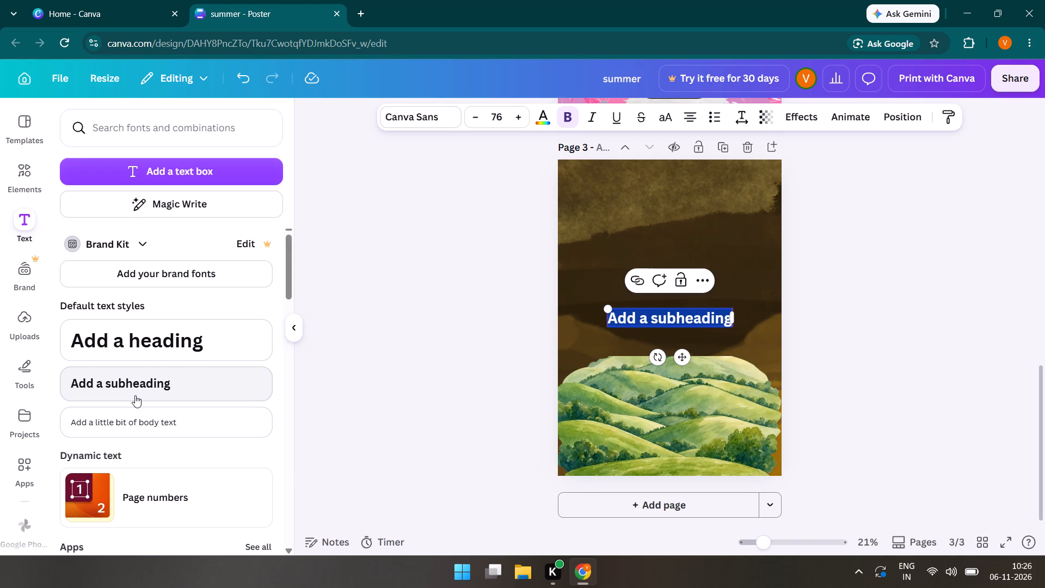
key("BackSpace")
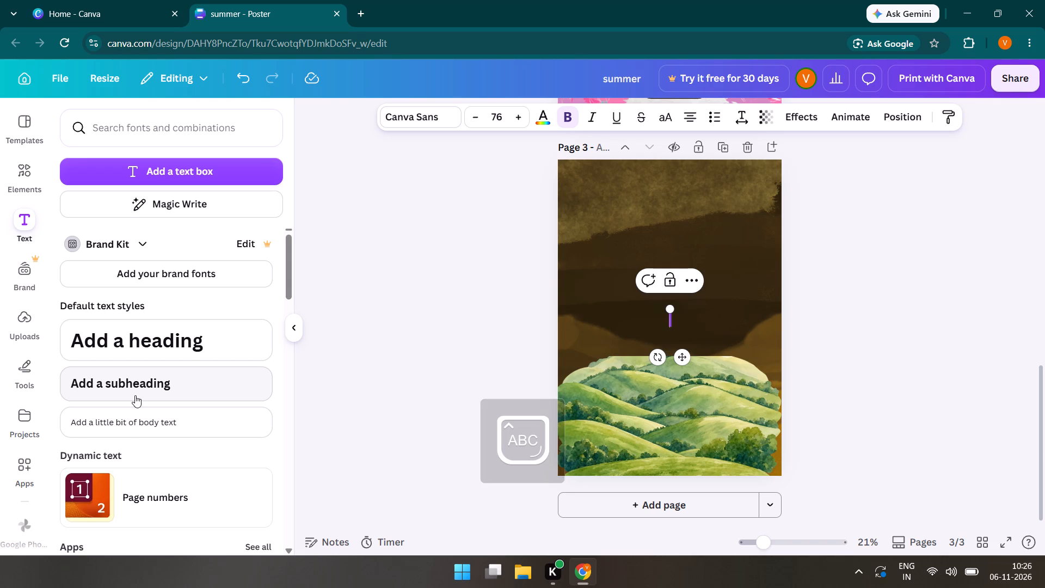
type("ate")
key("shift+colon")
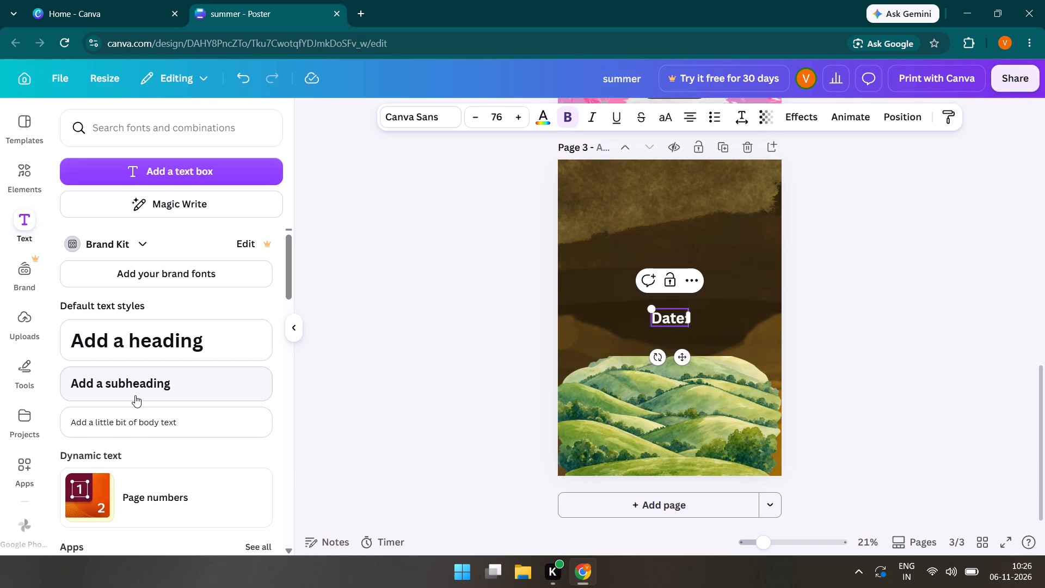
key("1")
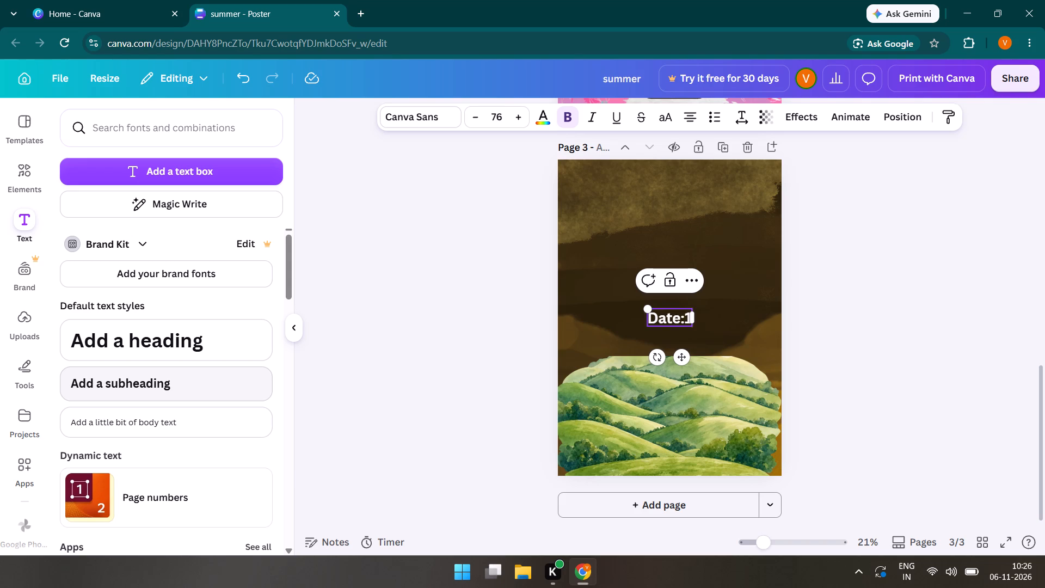
key("BackSpace")
type("06/")
type("11/202")
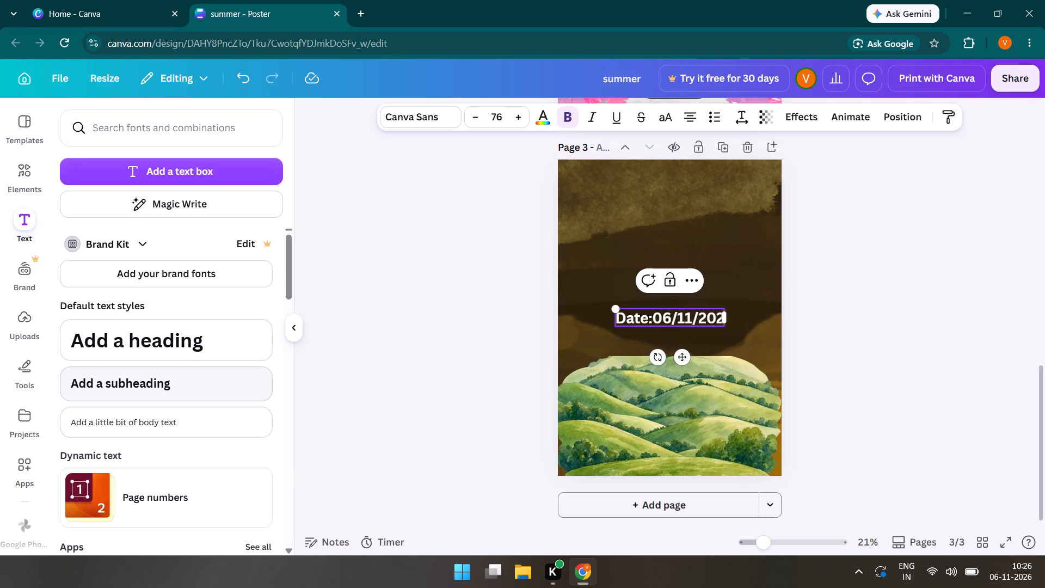
key("6")
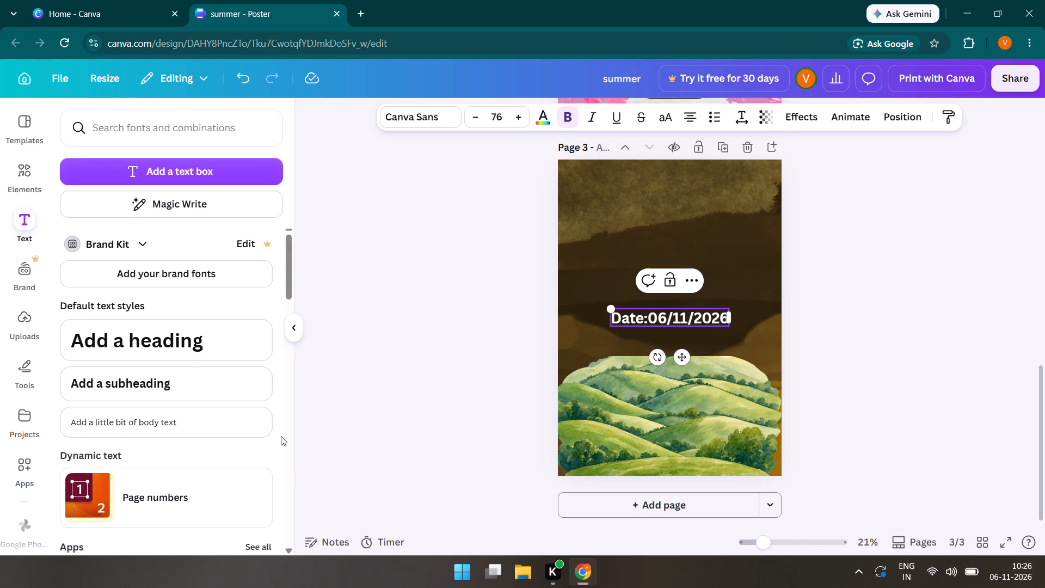
Add a second line to the date text reading "Venue : Warangal".
key("Return")
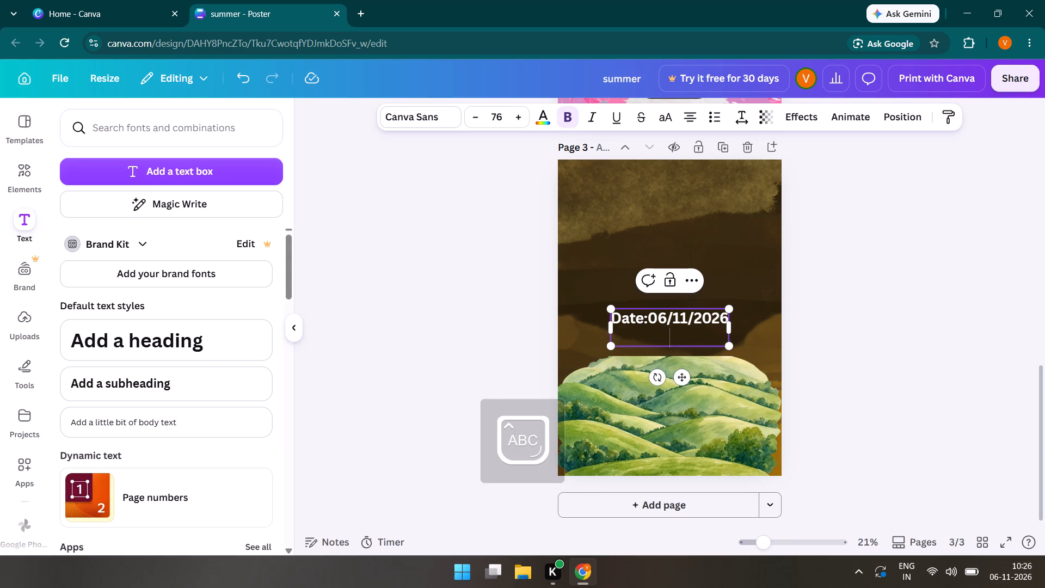
type("enue")
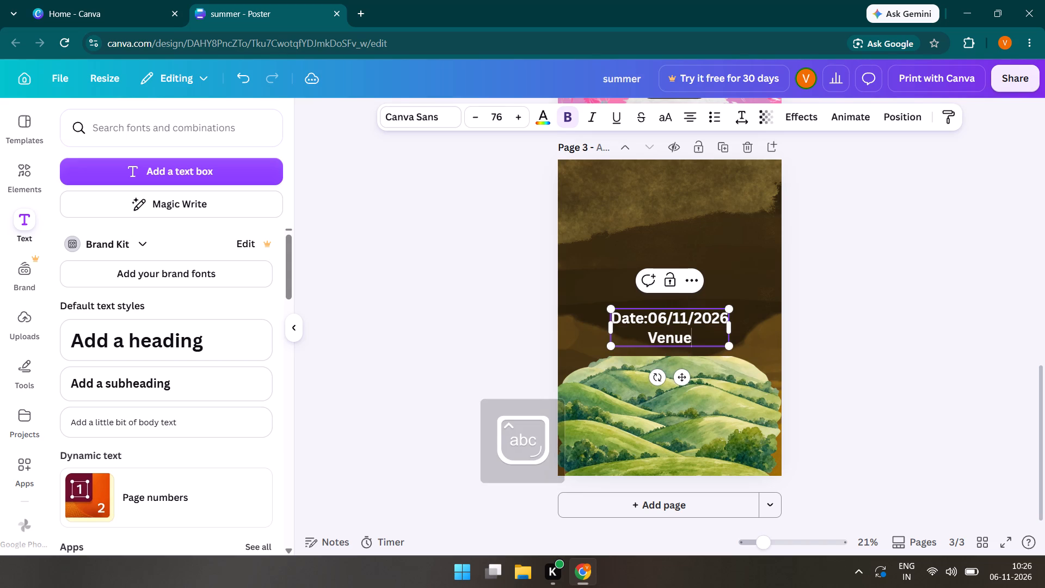
key("space")
type(":")
key("space")
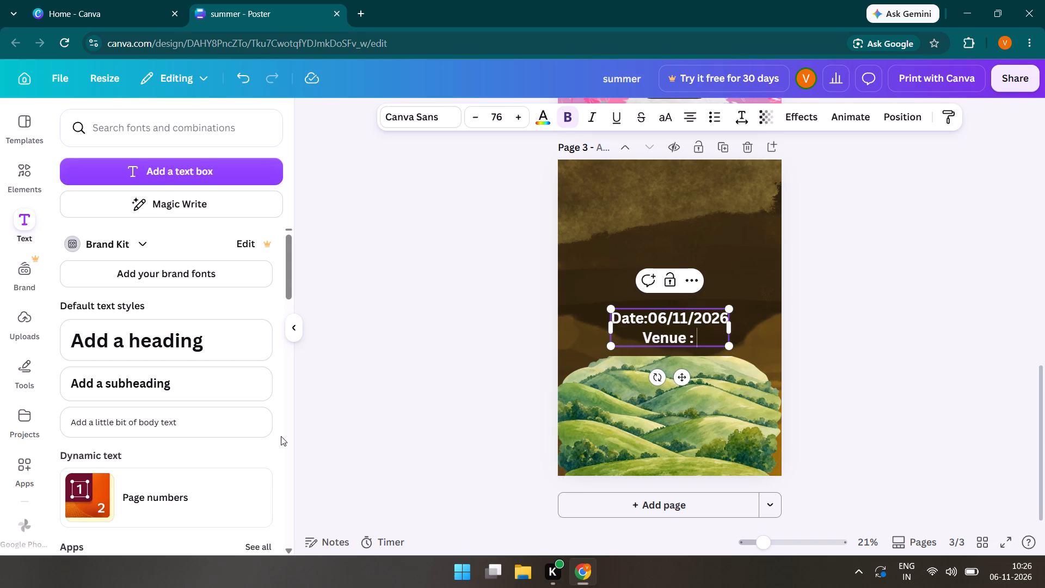
type("arangal")
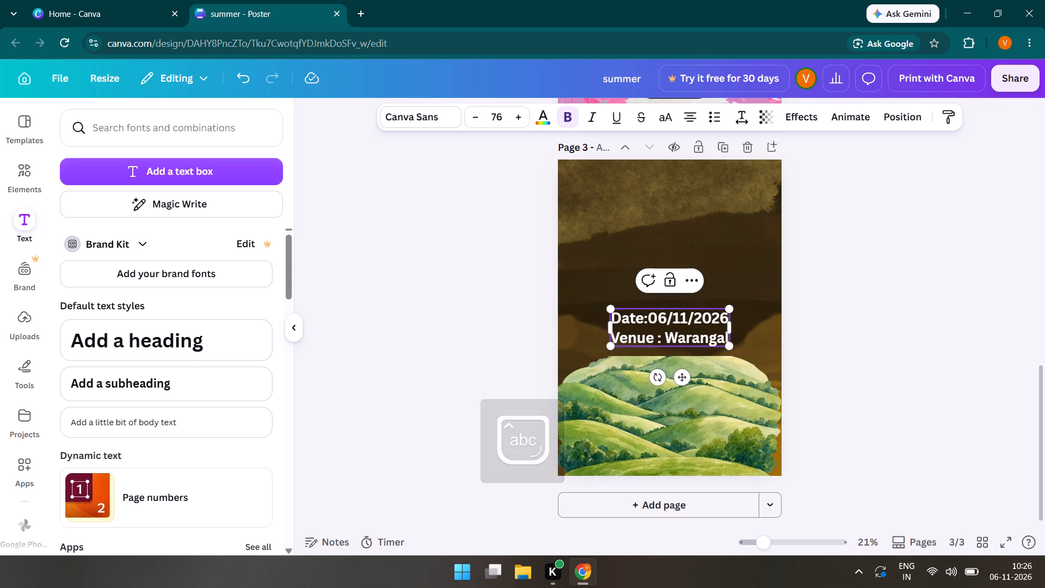
Add a third line below the venue reading "Time:10:00 AM".
key("Return")
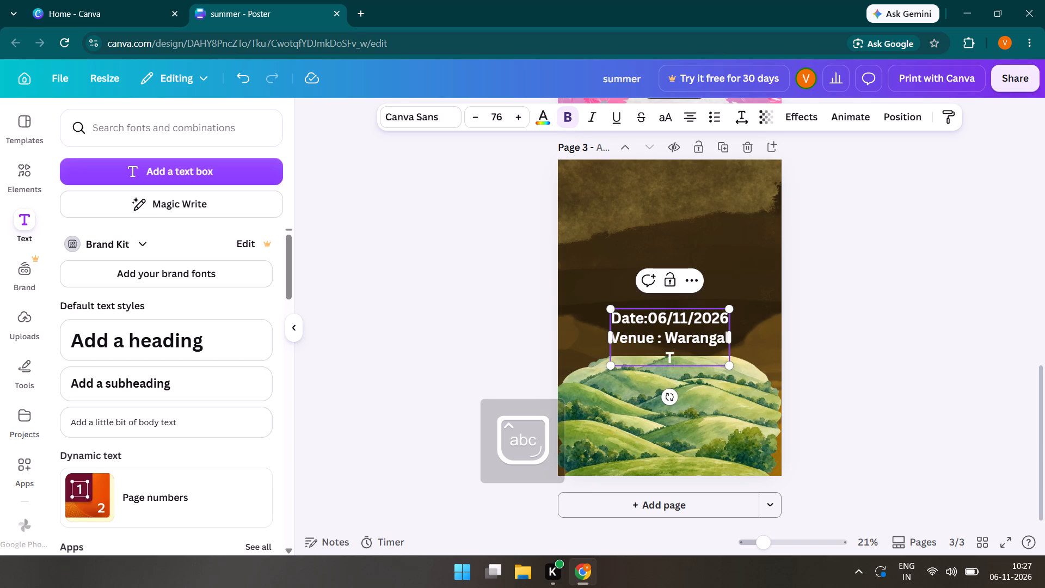
type("ime")
key("shift+colon")
type("10")
type(":00")
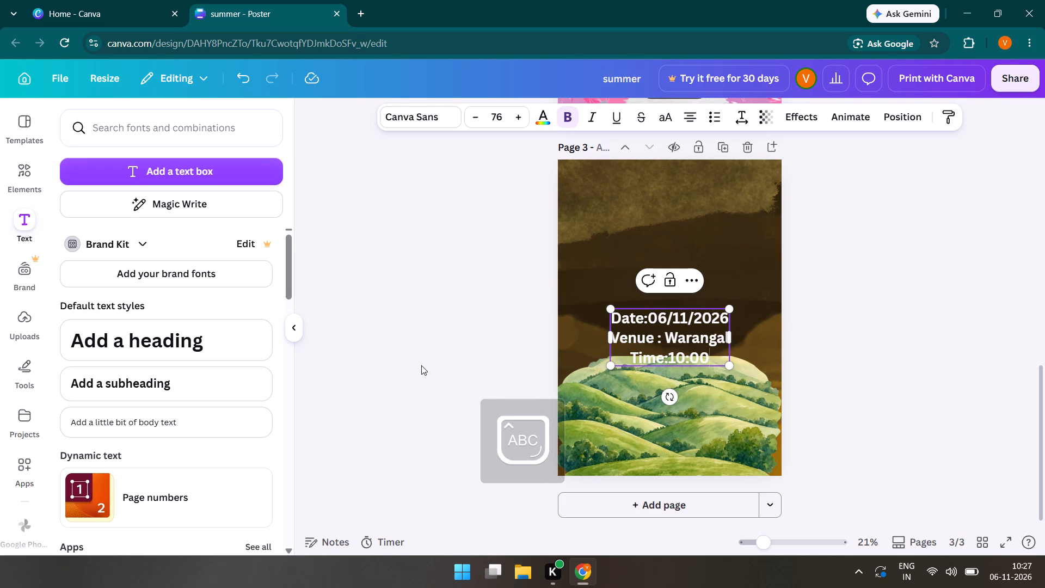
key("space")
type("AM")
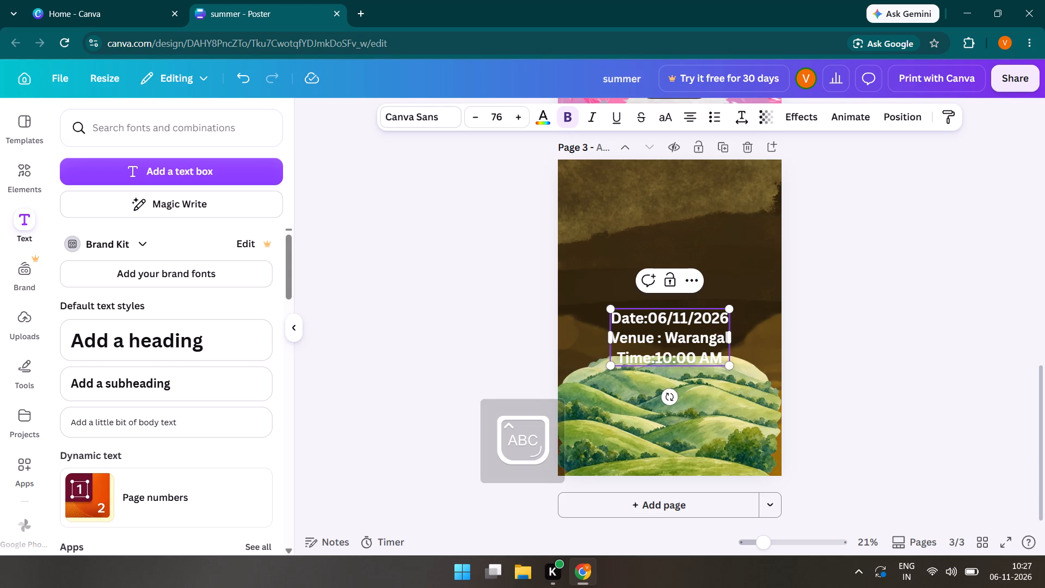
key("space")
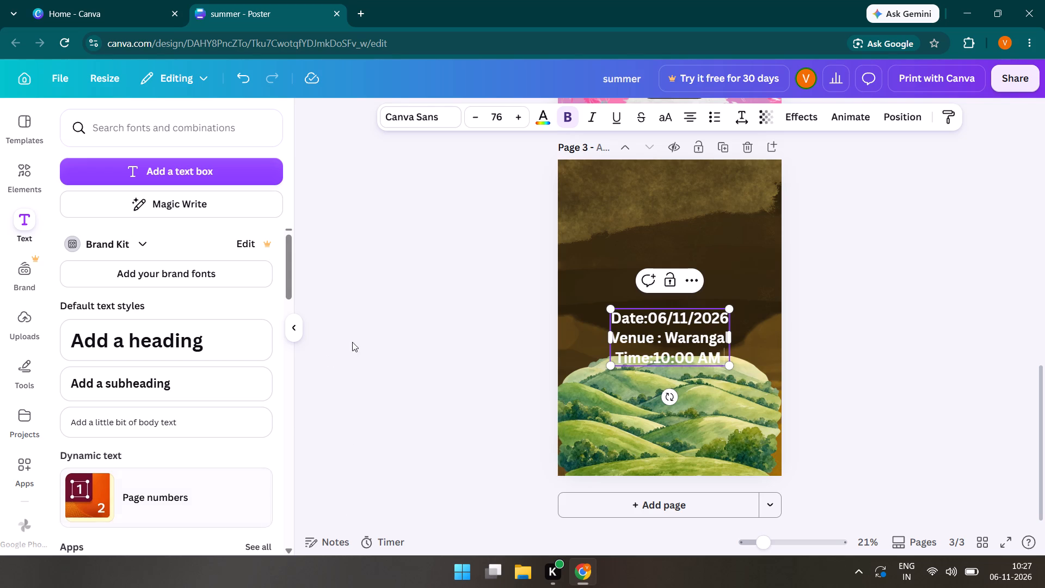
Move the date, venue and time text up and to the left so it sits clear above the hills.
left_click(623, 422)
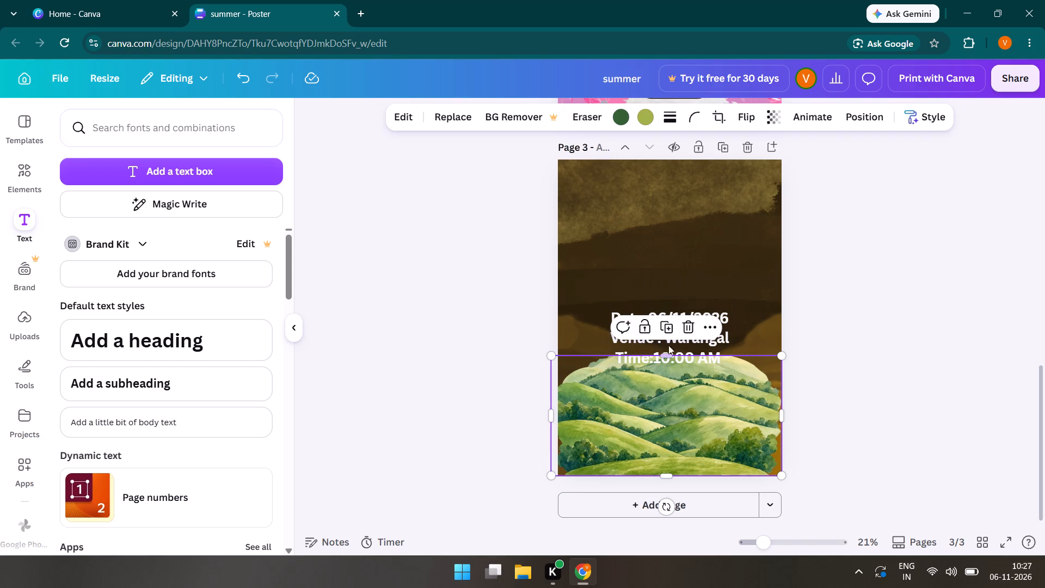
left_click_drag(702, 350, 663, 330)
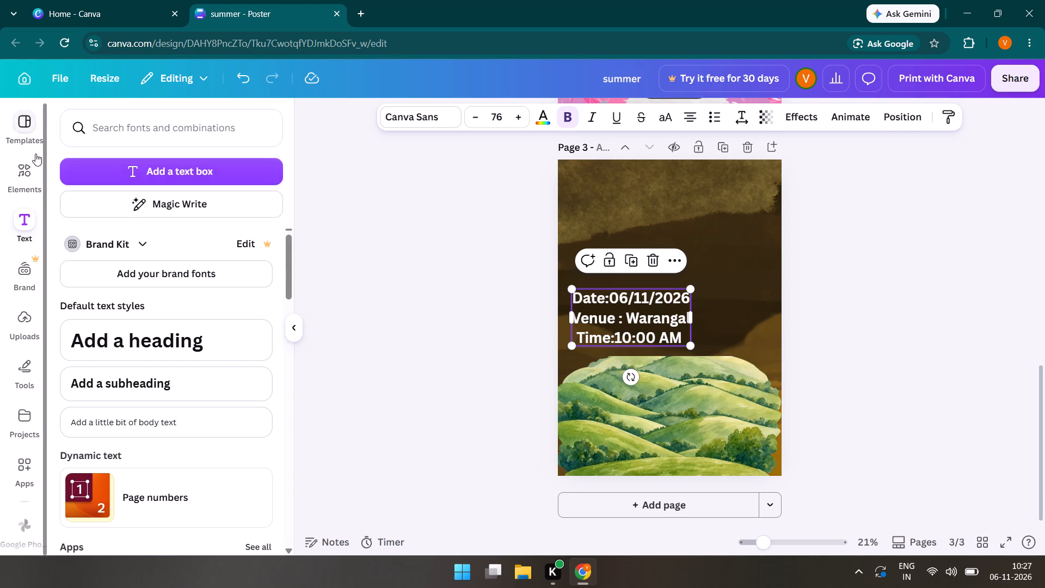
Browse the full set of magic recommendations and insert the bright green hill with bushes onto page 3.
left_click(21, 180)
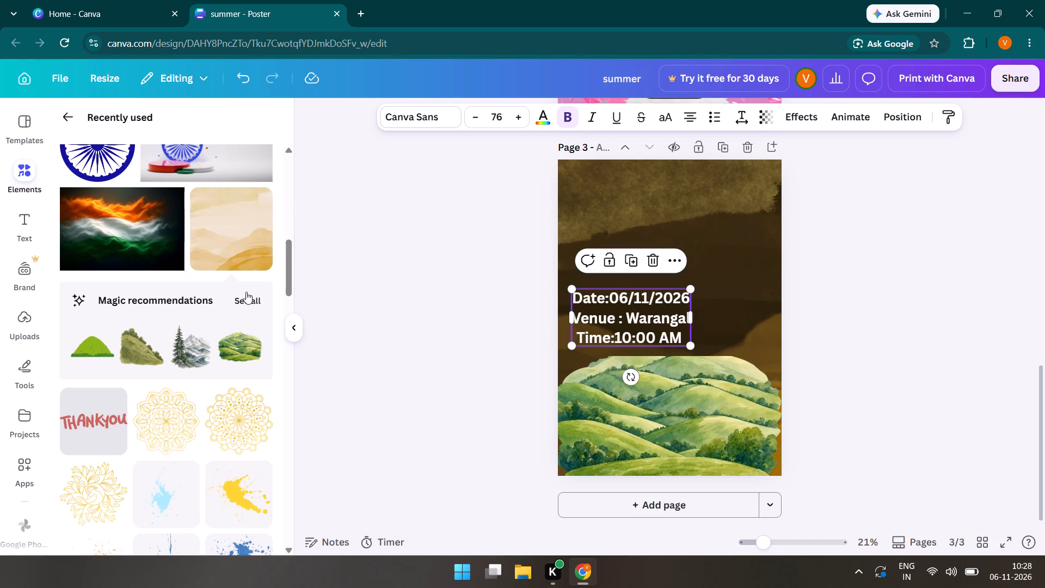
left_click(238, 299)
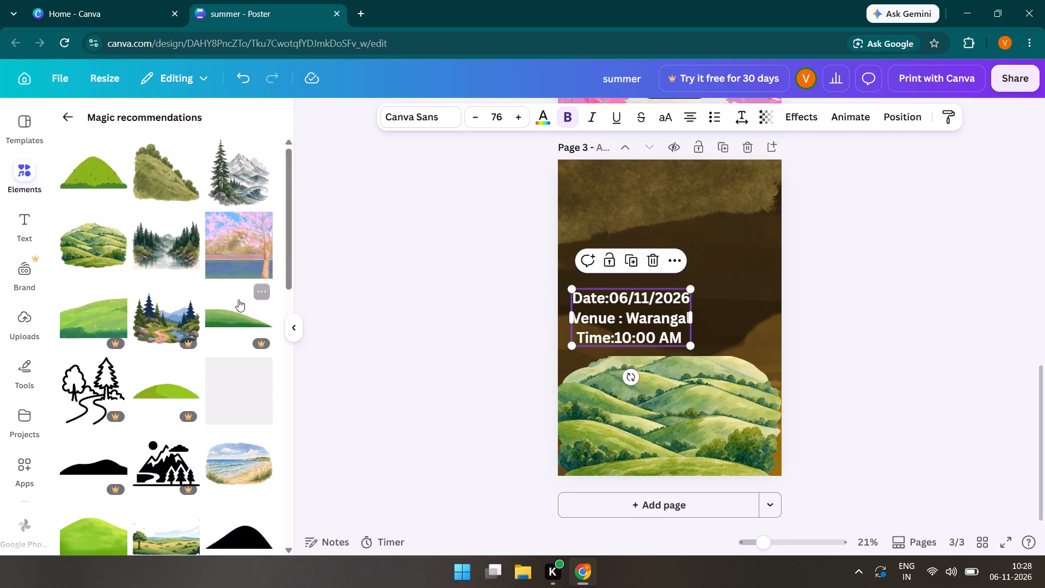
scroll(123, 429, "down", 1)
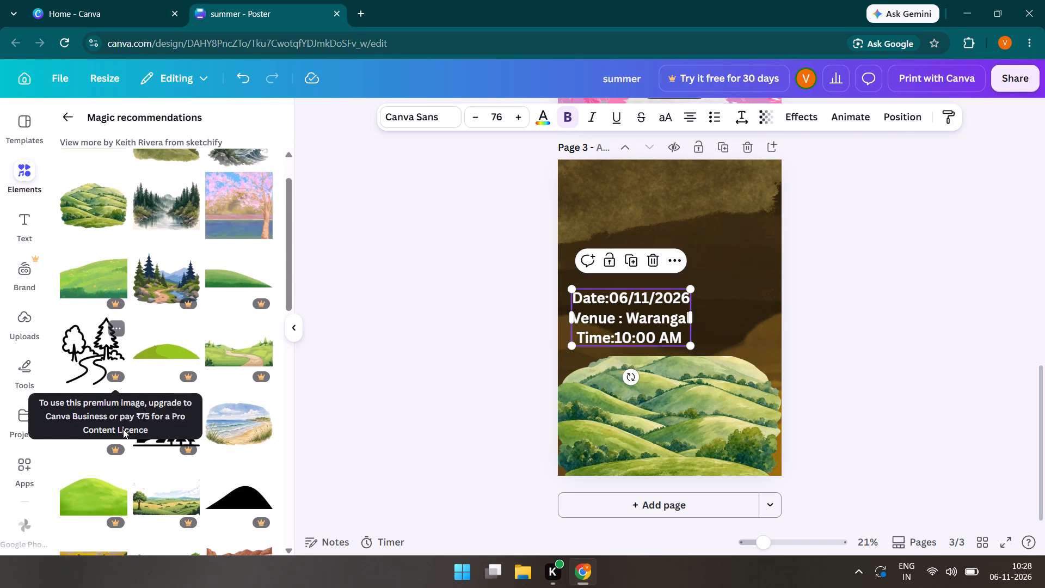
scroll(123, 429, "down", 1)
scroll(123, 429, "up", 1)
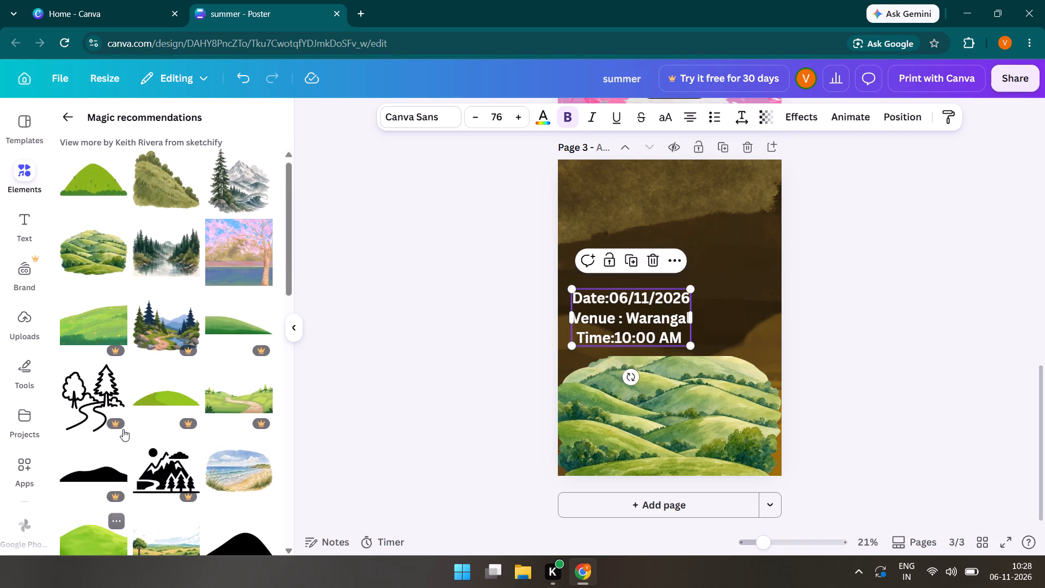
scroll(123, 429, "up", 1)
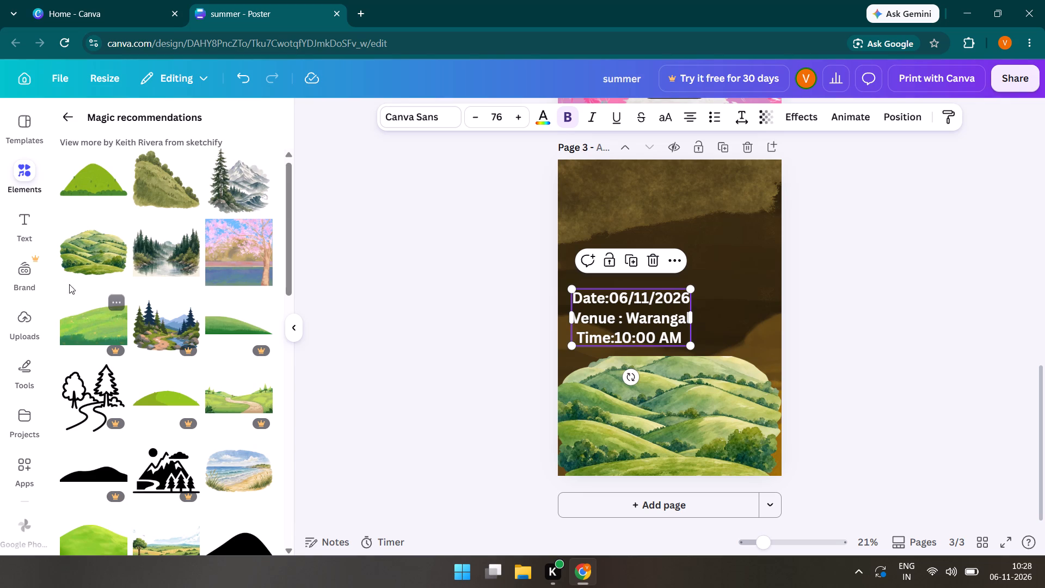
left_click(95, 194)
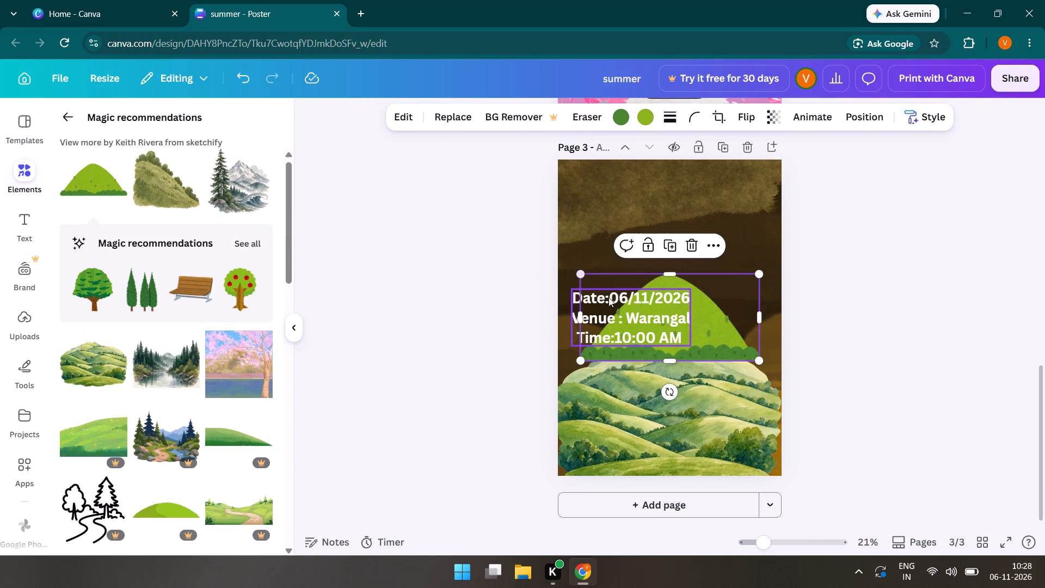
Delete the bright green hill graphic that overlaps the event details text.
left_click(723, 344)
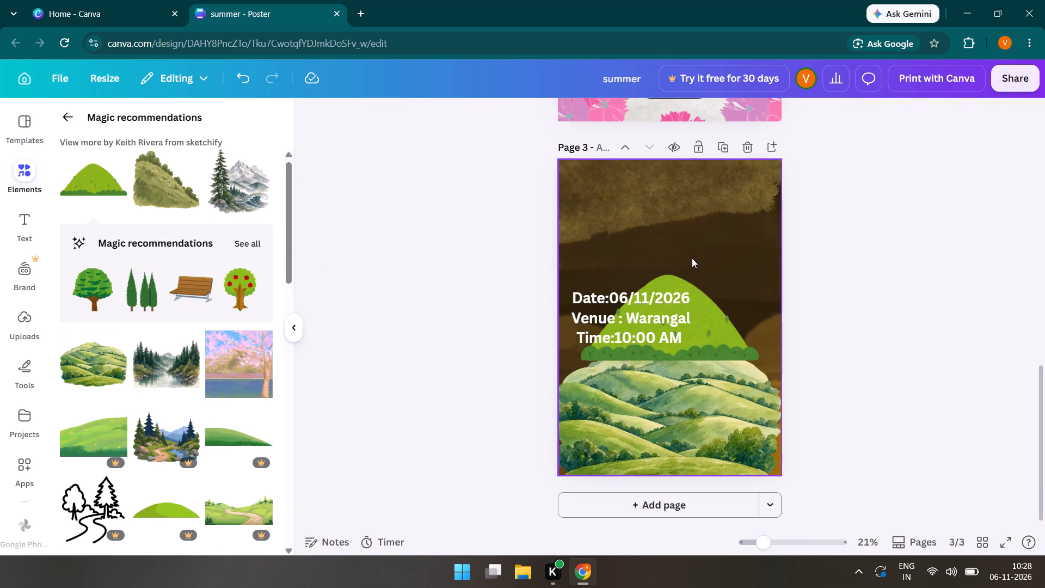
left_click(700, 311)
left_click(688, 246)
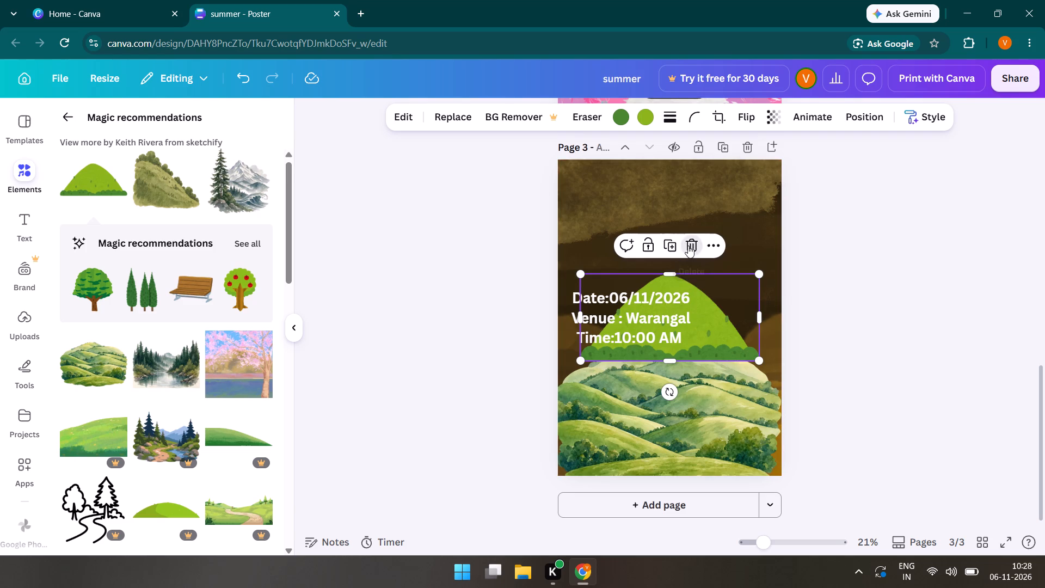
Insert the sloping olive-green hill graphic on page 3, scale it down and place it at the page's top, above the date line.
left_click(156, 185)
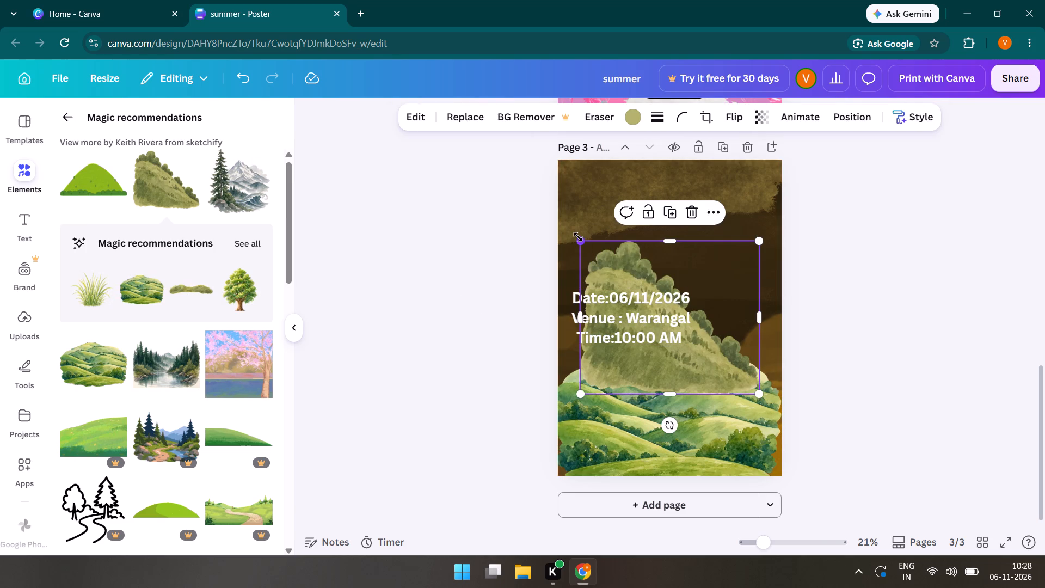
left_click_drag(578, 237, 640, 314)
left_click_drag(720, 382, 615, 339)
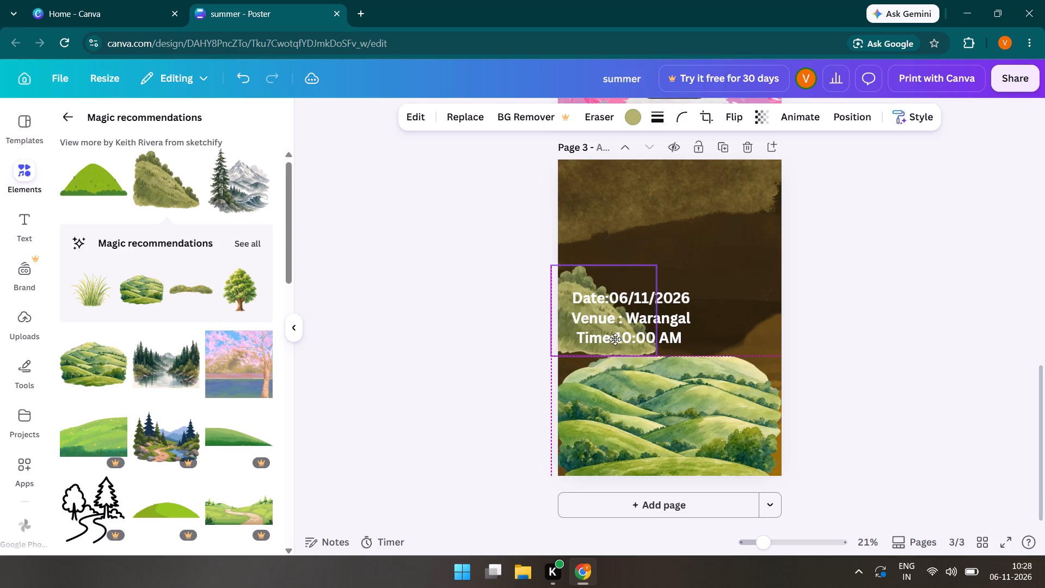
left_click_drag(615, 339, 627, 241)
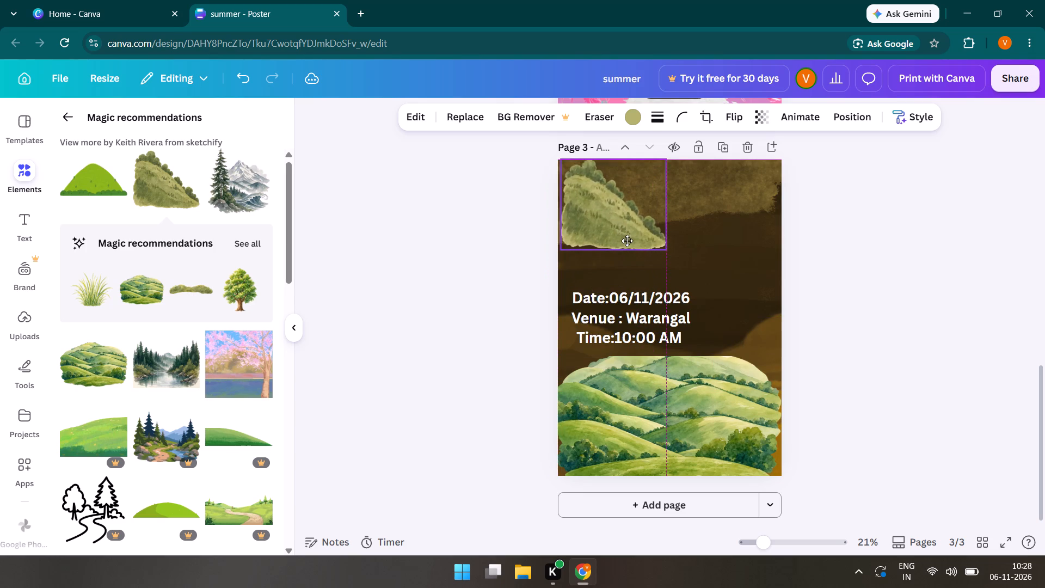
left_click_drag(627, 241, 619, 241)
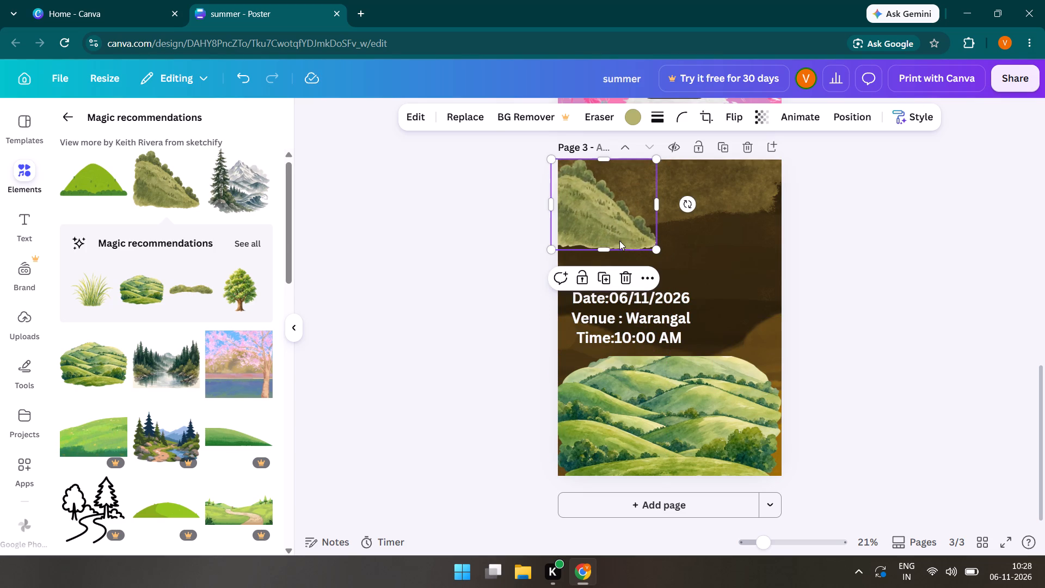
left_click_drag(656, 249, 701, 249)
left_click_drag(592, 238, 640, 233)
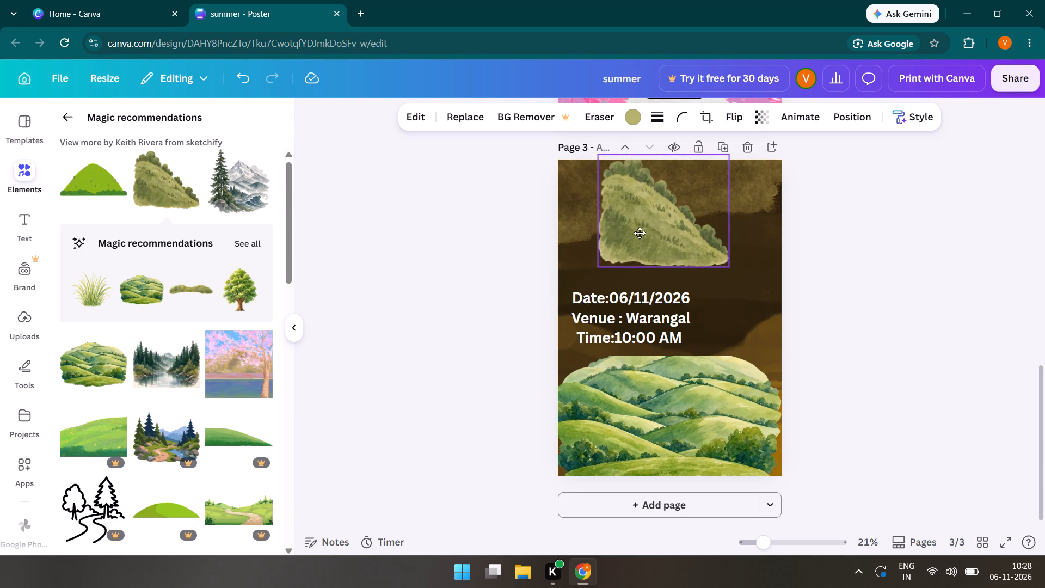
left_click_drag(640, 233, 643, 234)
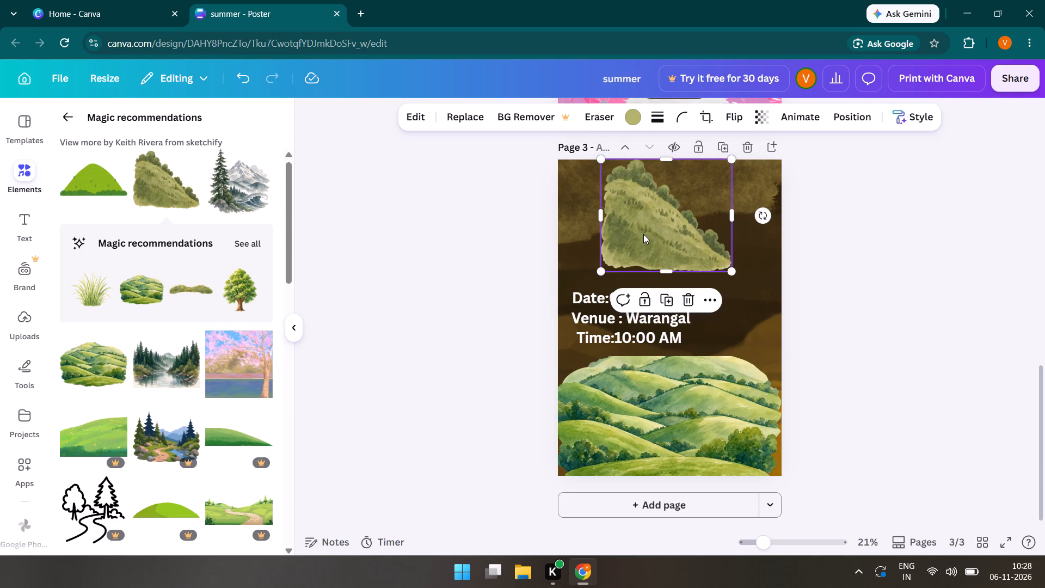
left_click(738, 331)
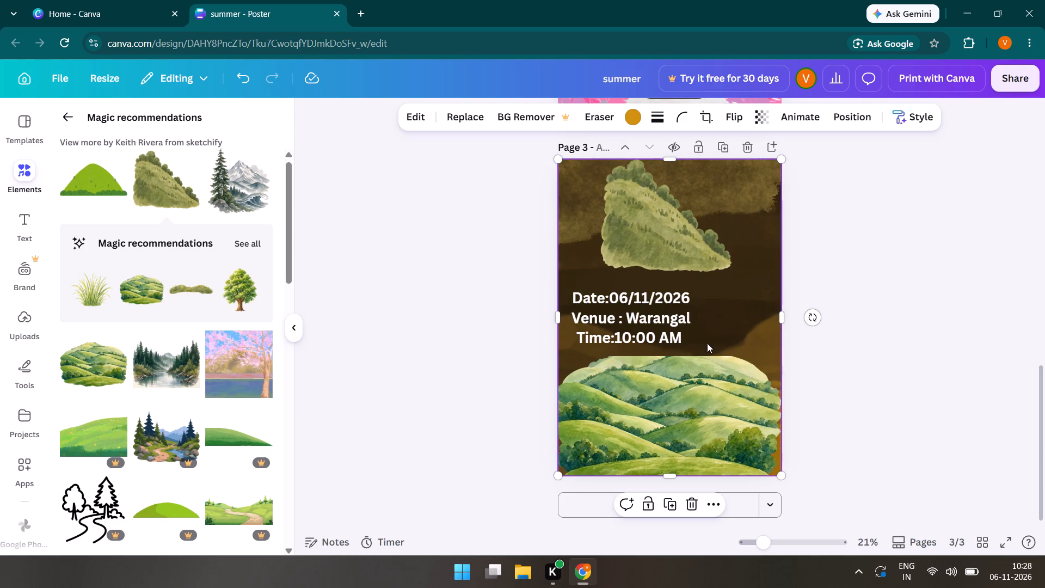
Add a subheading text box on page 3 reading "ADVENTURE" on one line and "IN WARANGAL" on the line below.
left_click(27, 224)
left_click(115, 391)
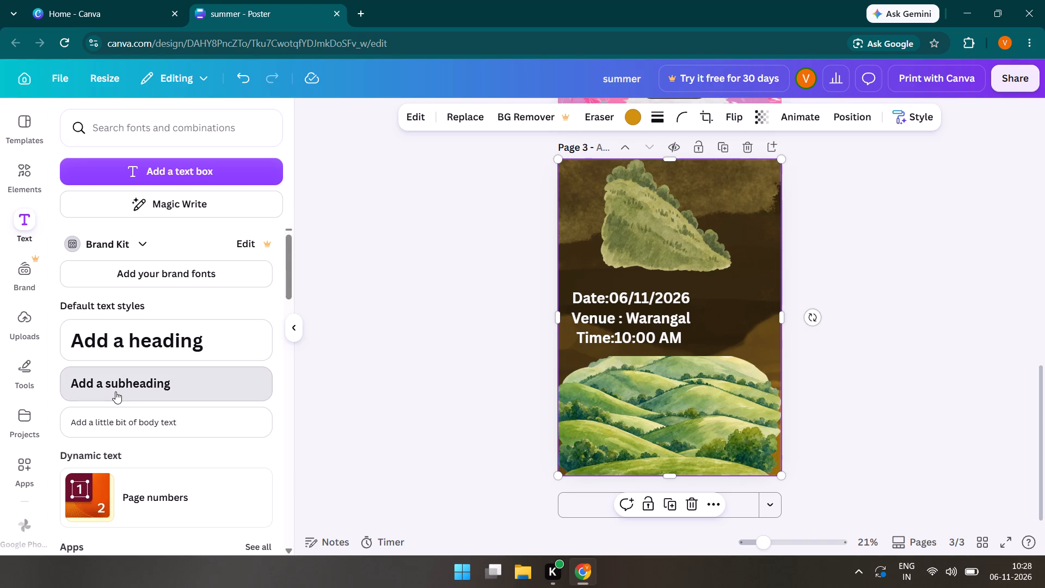
key("BackSpace")
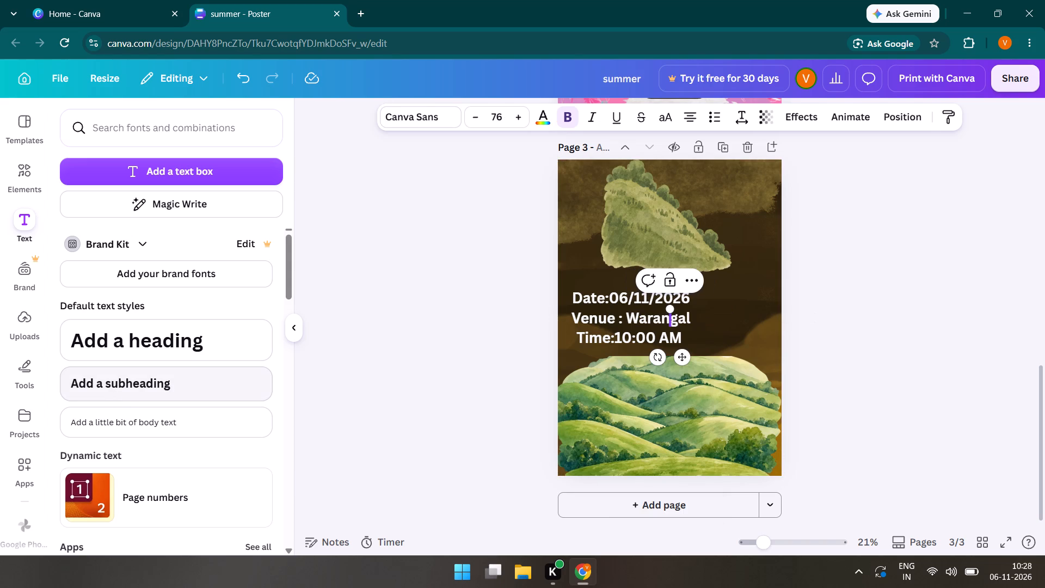
type("AD")
type("VENTURE")
key("space")
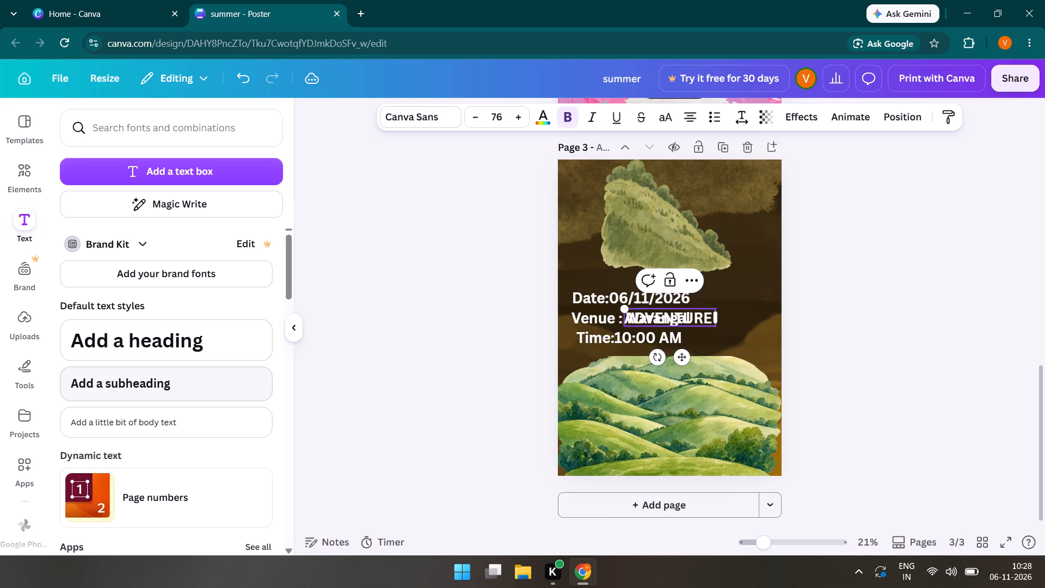
key("Return")
type("IN")
key("space")
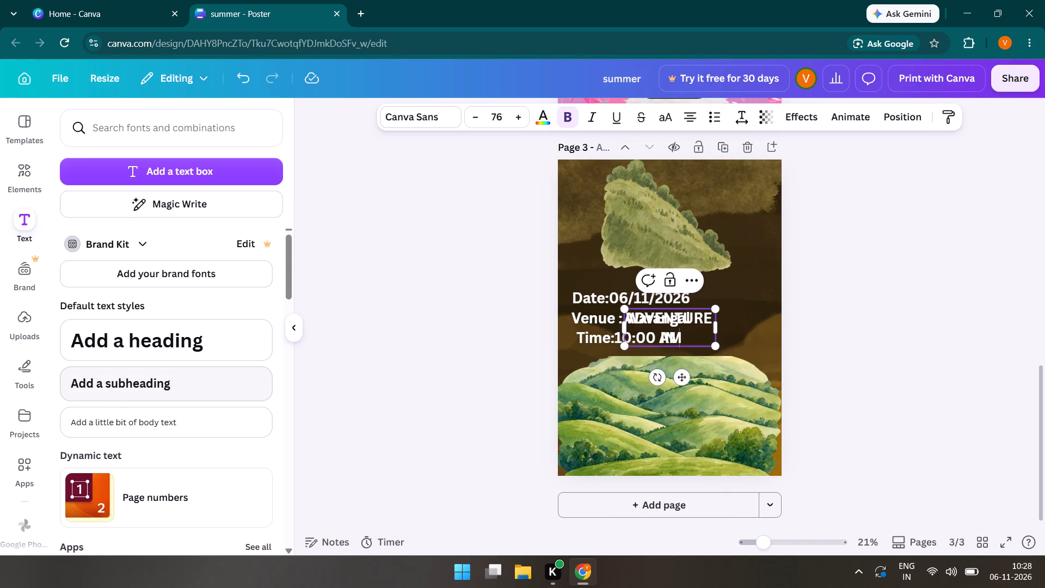
key("Return")
key("w")
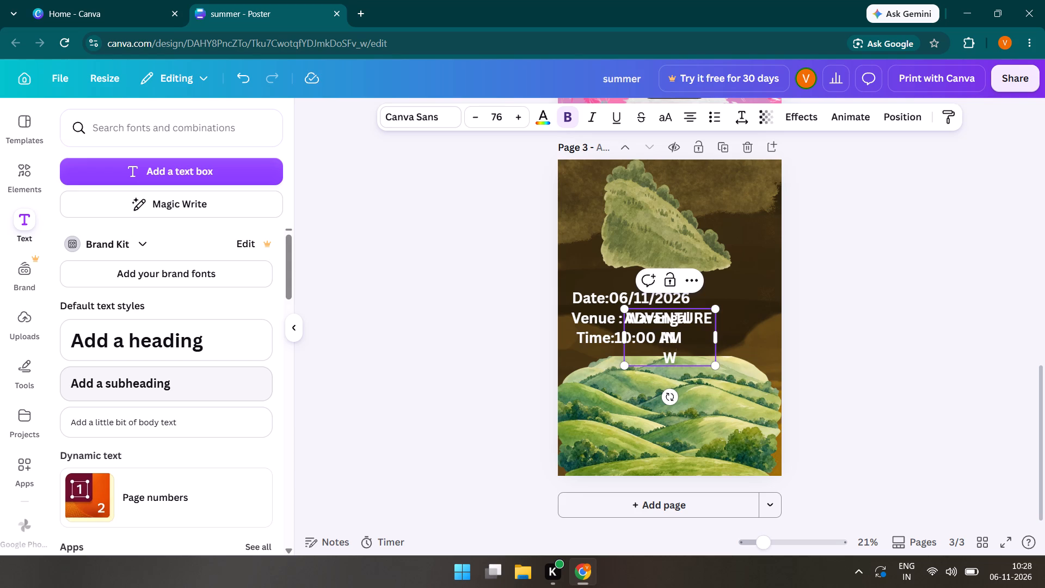
key("BackSpace")
key("space")
key("BackSpace")
key("BackSpace")
key("a")
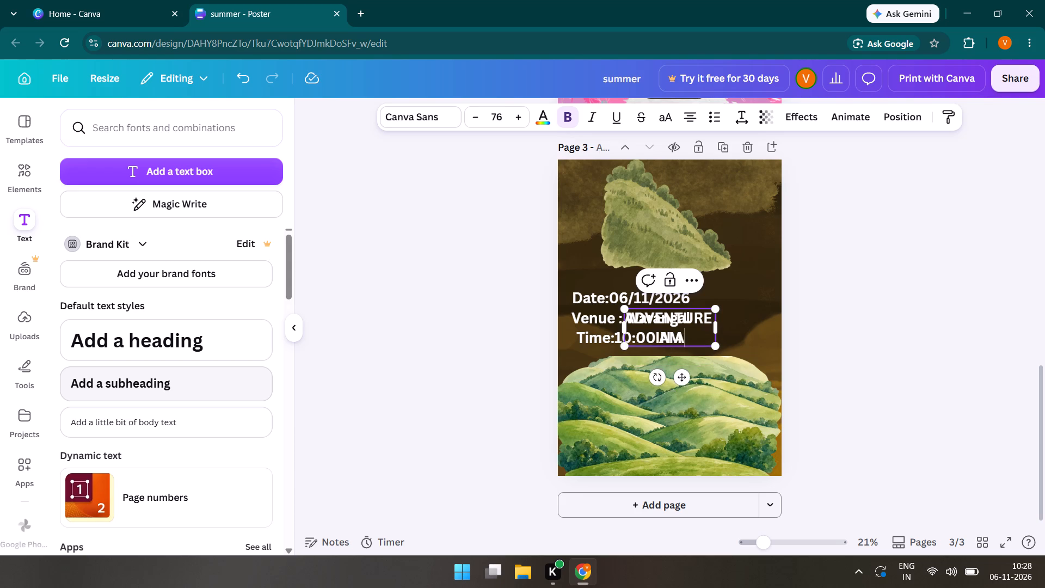
key("BackSpace")
key("space")
type("WARANGAL")
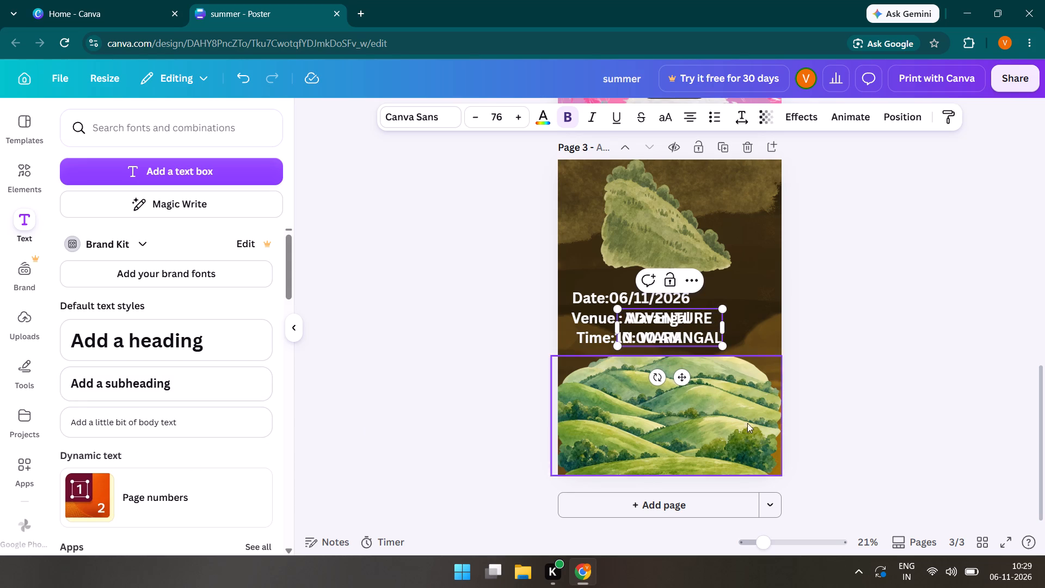
left_click(926, 411)
Move the "ADVENTURE IN WARANGAL" title up onto the lower part of the olive-green hill graphic.
left_click_drag(679, 322, 681, 264)
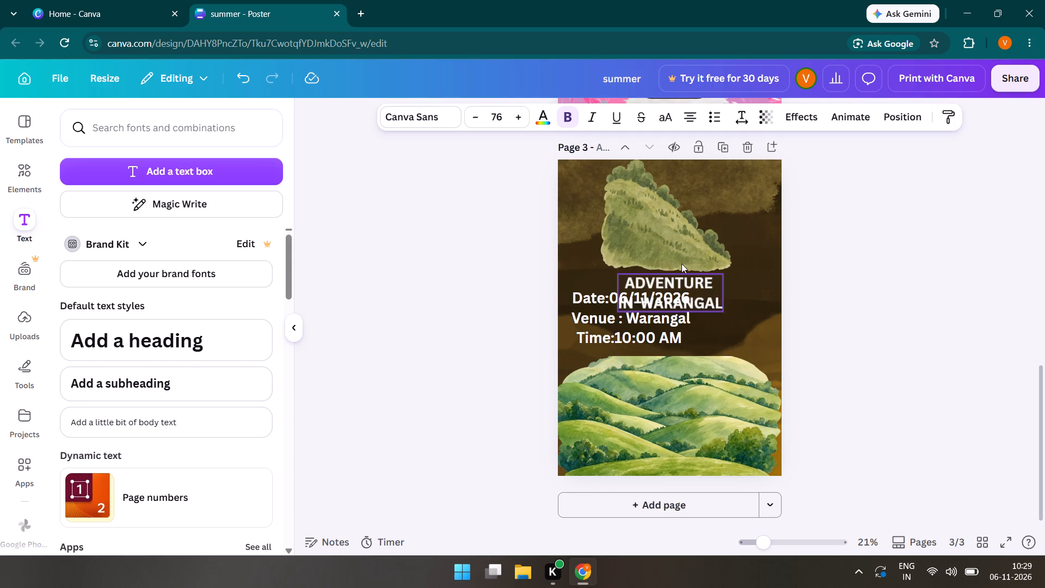
left_click_drag(681, 264, 671, 236)
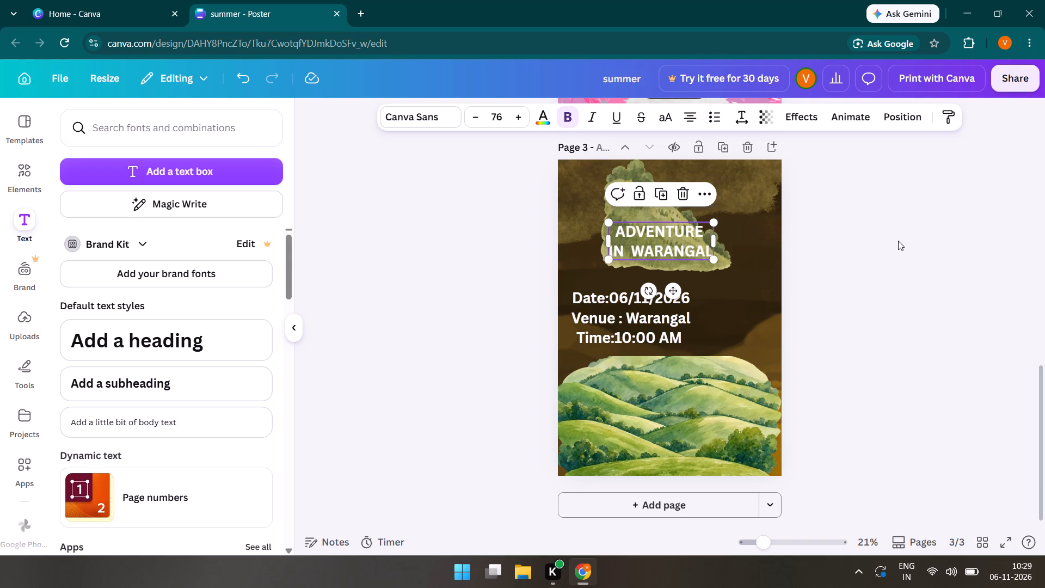
left_click(898, 241)
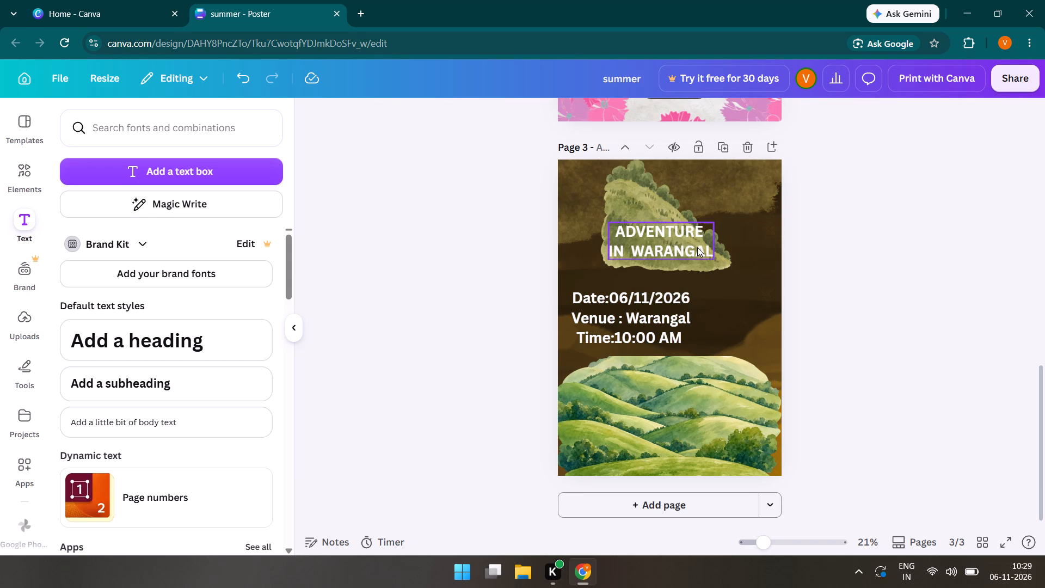
Widen the olive-green hill slightly and move it up so its peak runs off the top edge of page 3.
left_click(721, 261)
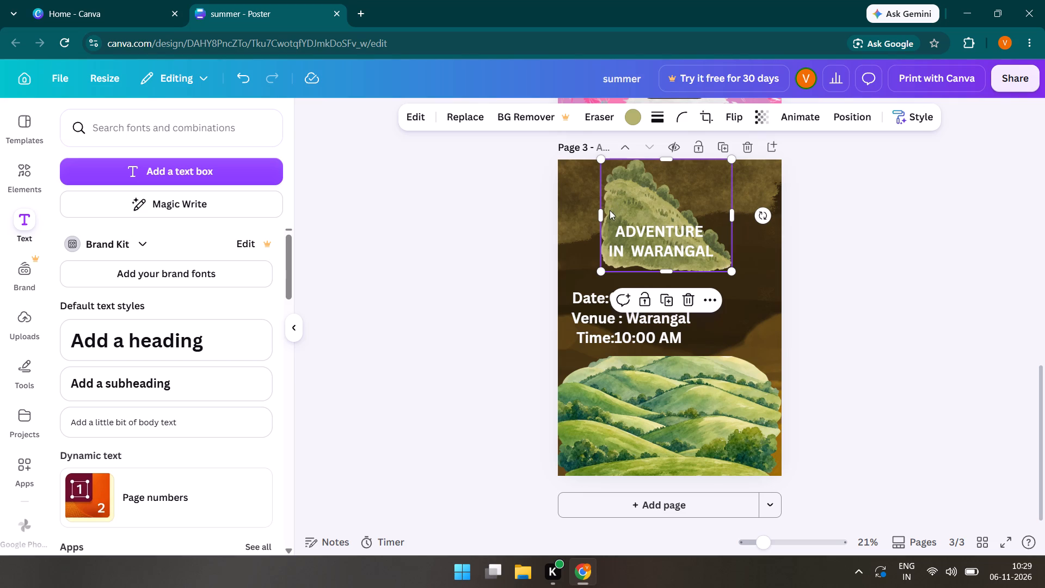
left_click_drag(601, 214, 588, 216)
left_click(894, 288)
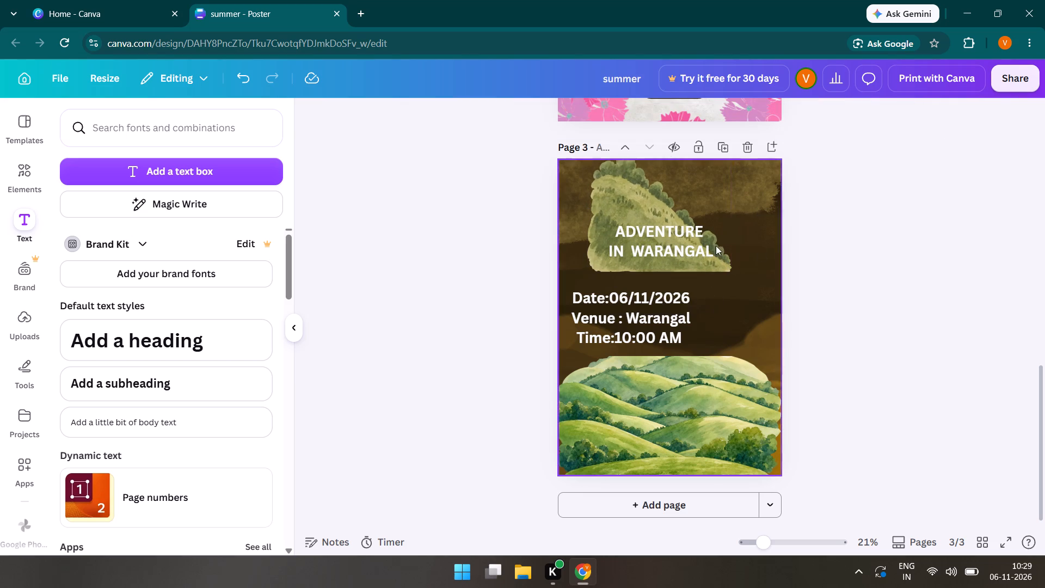
left_click_drag(630, 207, 644, 205)
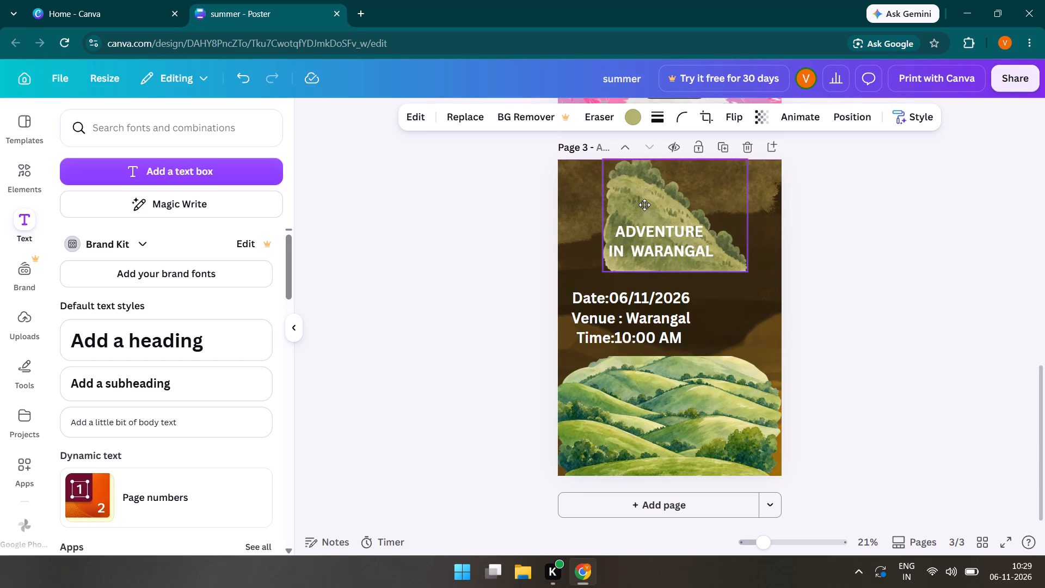
left_click_drag(644, 205, 640, 195)
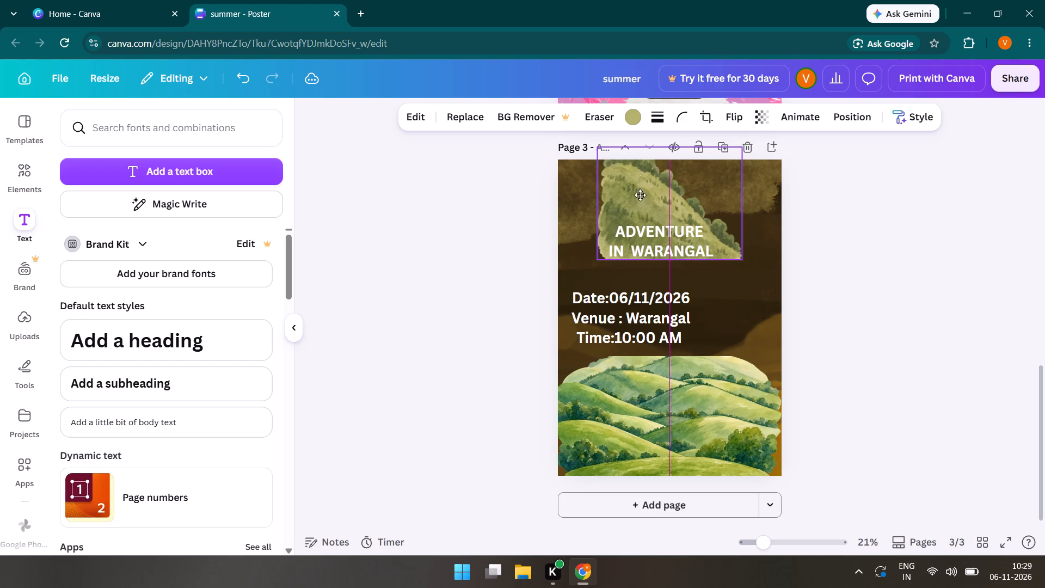
left_click_drag(640, 195, 639, 176)
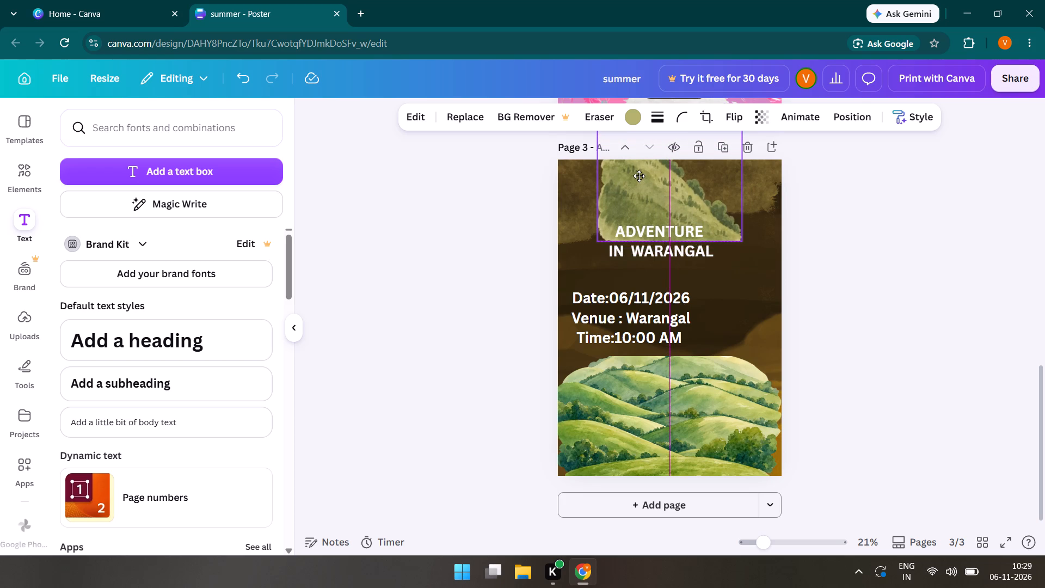
left_click_drag(639, 176, 638, 175)
left_click(859, 260)
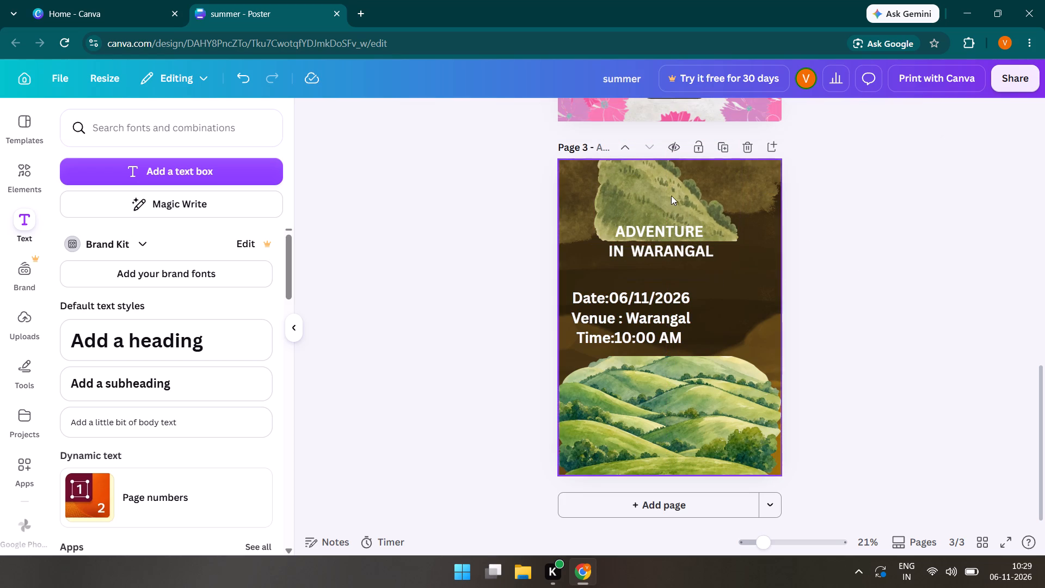
Move the "ADVENTURE IN WARANGAL" title up so both lines sit on the raised olive-green hill.
left_click_drag(667, 245, 665, 220)
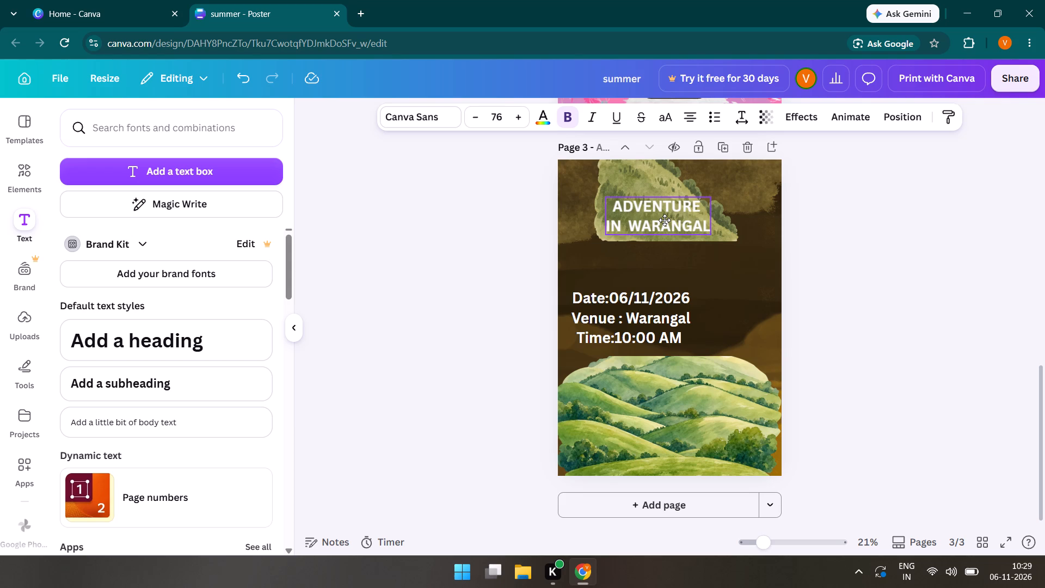
left_click_drag(665, 220, 665, 220)
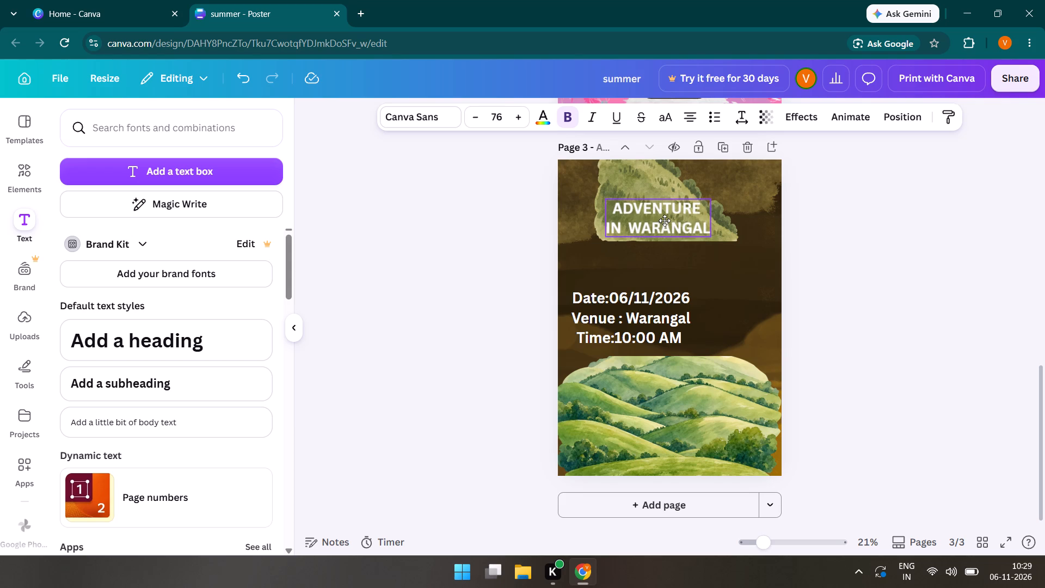
left_click_drag(665, 220, 666, 222)
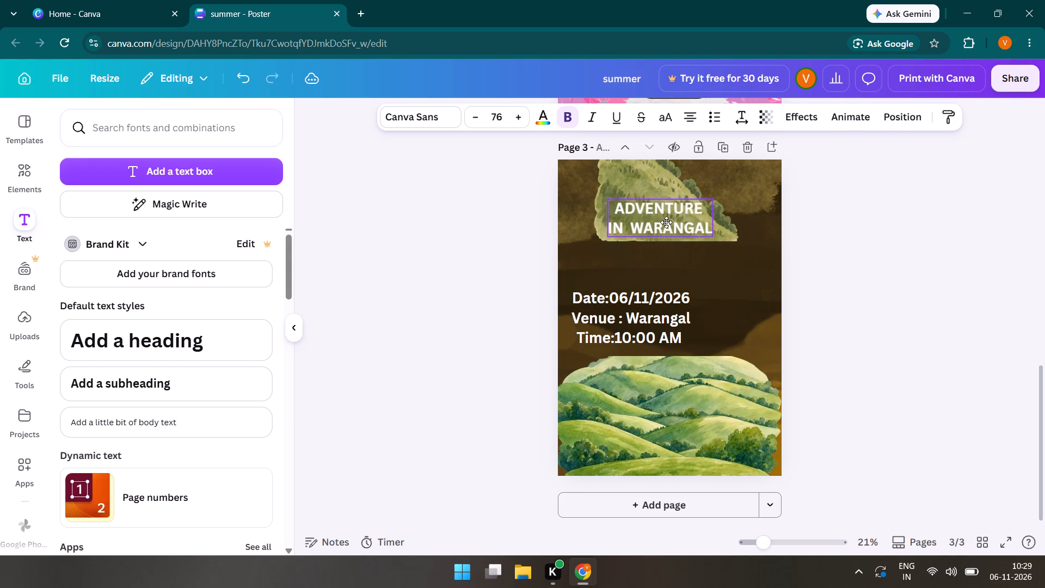
left_click_drag(666, 222, 666, 220)
left_click(845, 253)
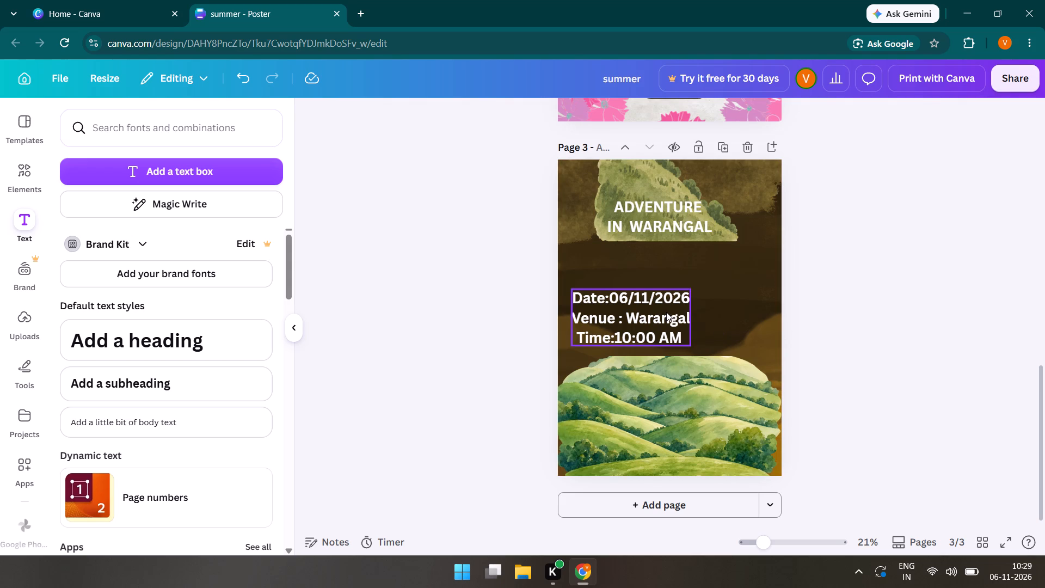
Center the date, venue and time text horizontally on page 3 and raise it slightly.
left_click_drag(666, 312, 707, 304)
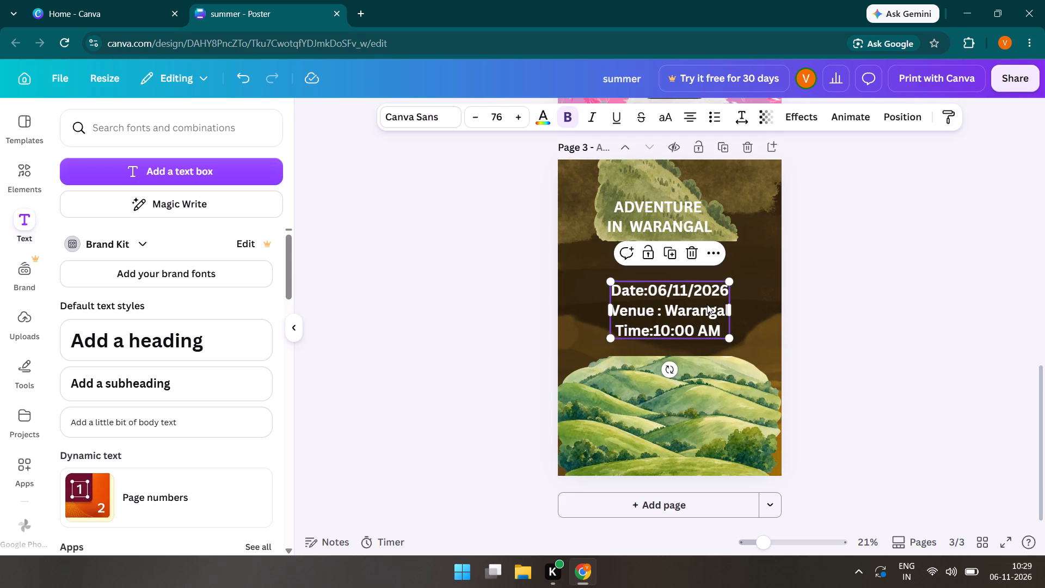
Nudge the olive-green hill and the "ADVENTURE IN WARANGAL" title slightly right and down, keeping the title on the hill.
left_click_drag(634, 176, 649, 175)
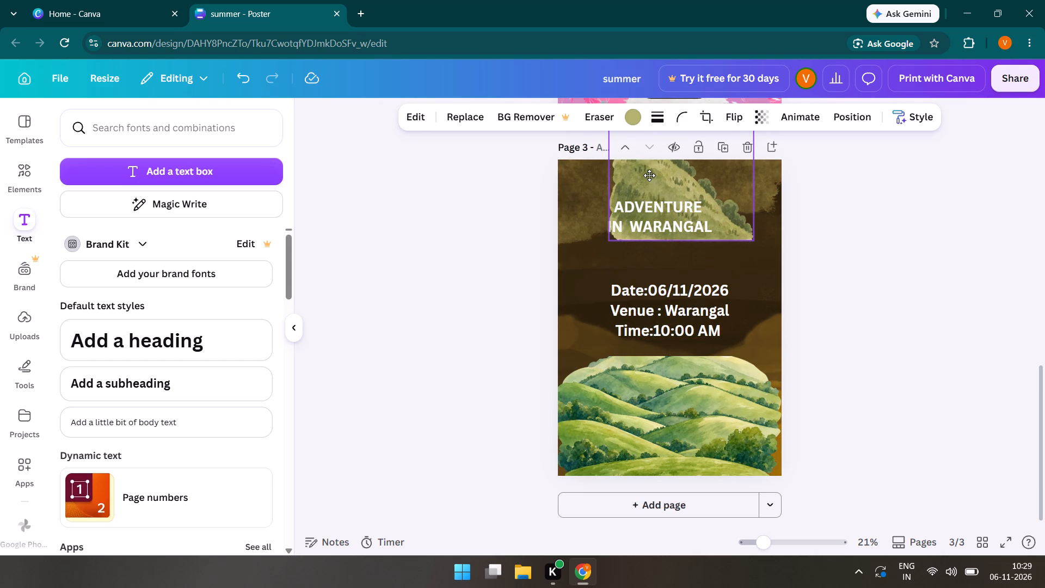
left_click_drag(649, 175, 642, 180)
left_click_drag(637, 210, 640, 215)
left_click(892, 289)
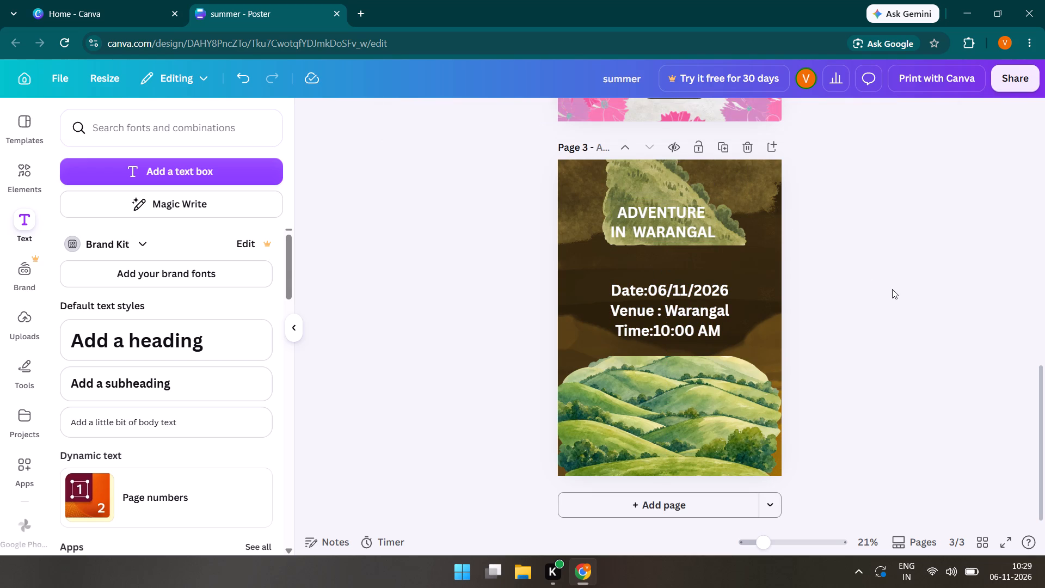
Delete the rolling green hills graphic at the bottom of page 3.
left_click(698, 412)
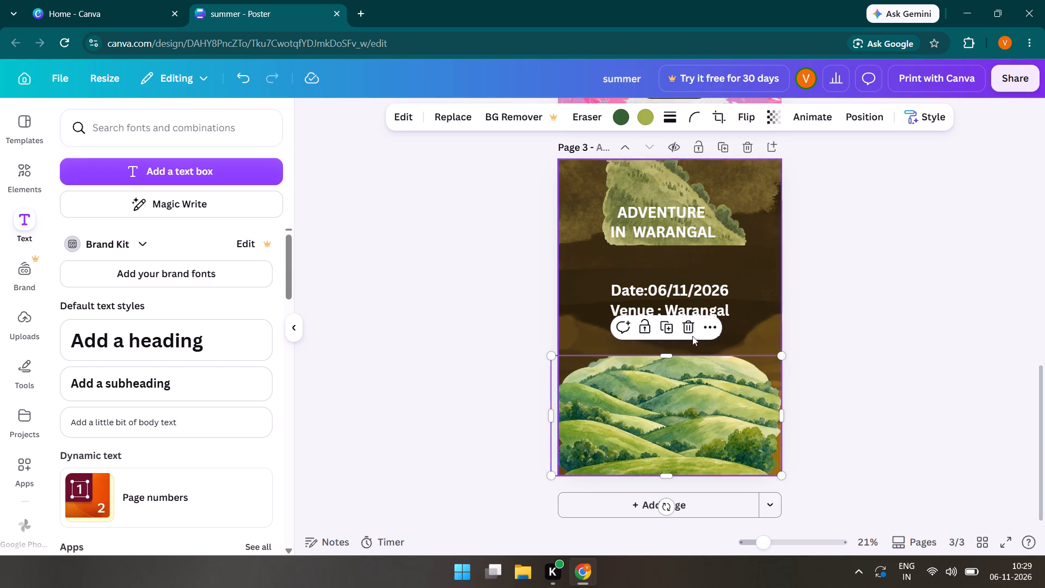
left_click(689, 327)
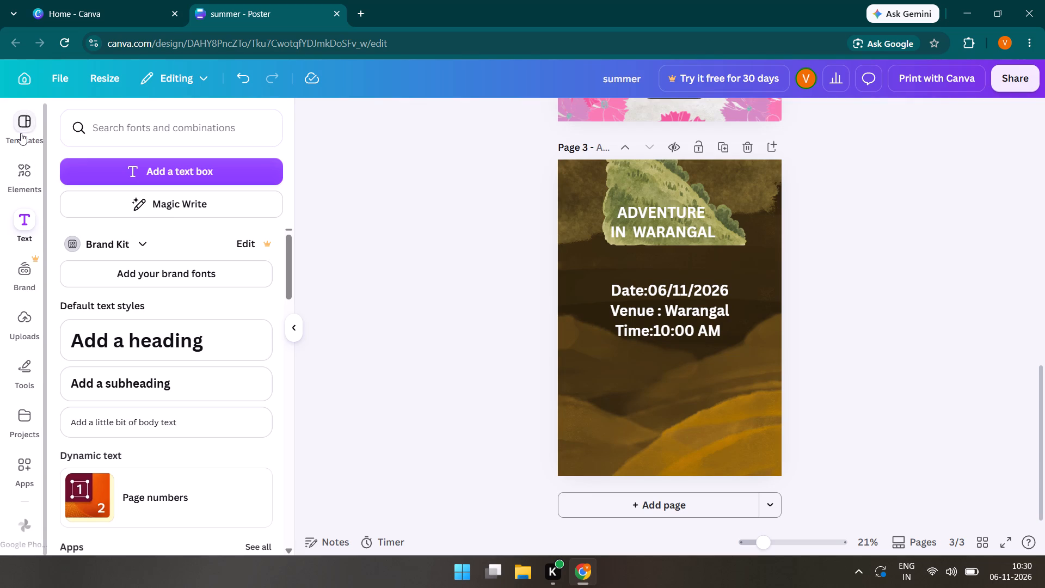
Add the pale pink watercolour texture from the recently used elements to page 3 and shrink it.
left_click(27, 180)
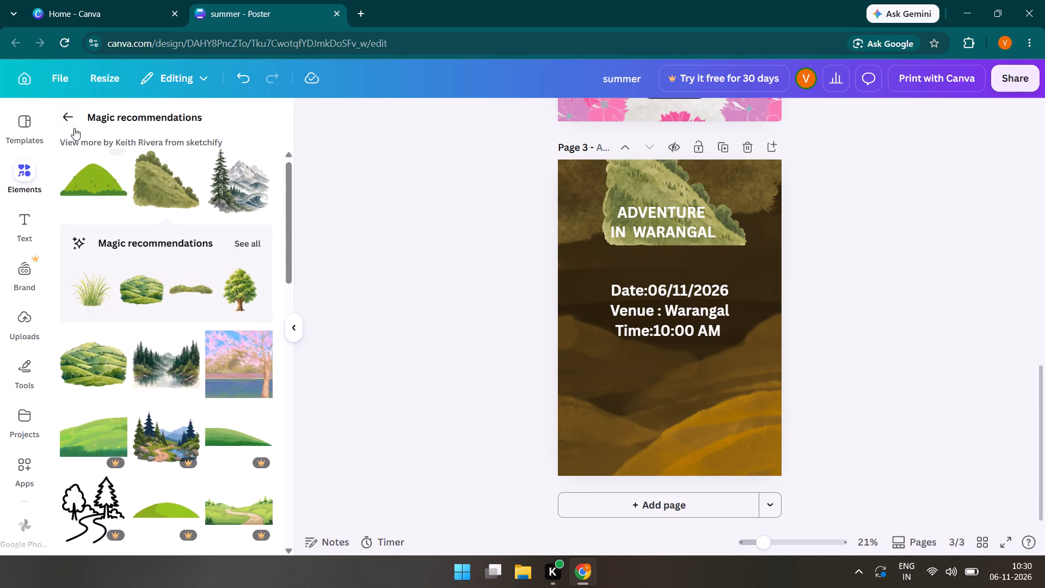
left_click(72, 121)
scroll(228, 299, "down", 1)
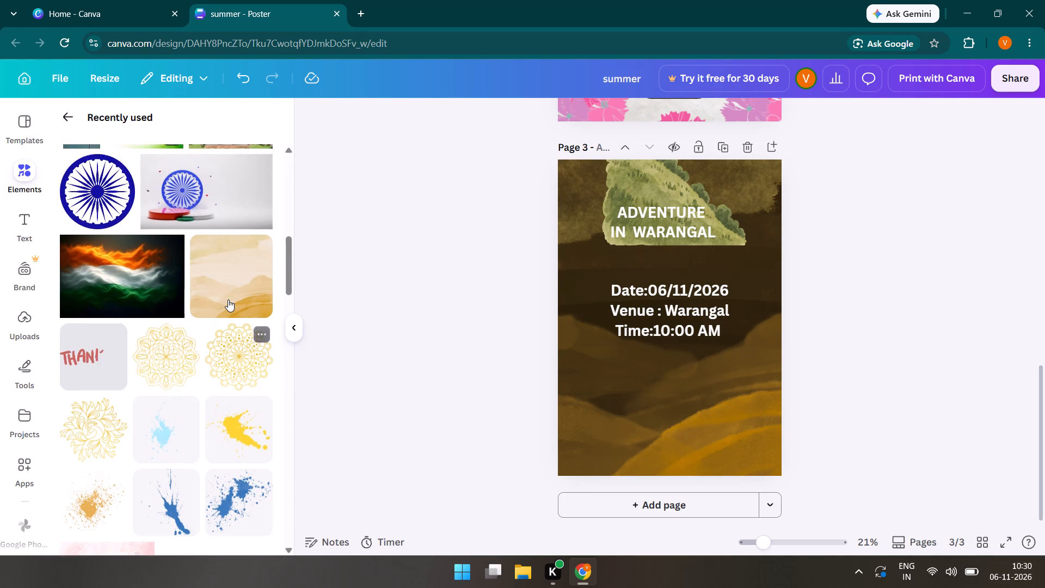
scroll(228, 299, "down", 1)
scroll(228, 299, "up", 1)
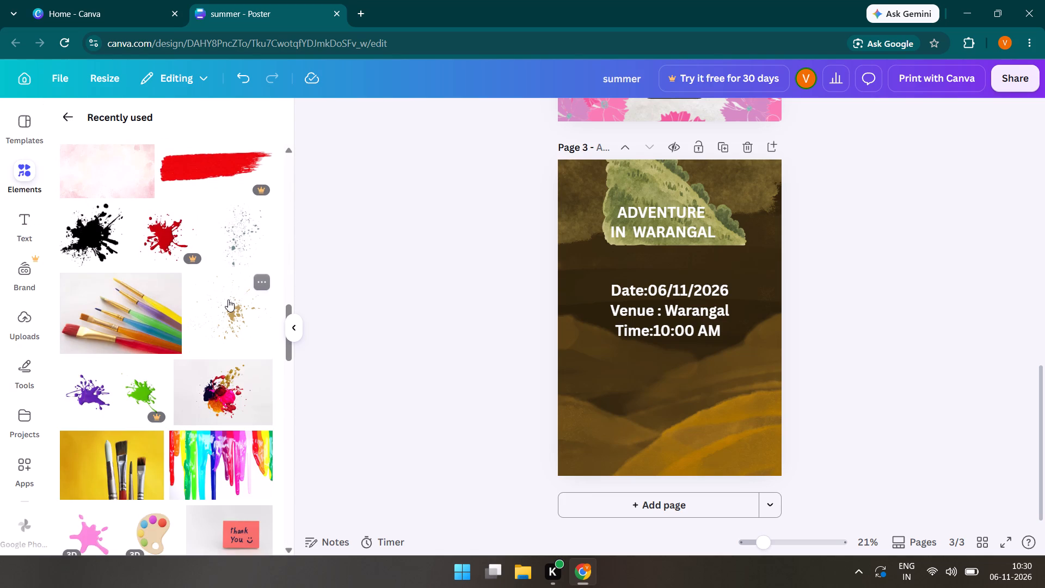
left_click(110, 185)
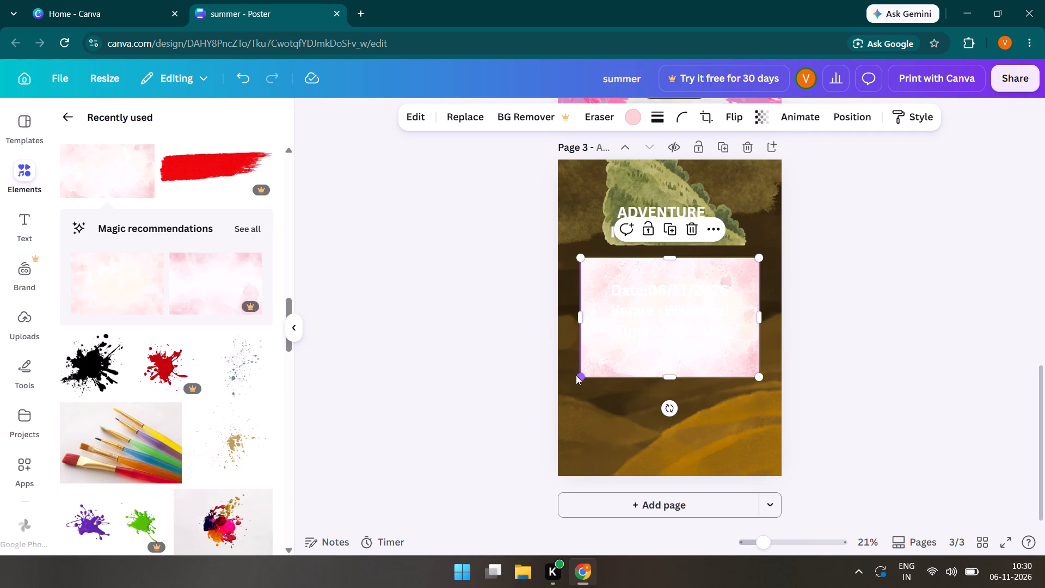
left_click_drag(581, 262, 560, 117)
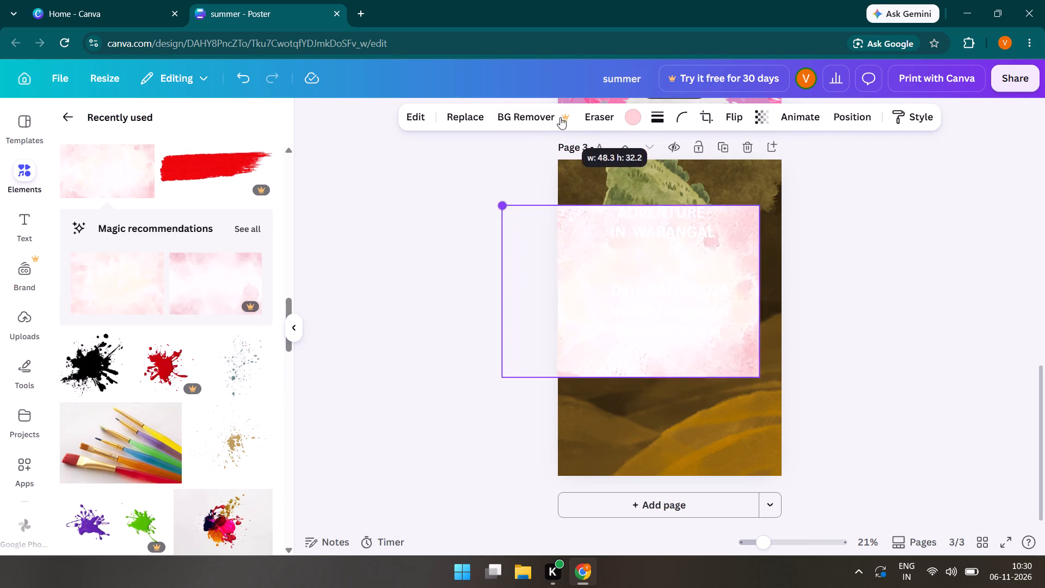
left_click_drag(560, 117, 620, 371)
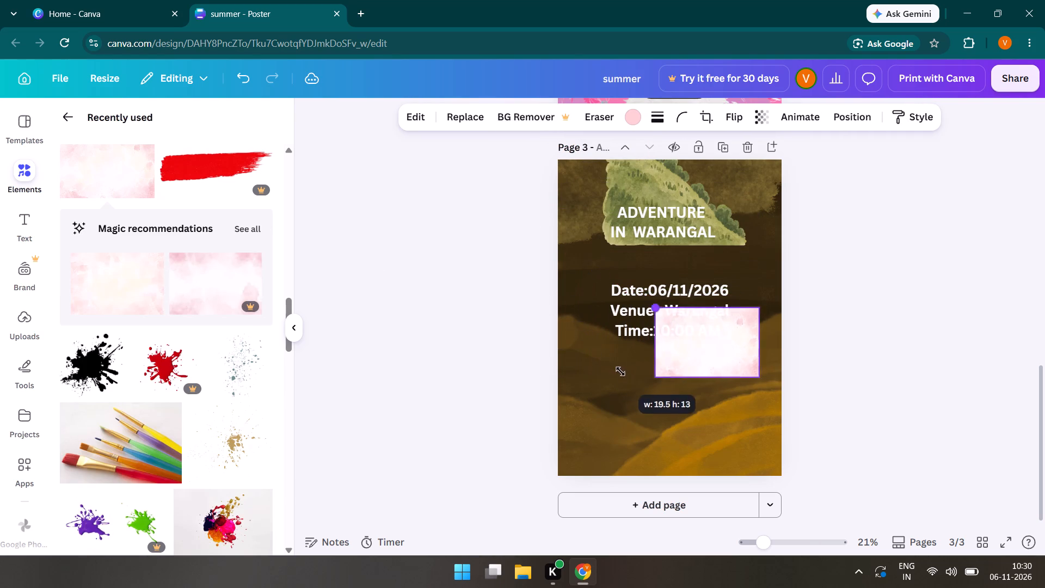
left_click_drag(620, 371, 634, 380)
Move the date, venue and time text below the pink watercolour image, and enlarge the image to almost the page width.
left_click(637, 308)
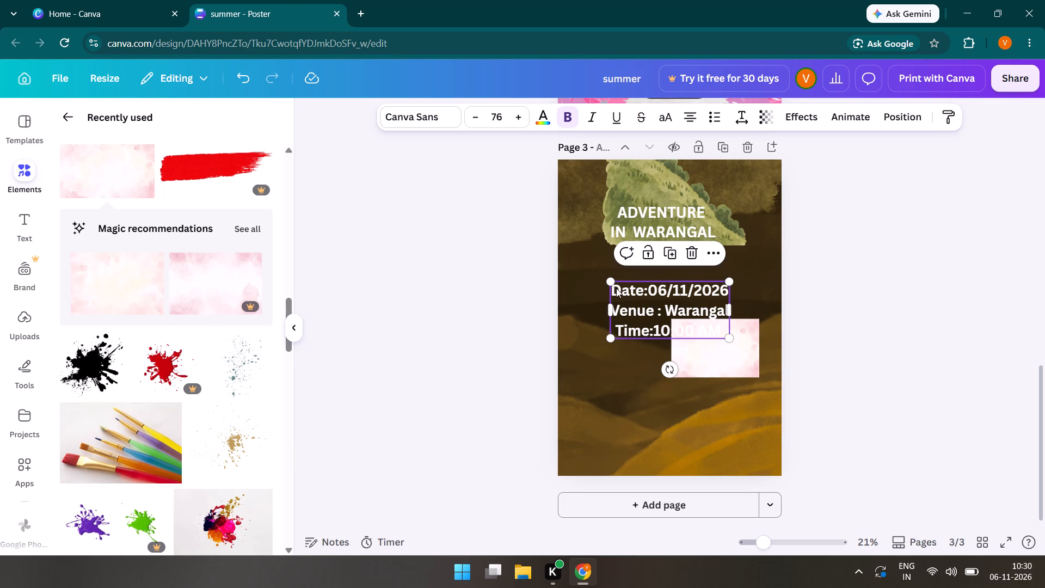
left_click_drag(614, 288, 630, 391)
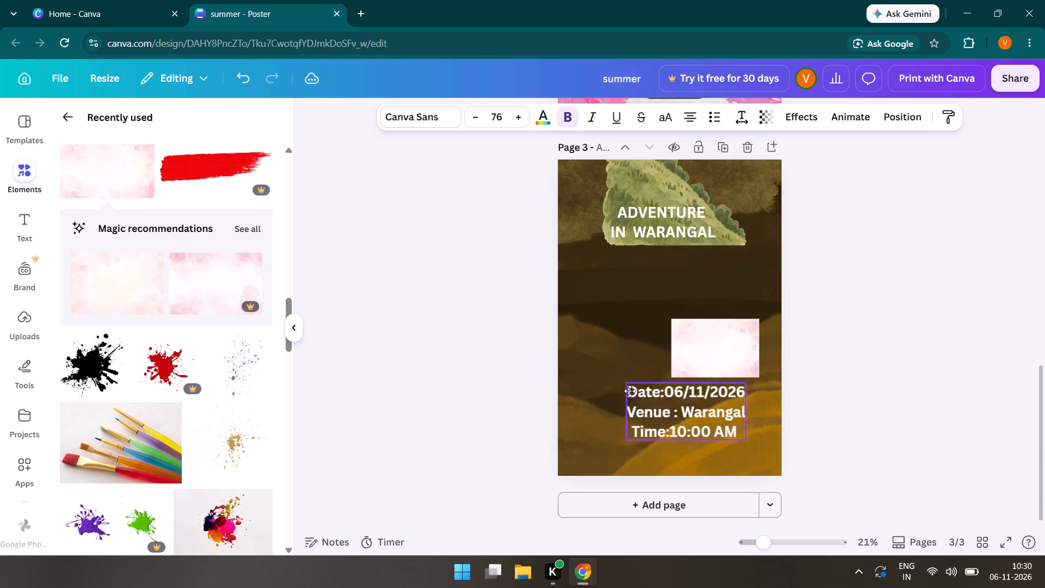
left_click_drag(630, 391, 613, 403)
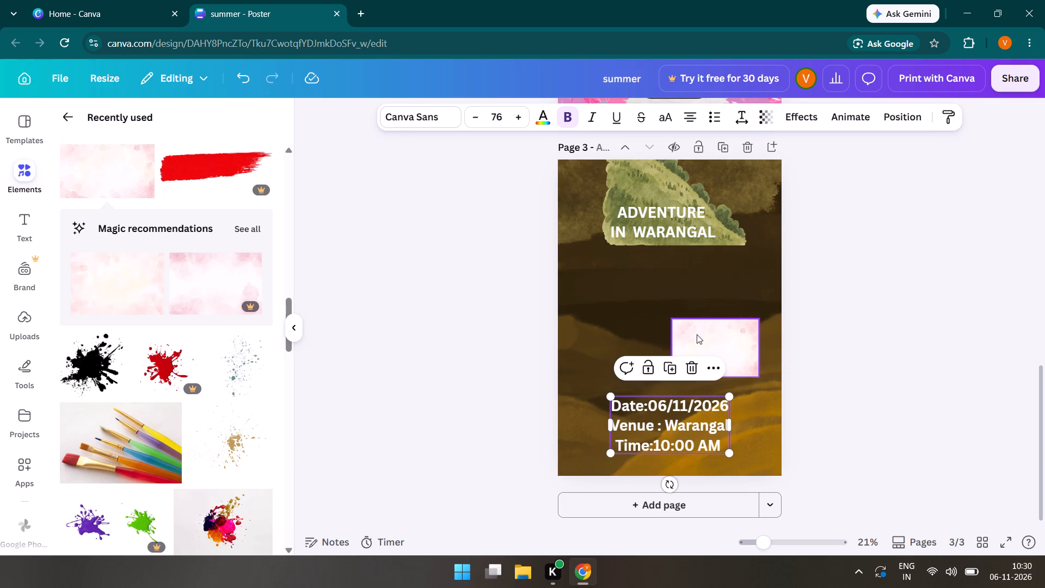
left_click(697, 334)
left_click_drag(669, 319, 539, 271)
Move the date, venue and time text and the "ADVENTURE IN WARANGAL" title onto the pink watercolour image, title above the details.
left_click_drag(632, 453, 615, 369)
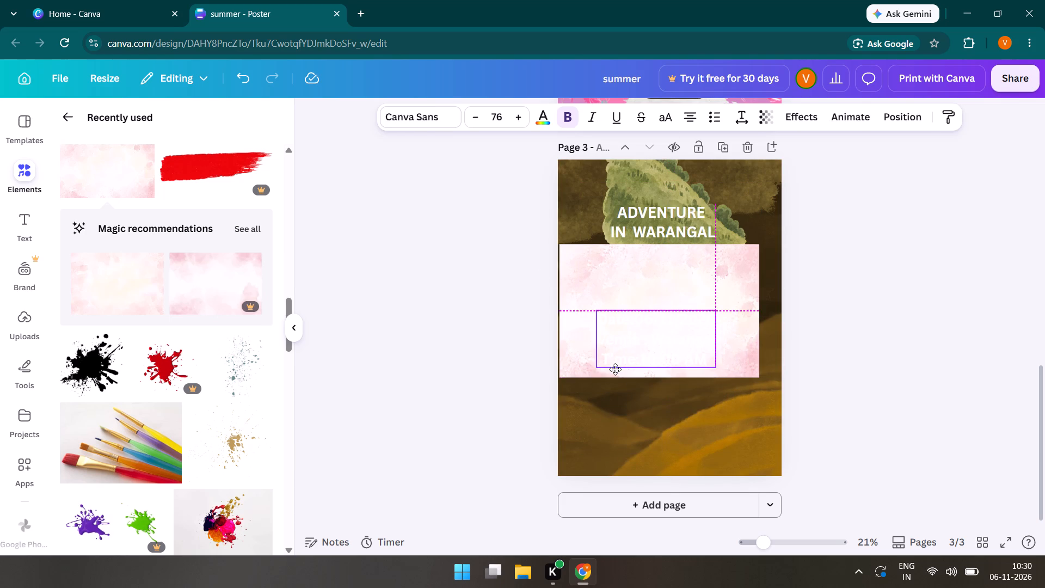
left_click_drag(615, 369, 615, 369)
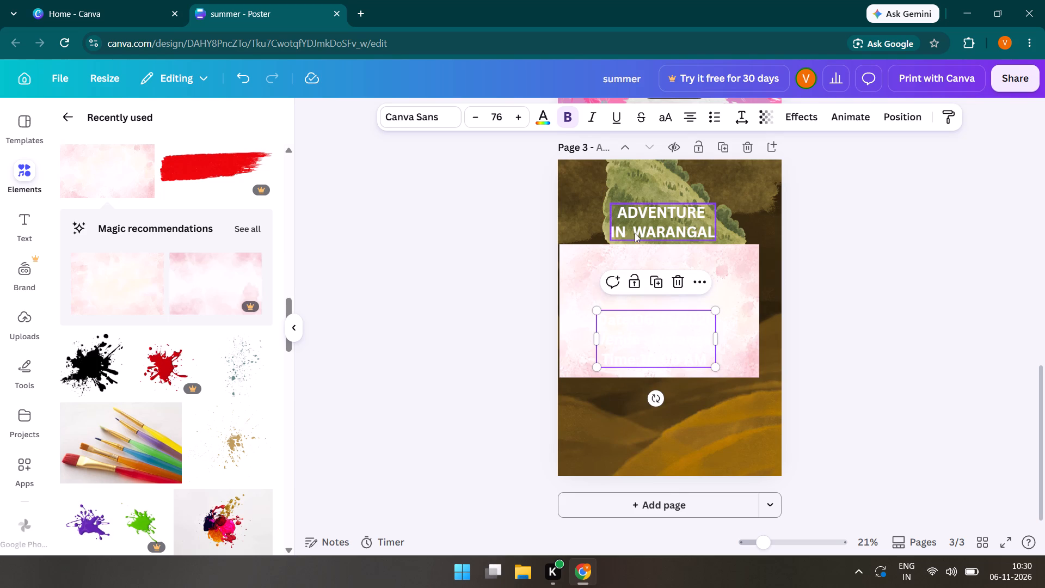
left_click_drag(637, 229, 640, 294)
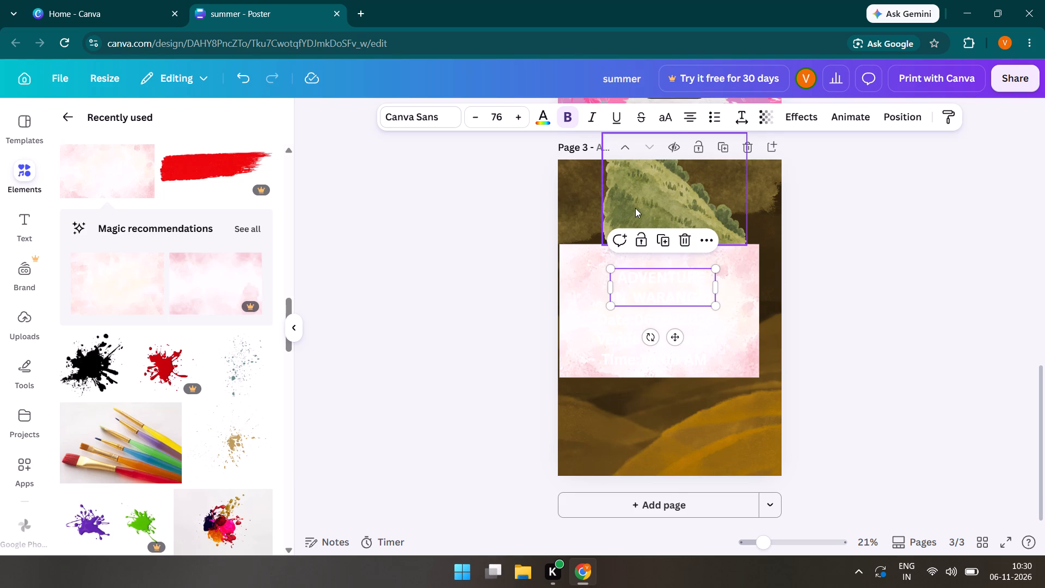
Delete the olive-green hill graphic at the top of page 3.
left_click(635, 208)
left_click(692, 278)
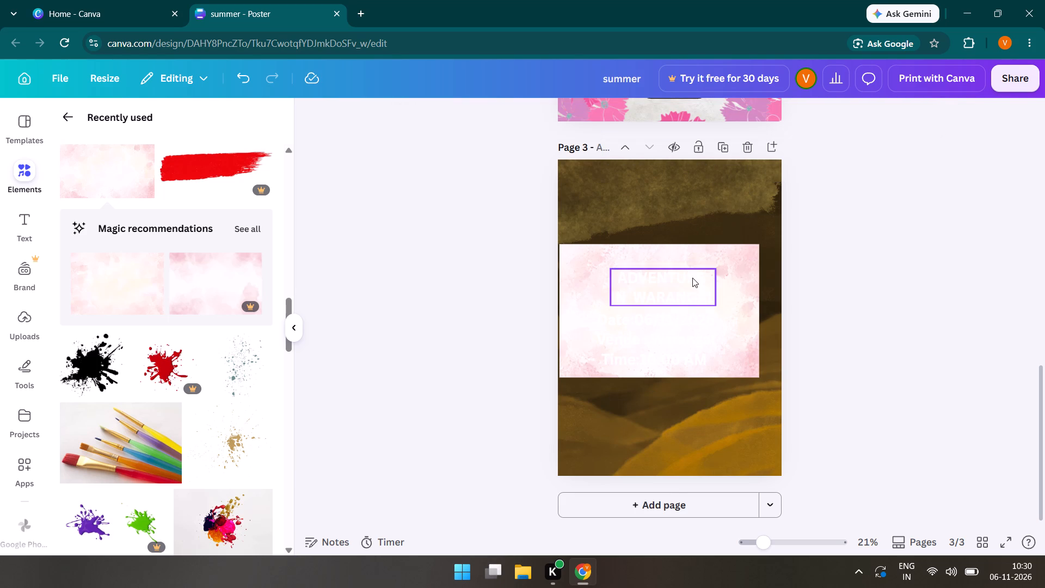
Stretch the pink watercolour image to the top, right and bottom edges of page 3 as a full-page background.
left_click(579, 261)
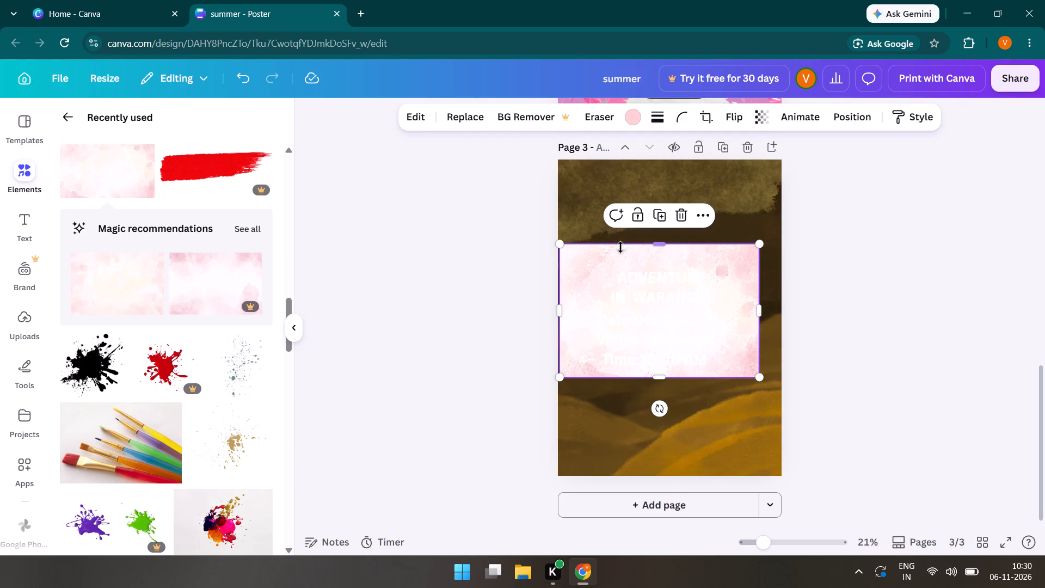
left_click_drag(659, 248, 659, 156)
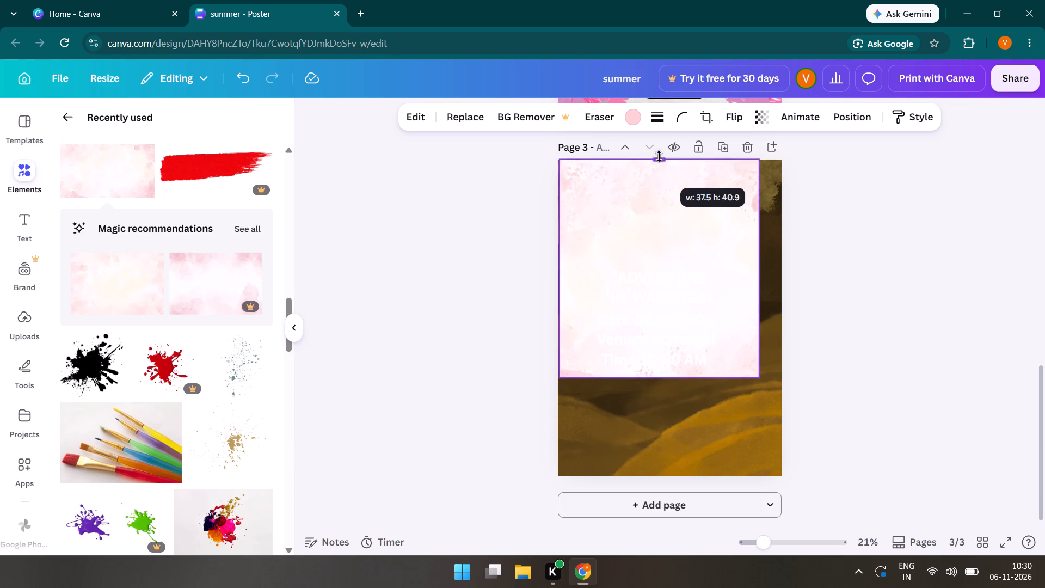
left_click_drag(659, 156, 645, 79)
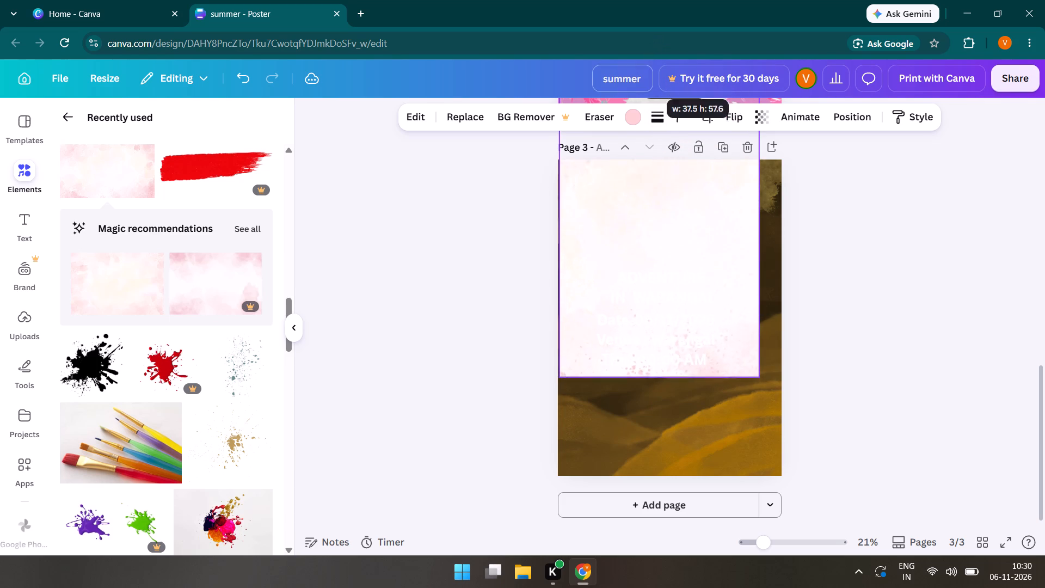
left_click_drag(645, 79, 628, 159)
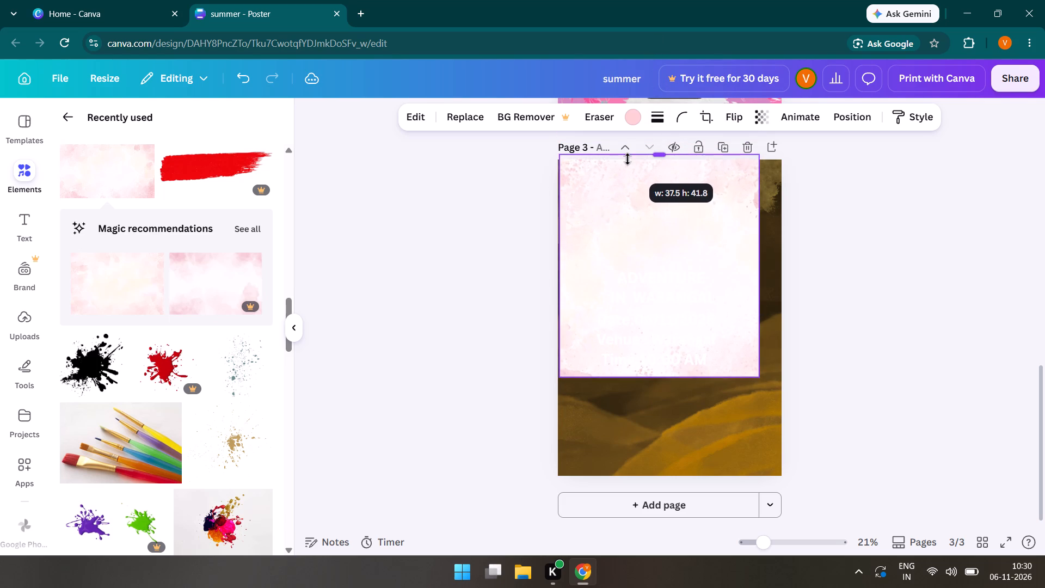
left_click_drag(628, 159, 629, 162)
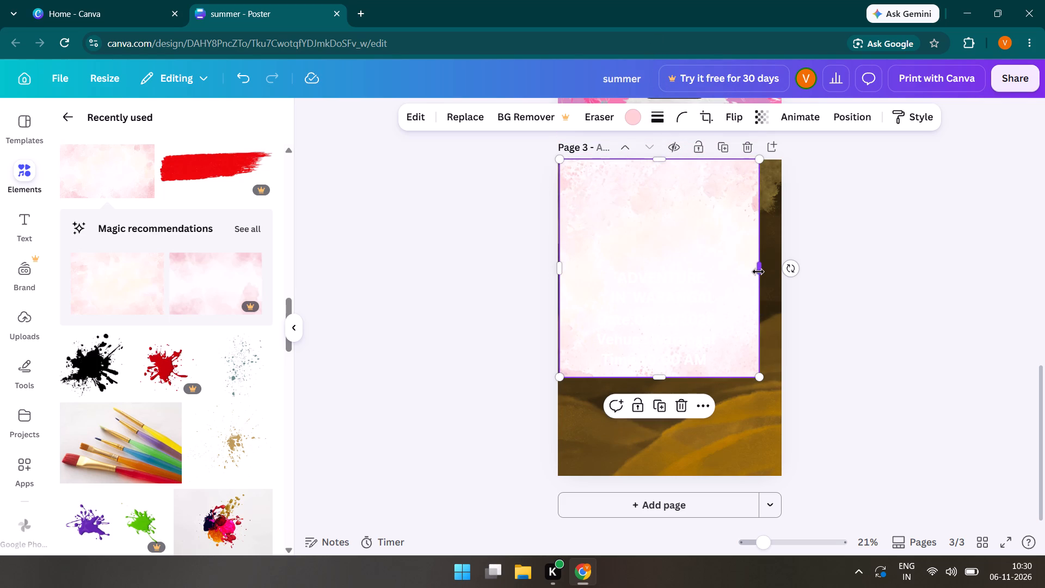
left_click_drag(758, 272, 781, 273)
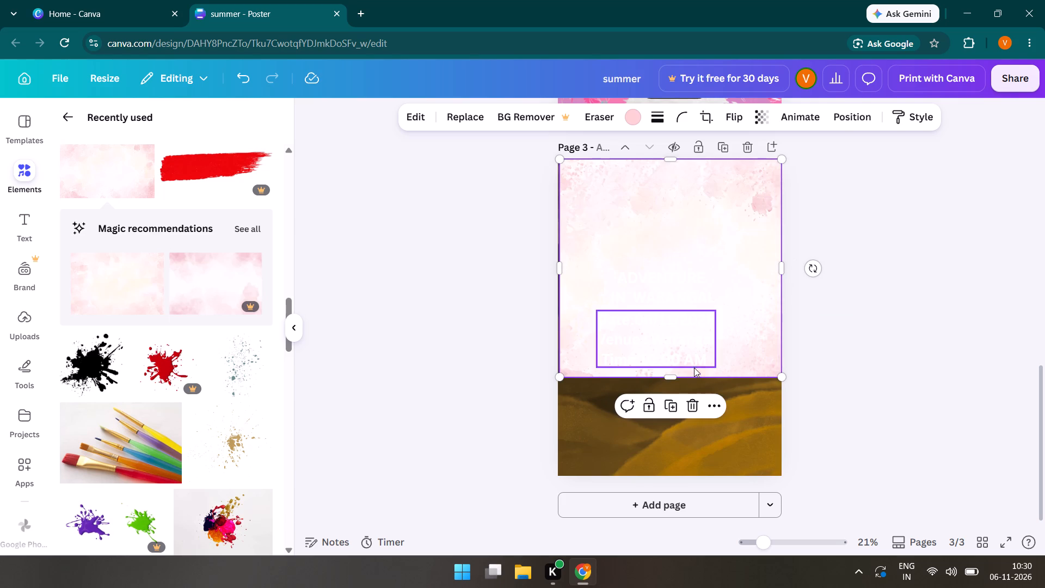
left_click_drag(672, 381, 681, 486)
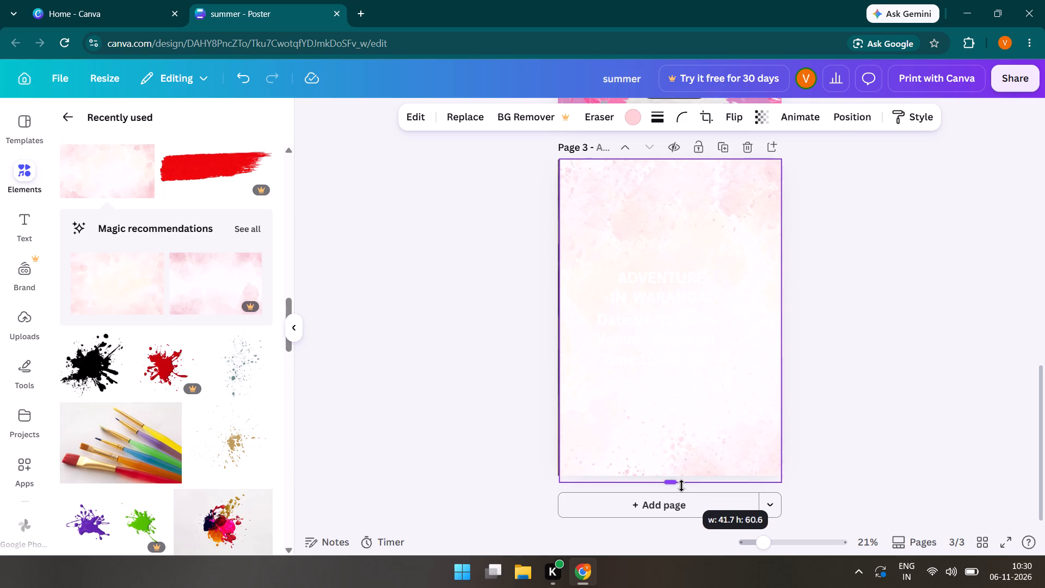
left_click_drag(681, 486, 681, 481)
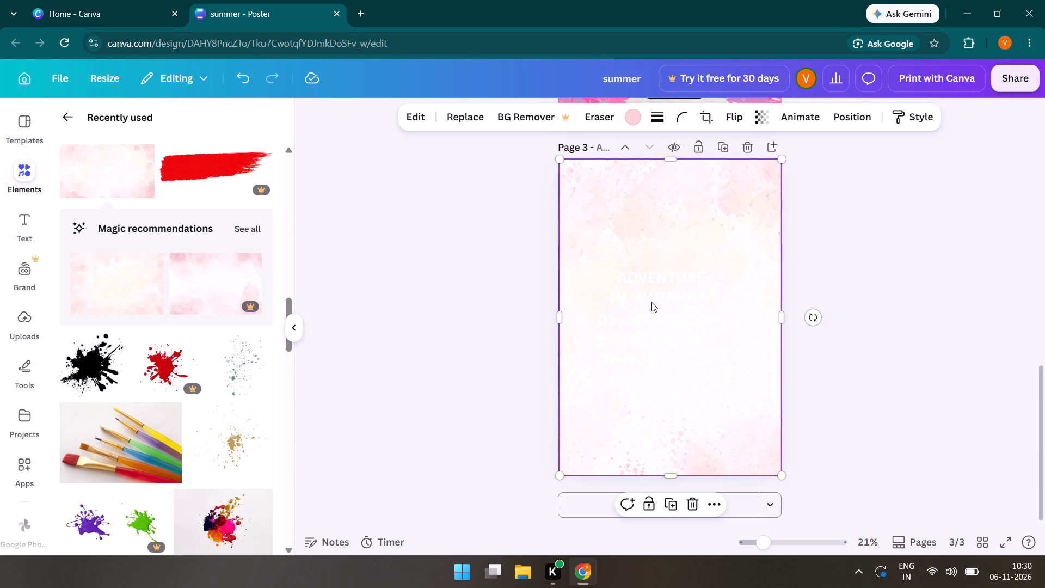
Move the "ADVENTURE IN WARANGAL" title slightly up, leaving a gap above the date, venue and time text.
left_click(651, 302)
left_click_drag(621, 277, 627, 284)
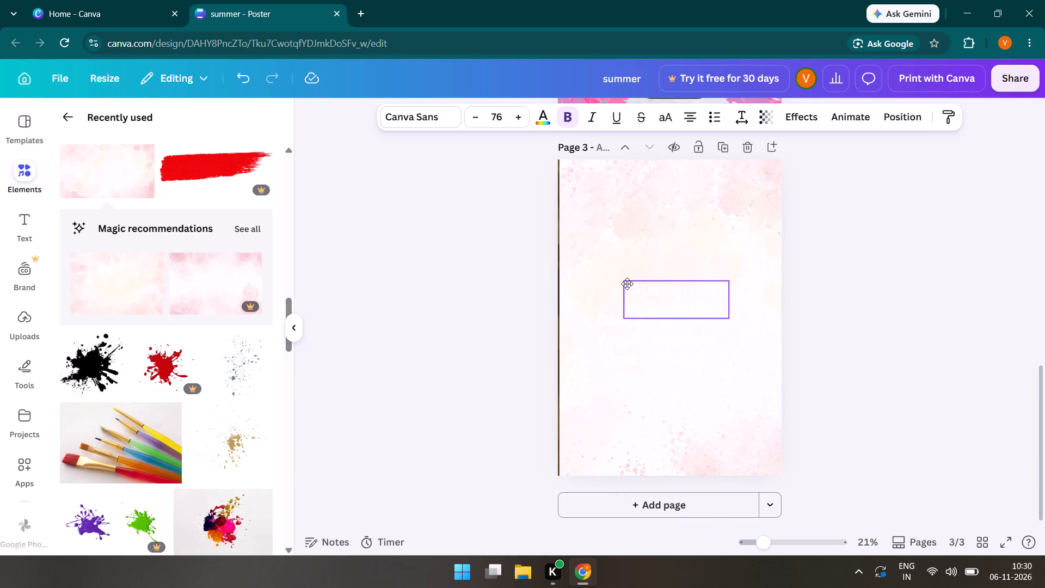
left_click_drag(627, 284, 617, 255)
Change the text colour of the whole "ADVENTURE IN WARANGAL" title to black.
double_click(617, 255)
left_click_drag(617, 255, 659, 277)
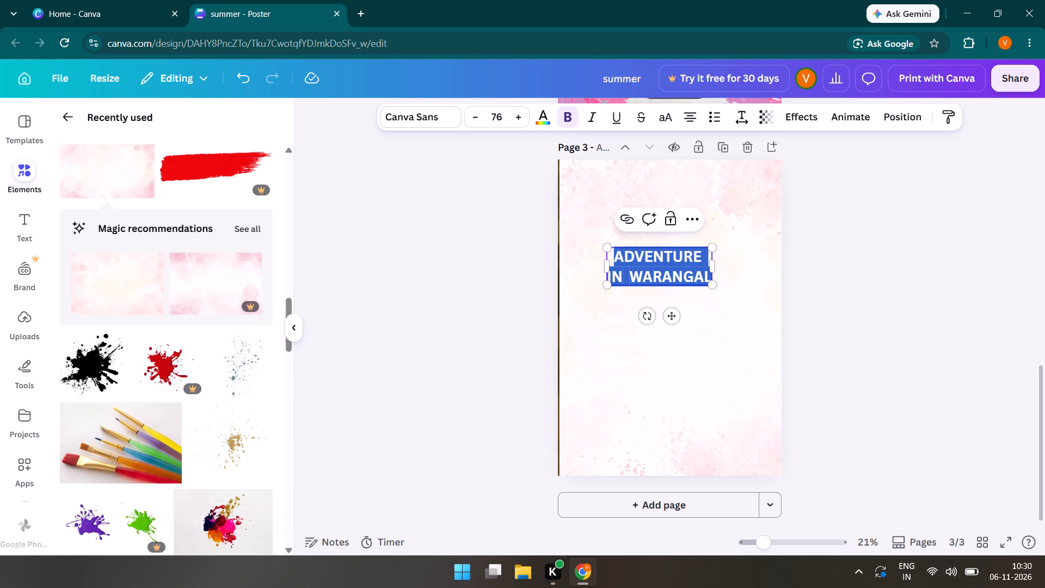
left_click_drag(659, 277, 660, 278)
left_click(543, 124)
left_click(161, 219)
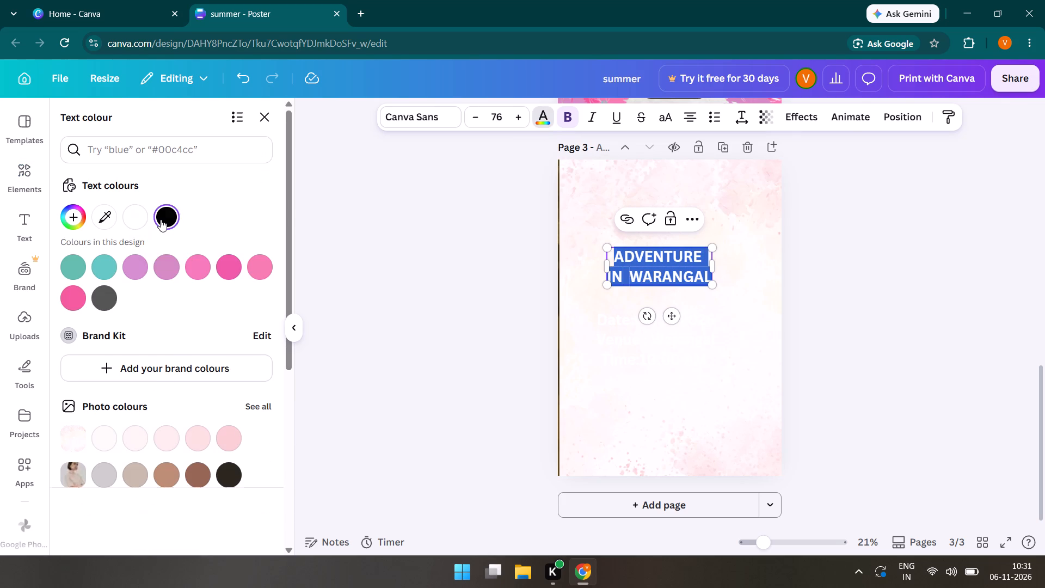
left_click(553, 383)
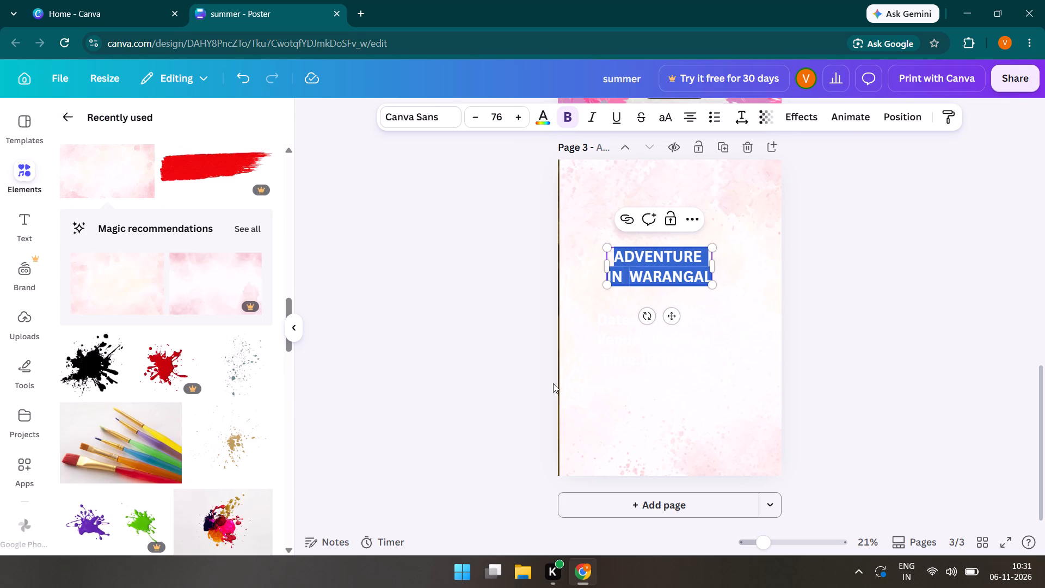
left_click(504, 388)
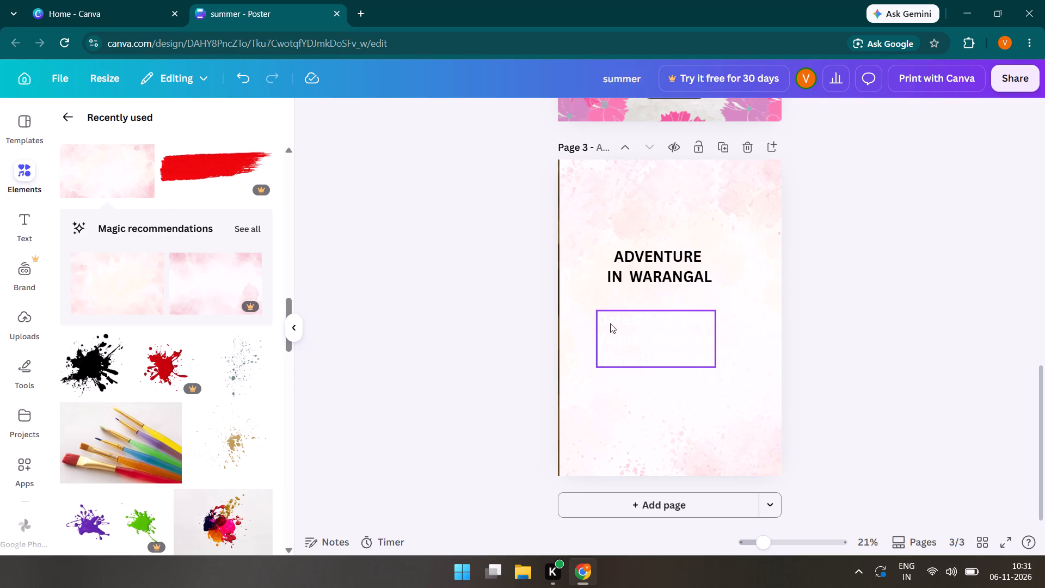
Change the text colour of all three date, venue and time lines to black.
triple_click(606, 321)
left_click_drag(606, 321, 689, 357)
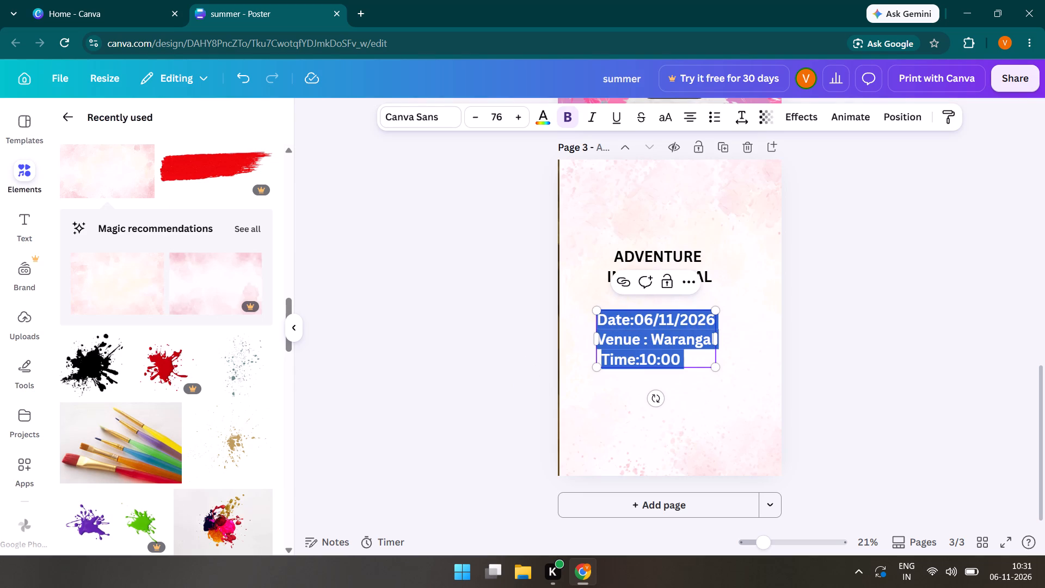
left_click_drag(689, 357, 705, 361)
left_click_drag(705, 361, 711, 360)
left_click(541, 111)
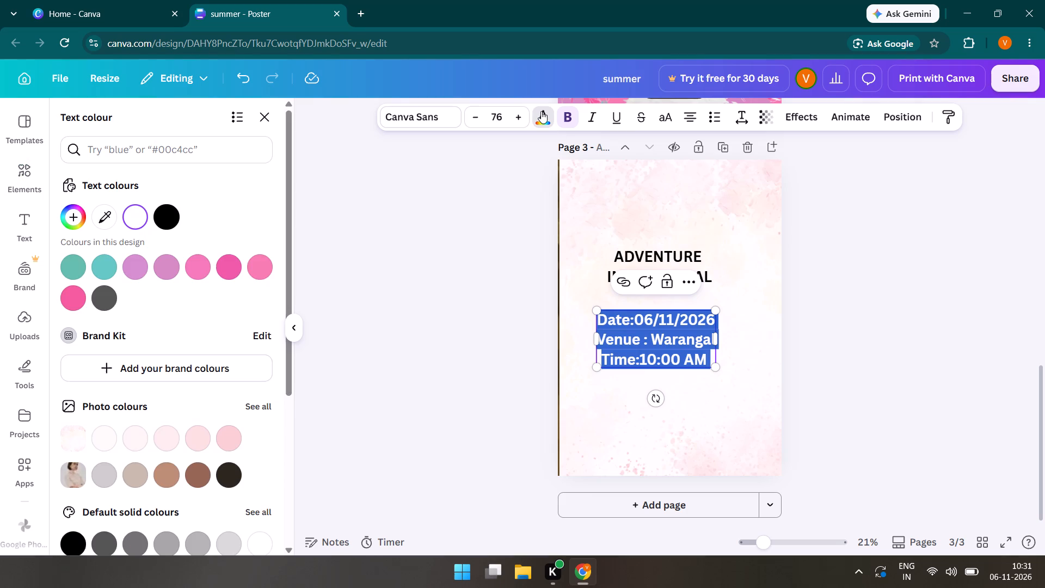
left_click(168, 217)
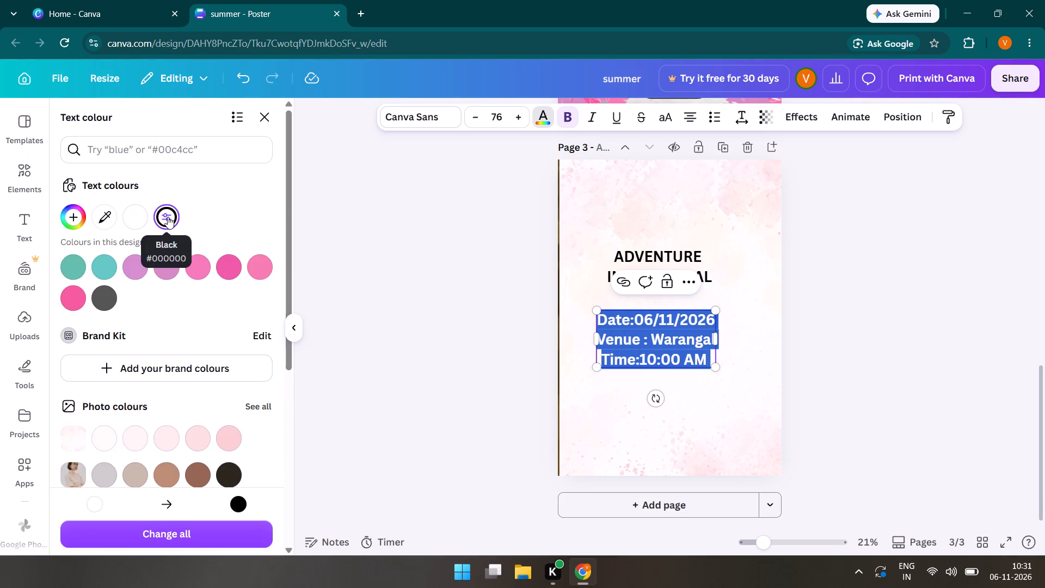
left_click(476, 365)
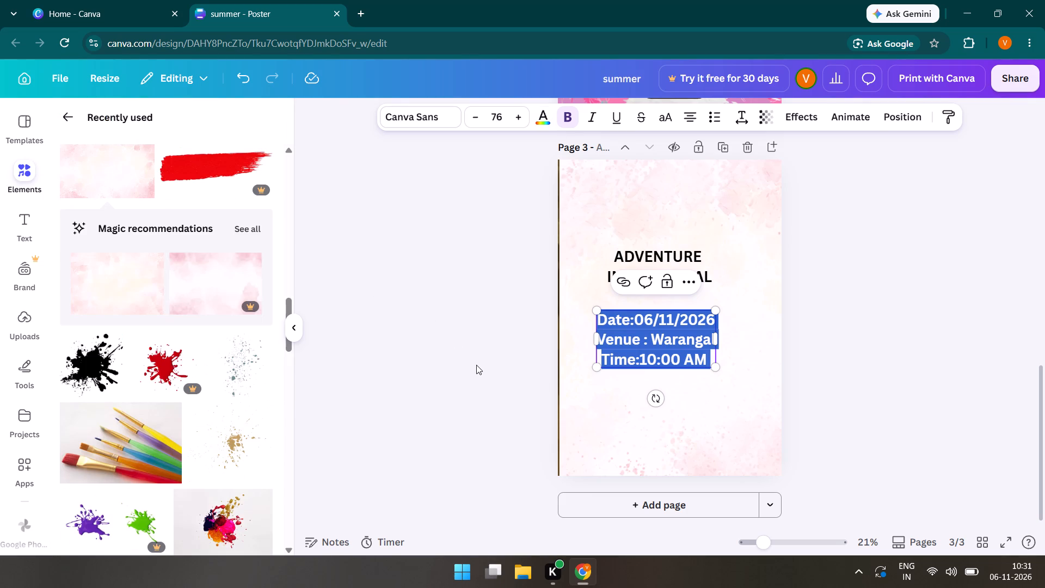
left_click(476, 365)
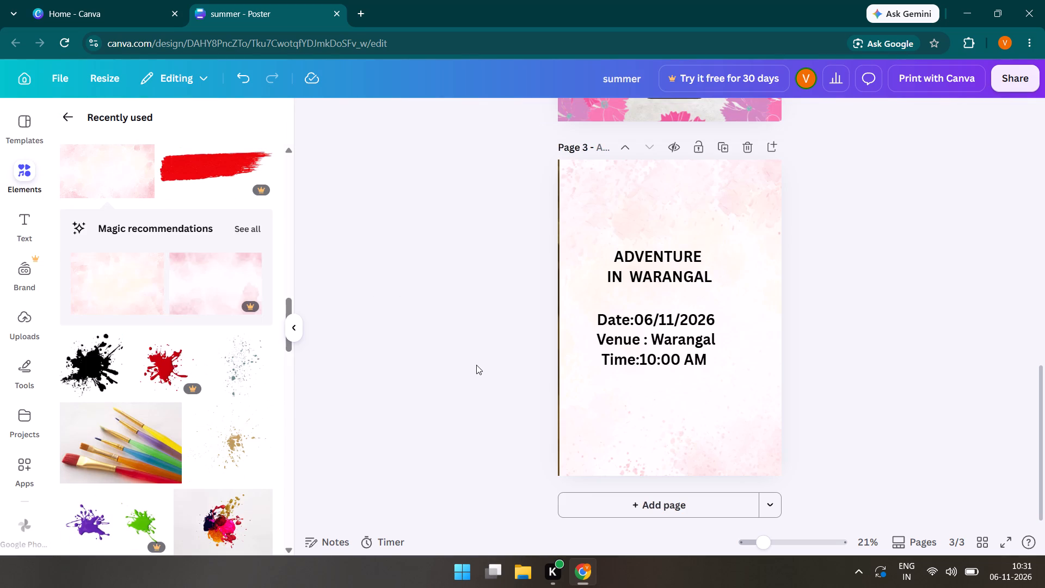
Stretch the pink watercolour image to the left edge of page 3 for a full-page size of 42 × 59.4.
left_click(670, 409)
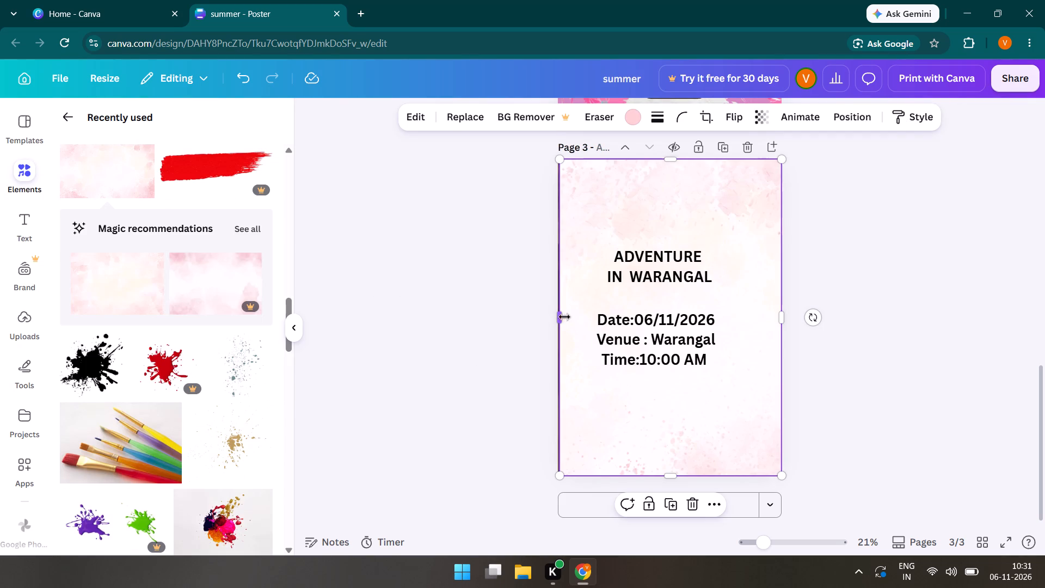
double_click(563, 318)
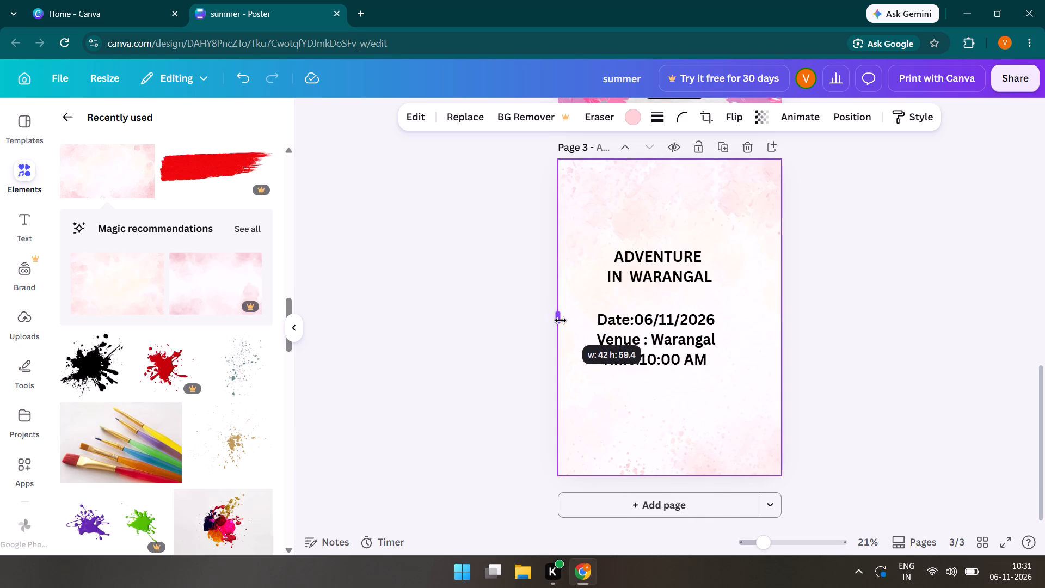
left_click(490, 355)
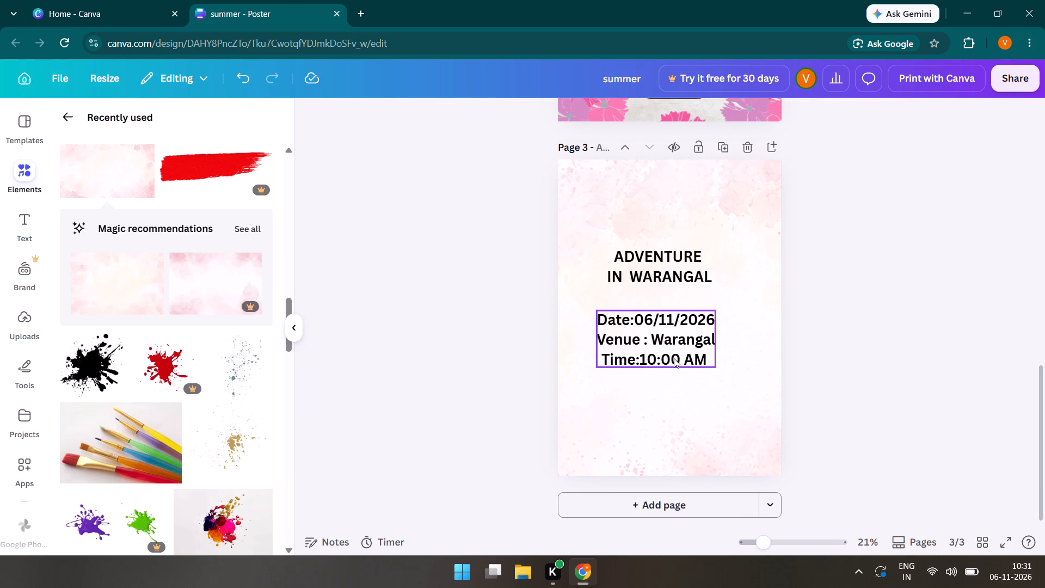
Move the date, venue and time text down into the lower part of page 3, centred horizontally.
left_click_drag(674, 358, 687, 401)
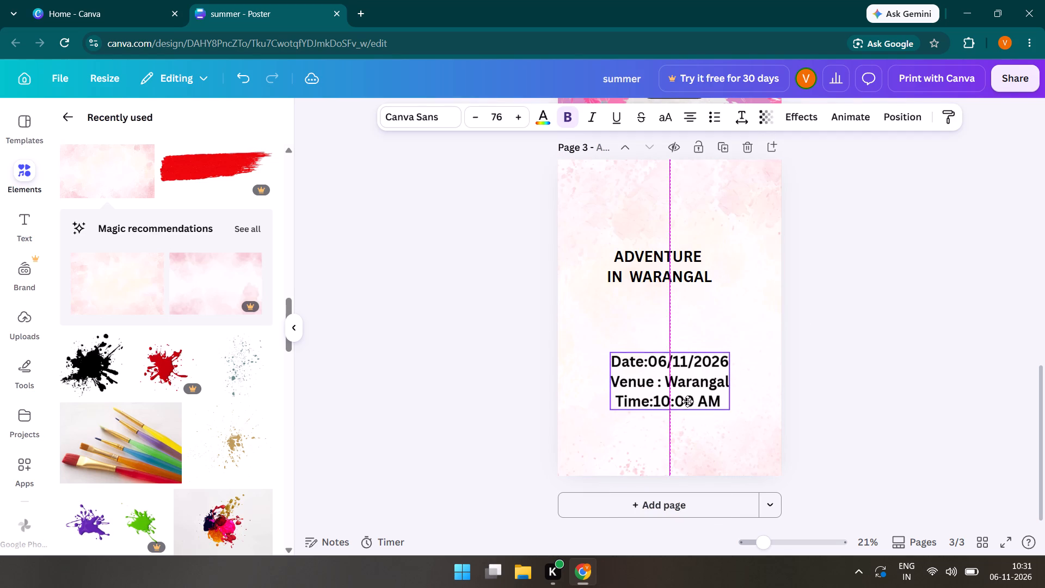
left_click_drag(687, 401, 687, 402)
Move the "ADVENTURE IN WARANGAL" title up to the top margin, its right edge aligned with the date text.
left_click_drag(663, 276, 673, 230)
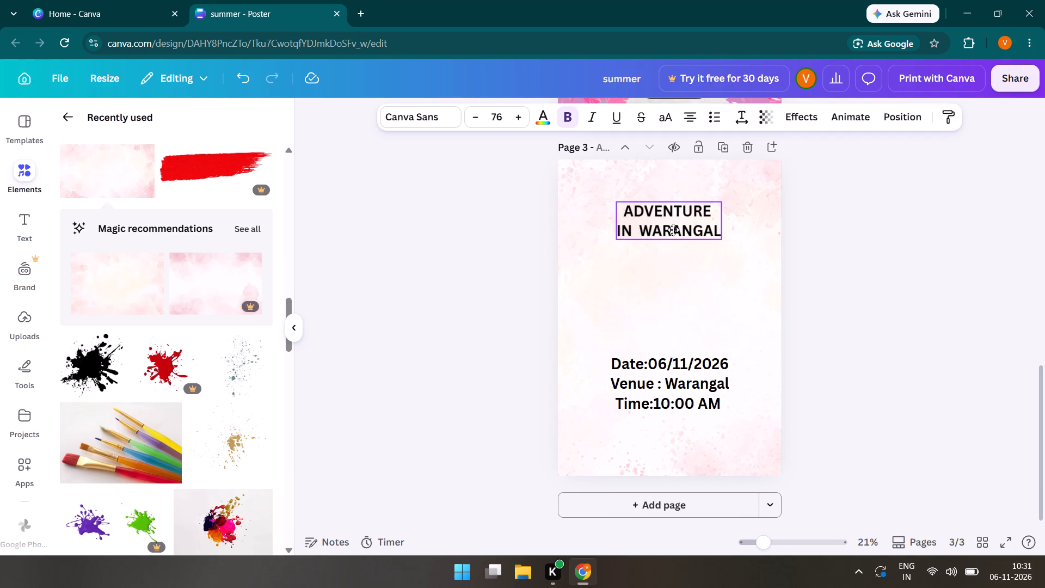
left_click_drag(673, 230, 680, 207)
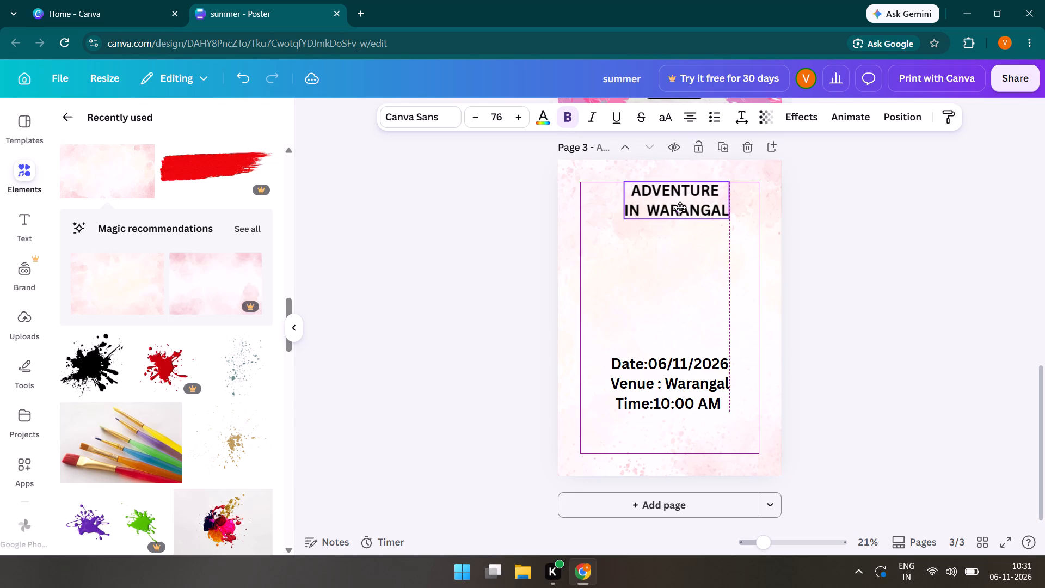
left_click_drag(680, 207, 681, 207)
left_click(500, 309)
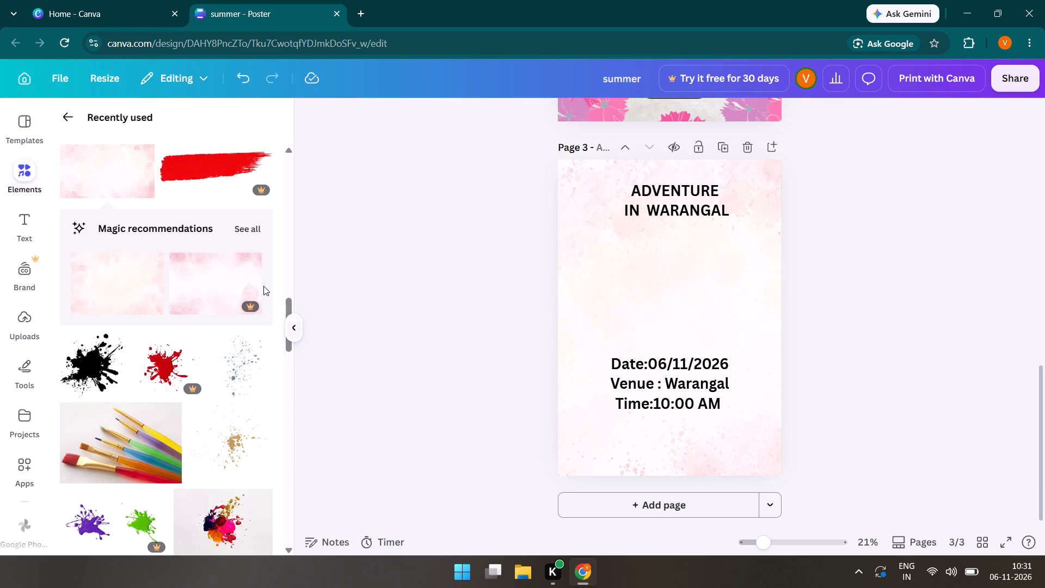
Search the elements library for "Adventure".
scroll(111, 301, "up", 16)
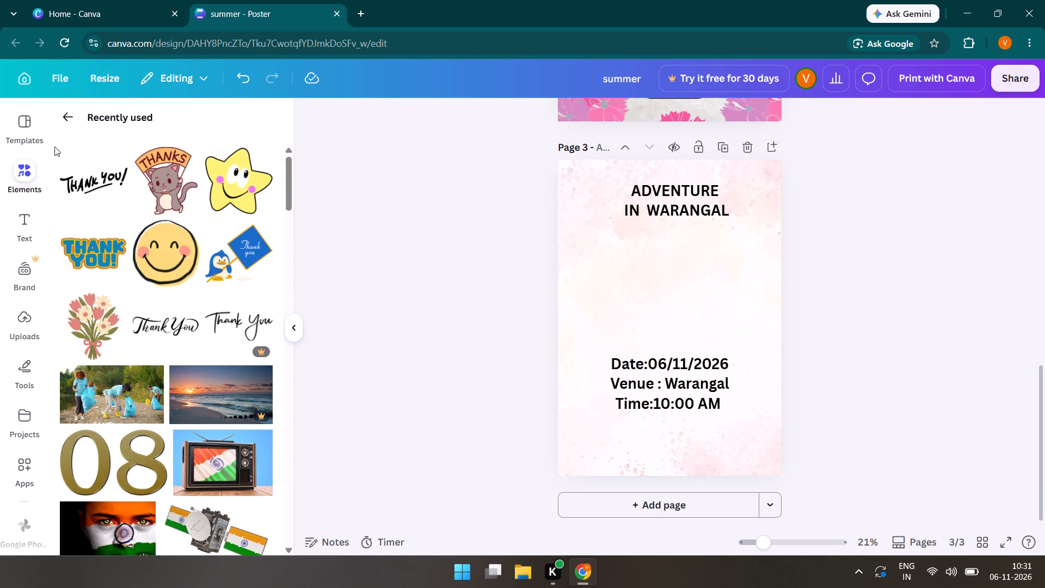
left_click(63, 112)
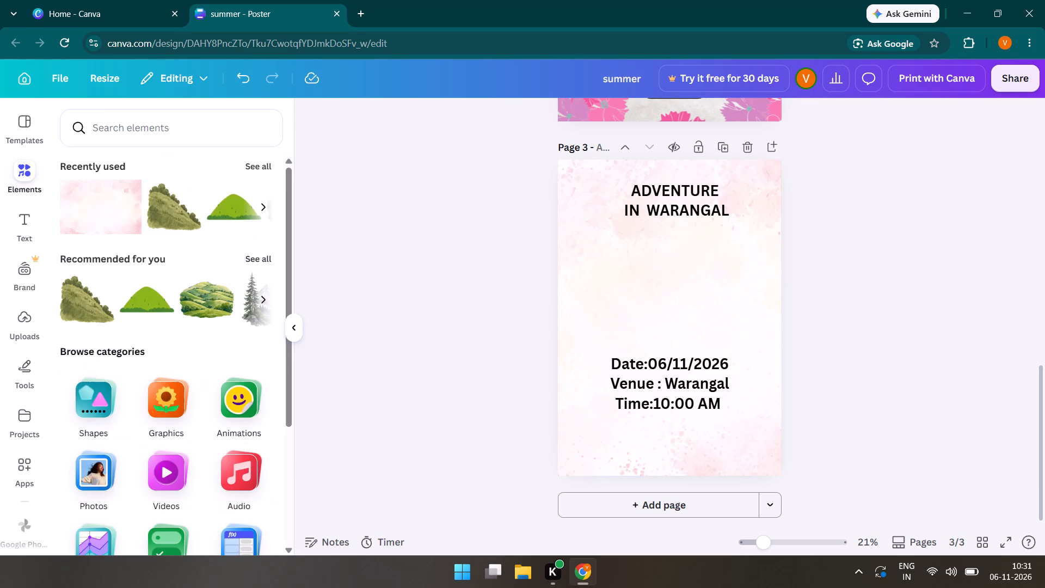
left_click(106, 123)
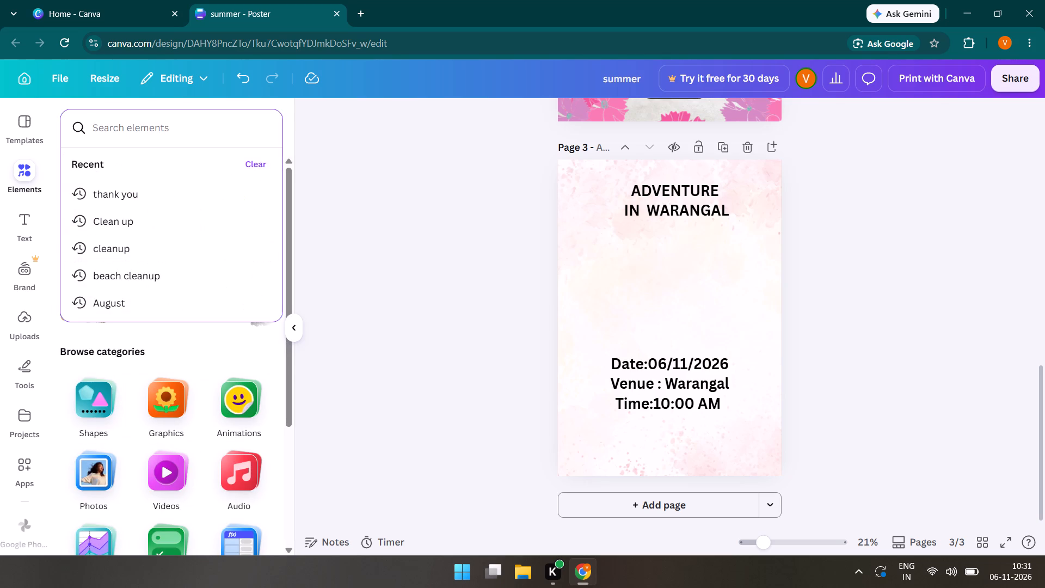
key("a")
key("d")
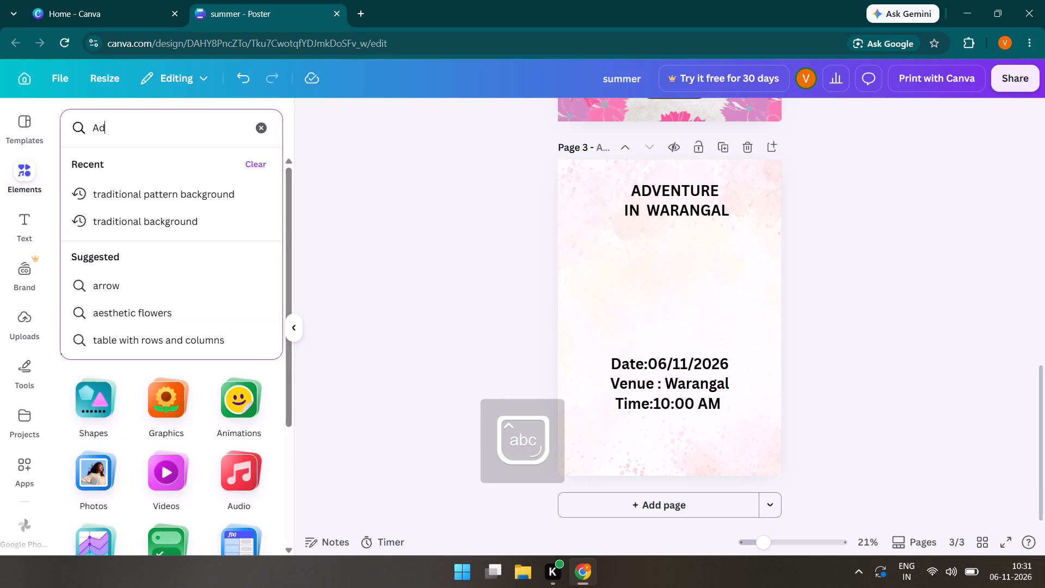
type("venture")
key("space")
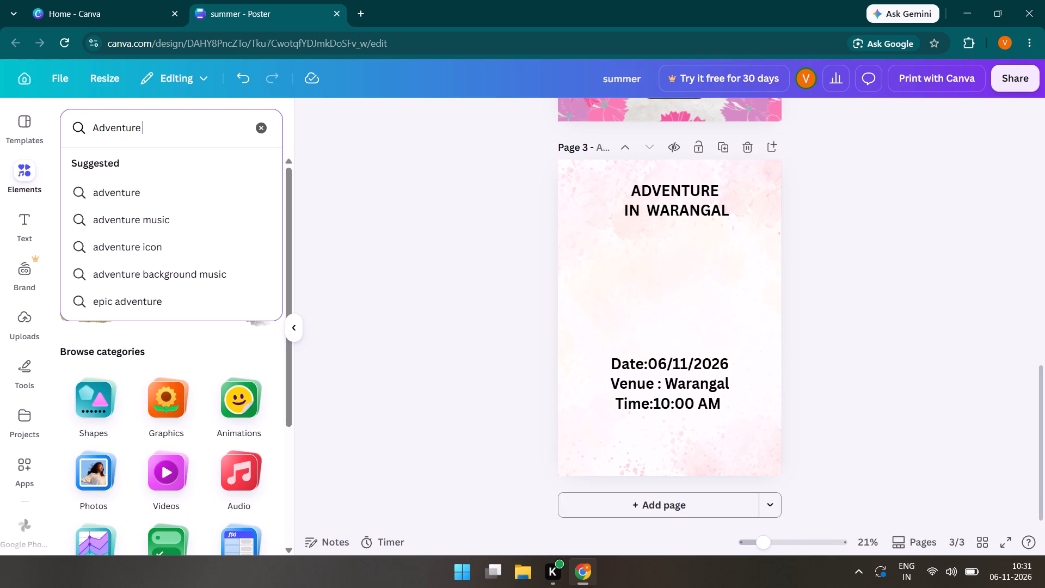
key("Return")
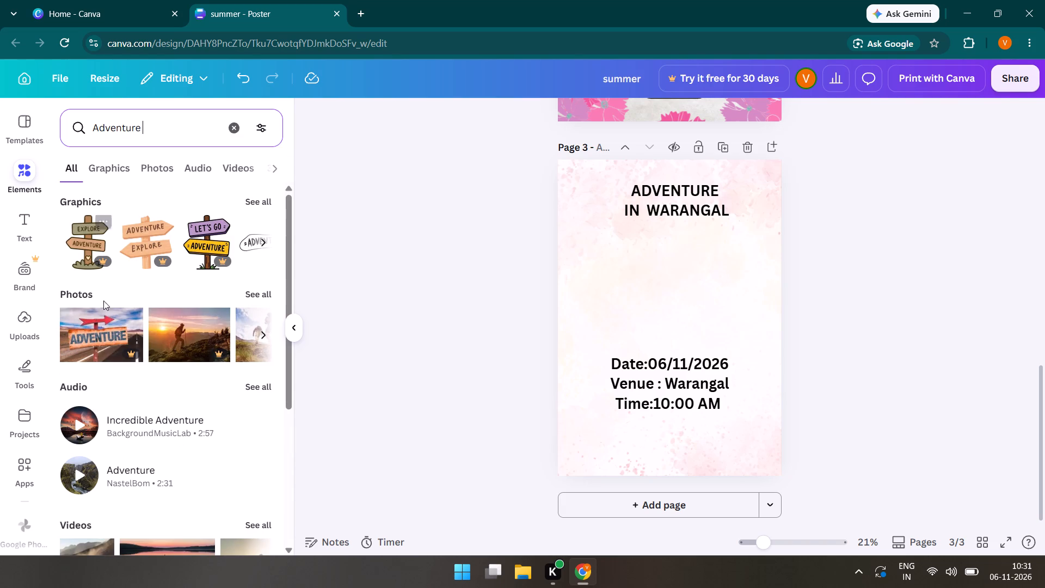
scroll(137, 388, "down", 4)
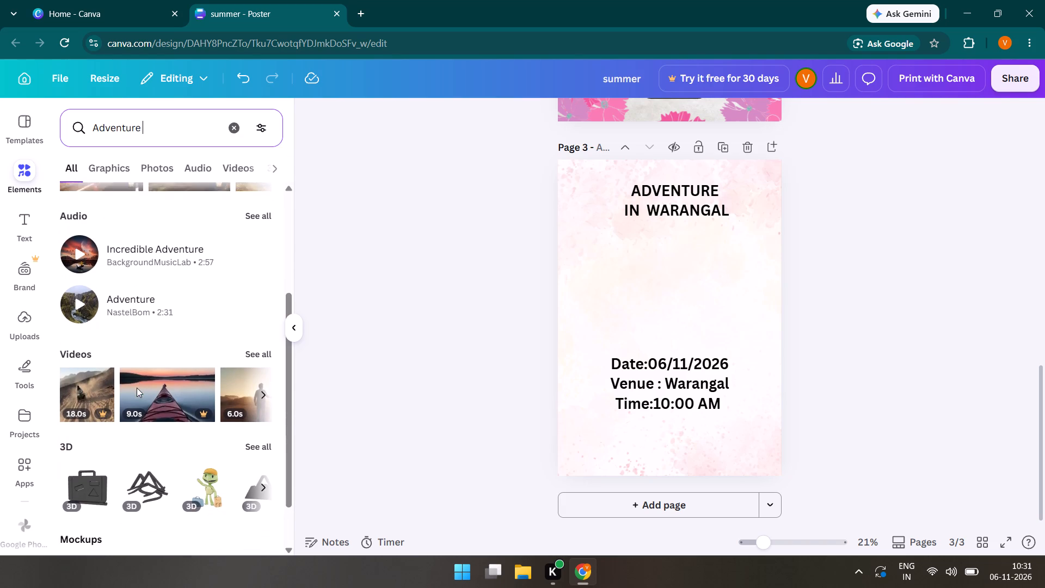
scroll(137, 388, "down", 4)
scroll(137, 388, "up", 5)
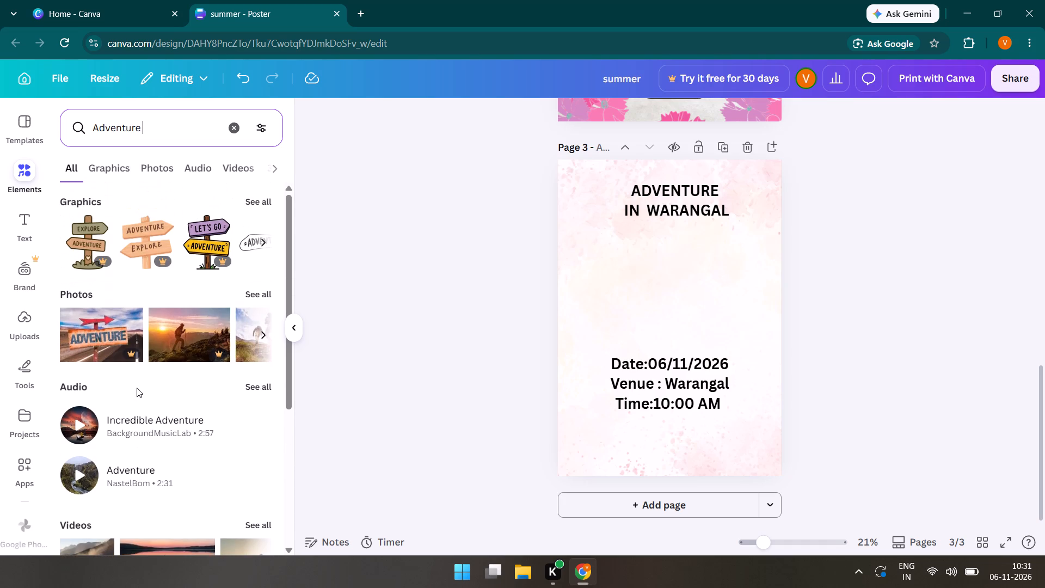
scroll(137, 388, "up", 2)
left_click(254, 198)
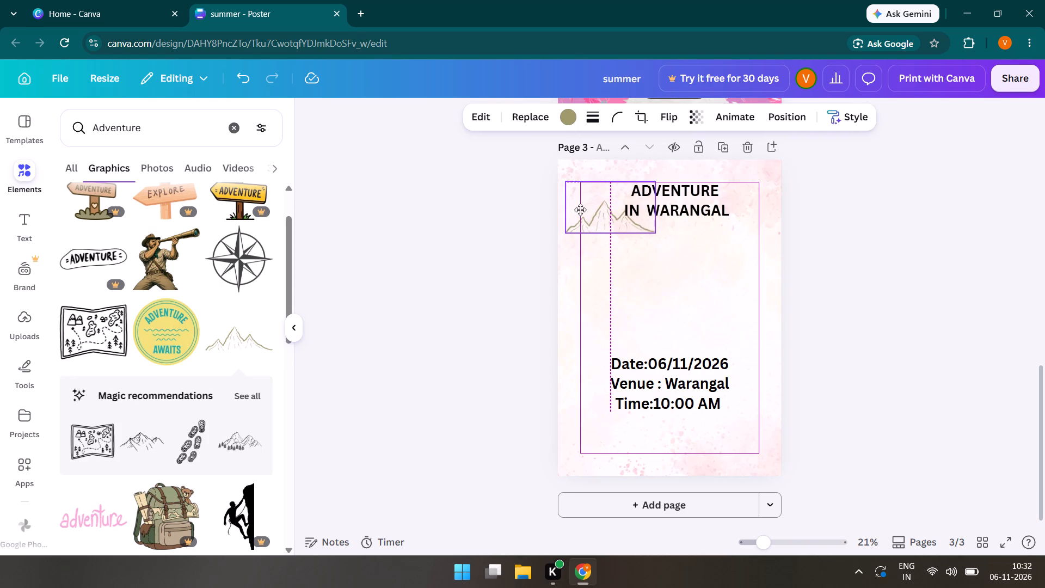
left_click_drag(580, 210, 569, 195)
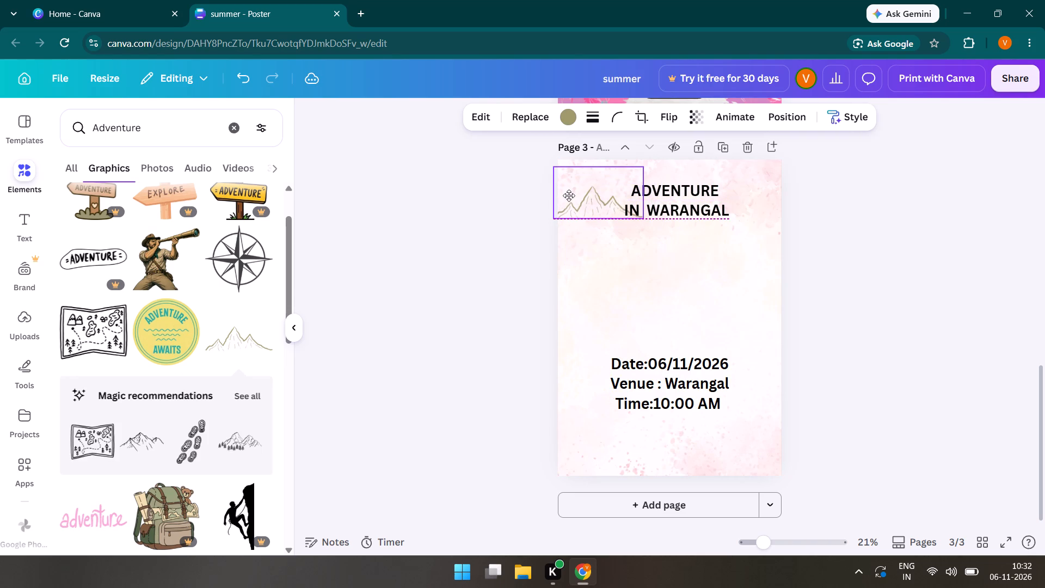
left_click_drag(569, 195, 568, 216)
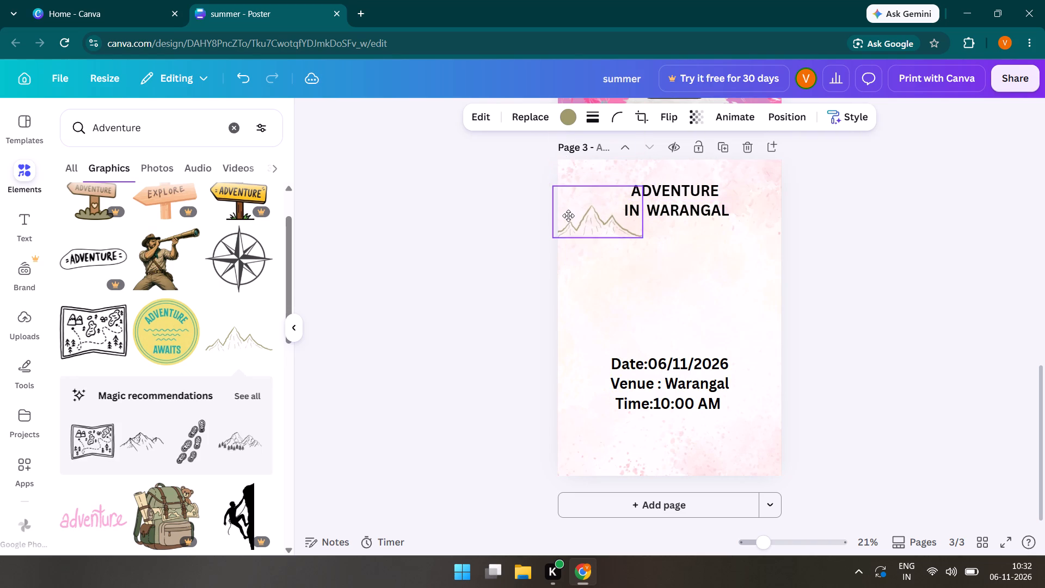
left_click_drag(568, 216, 571, 206)
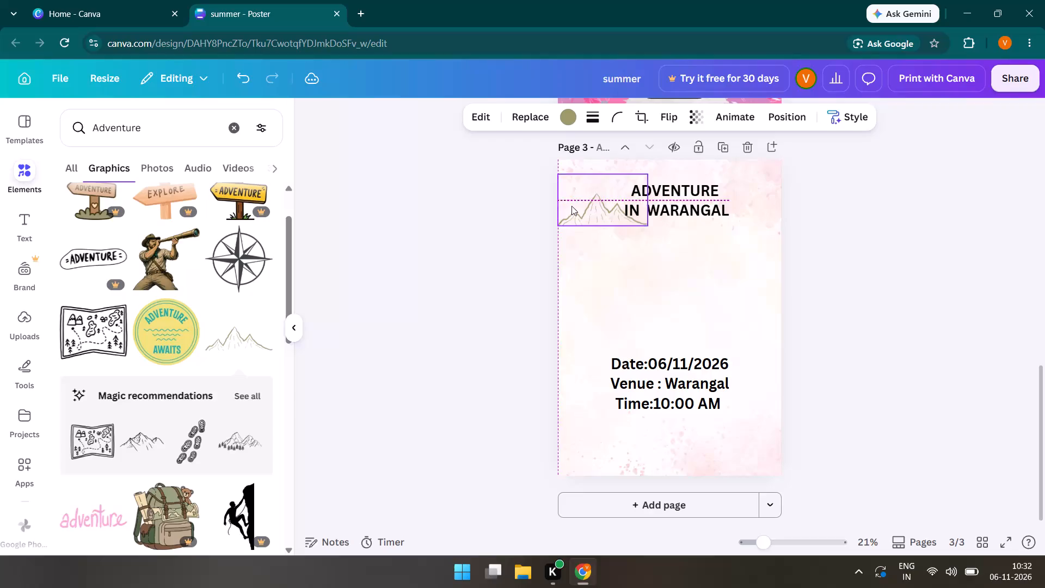
left_click(485, 244)
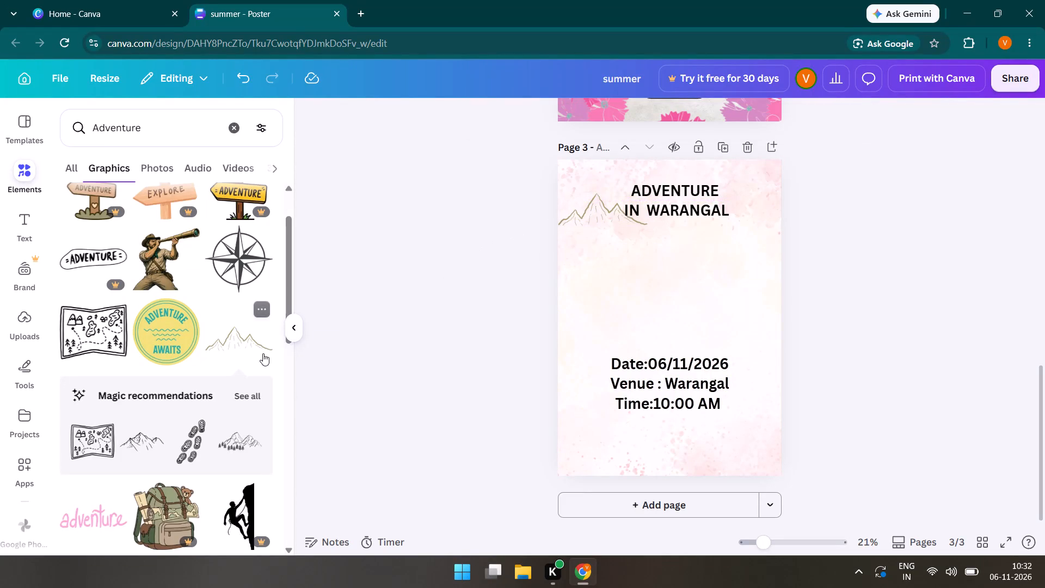
Add the black mountain sketch from the recommended graphics and place it just below the title, overlapping the gold mountains.
scroll(163, 407, "down", 1)
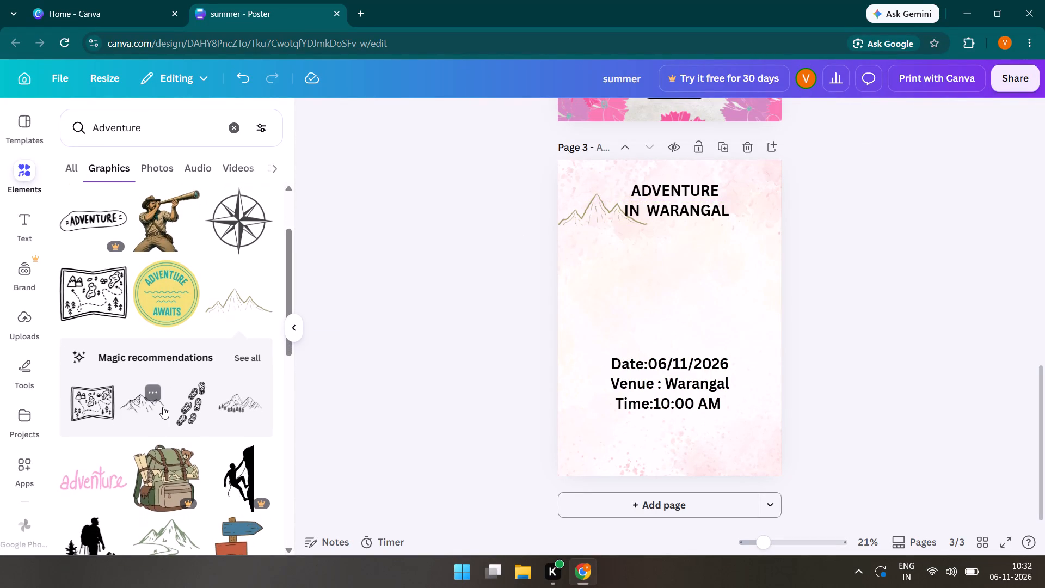
scroll(163, 407, "down", 1)
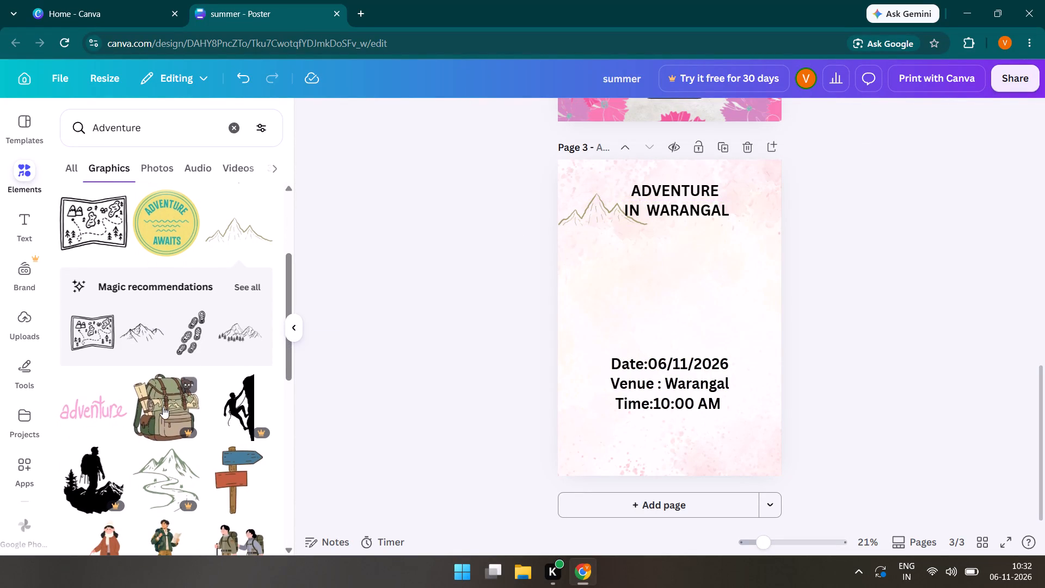
scroll(163, 407, "down", 1)
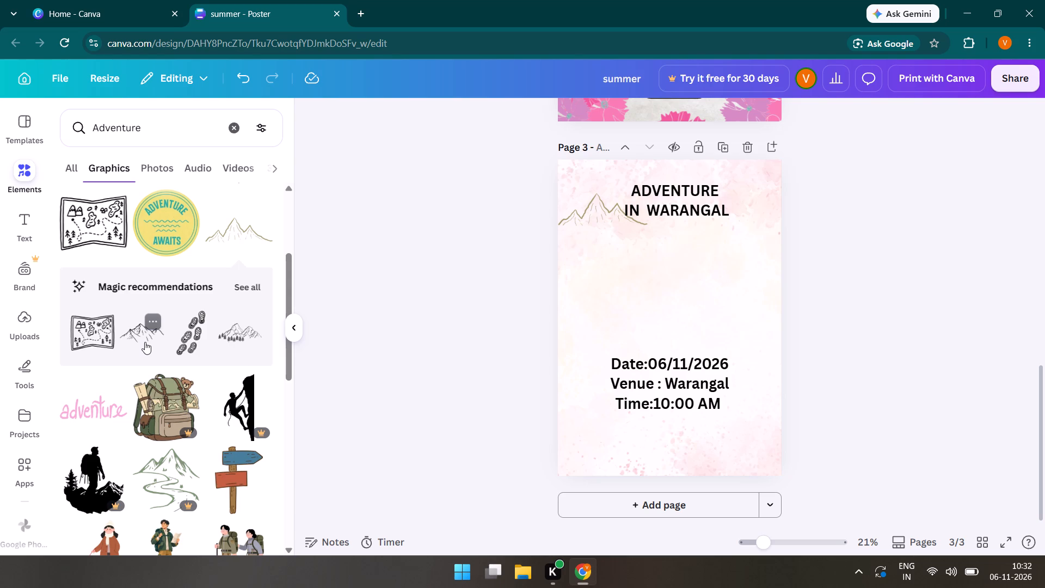
left_click(145, 342)
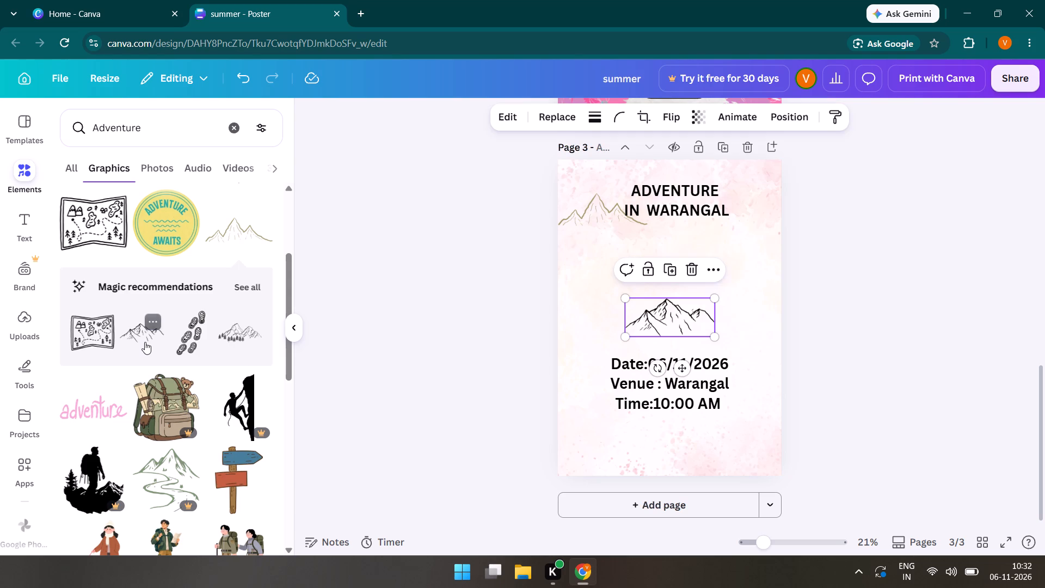
left_click_drag(648, 329, 629, 230)
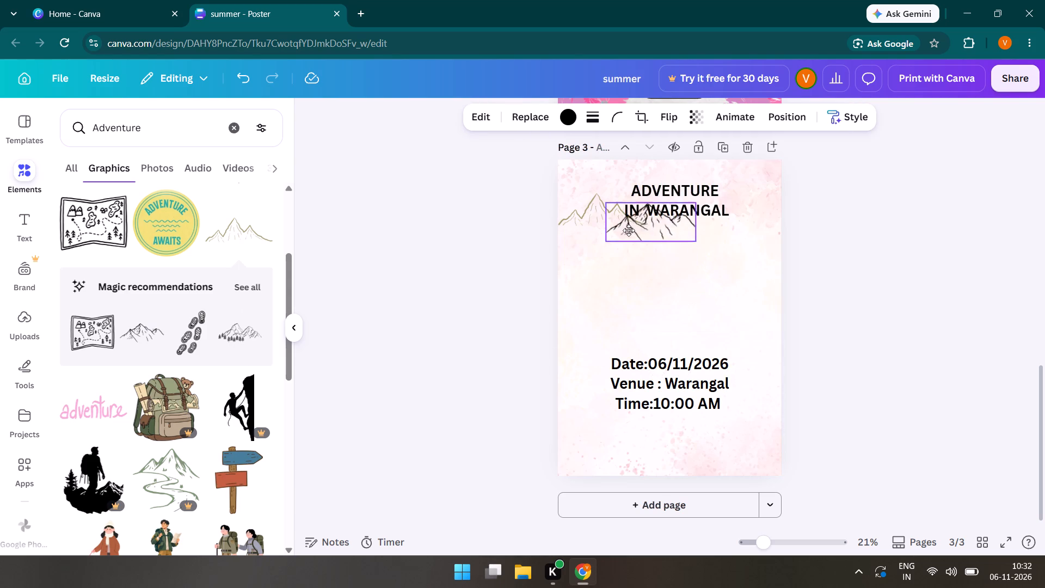
left_click_drag(629, 230, 615, 244)
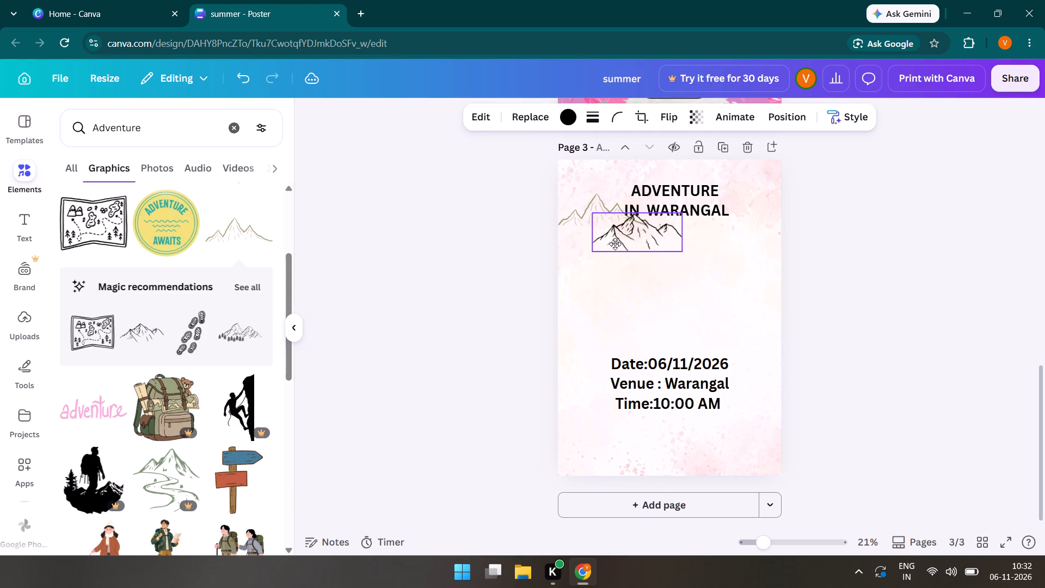
left_click_drag(615, 244, 614, 244)
left_click(526, 269)
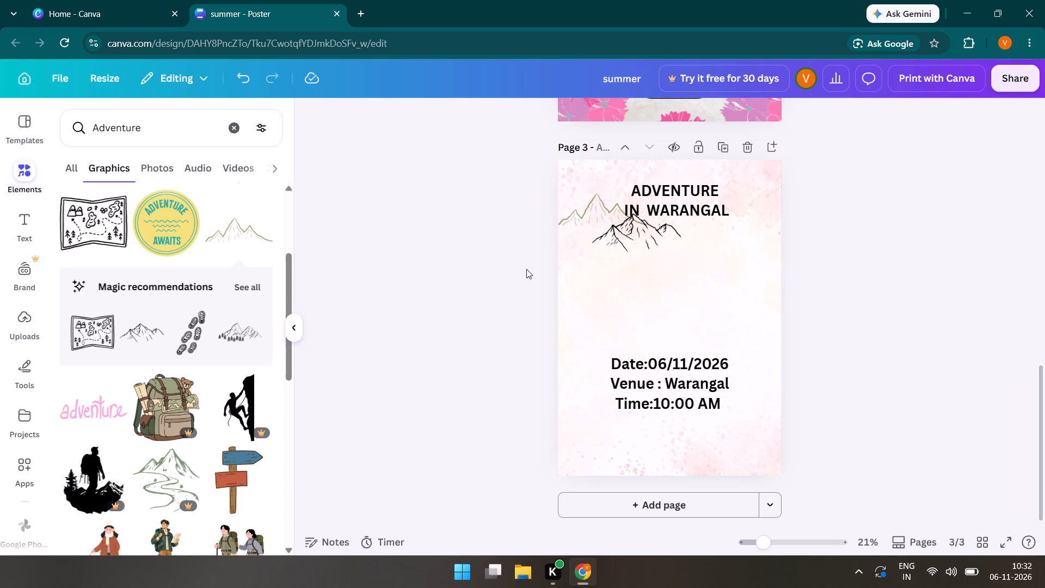
Nudge the "ADVENTURE IN WARANGAL" title slightly up, clear of the black mountain sketch.
left_click_drag(662, 199, 662, 194)
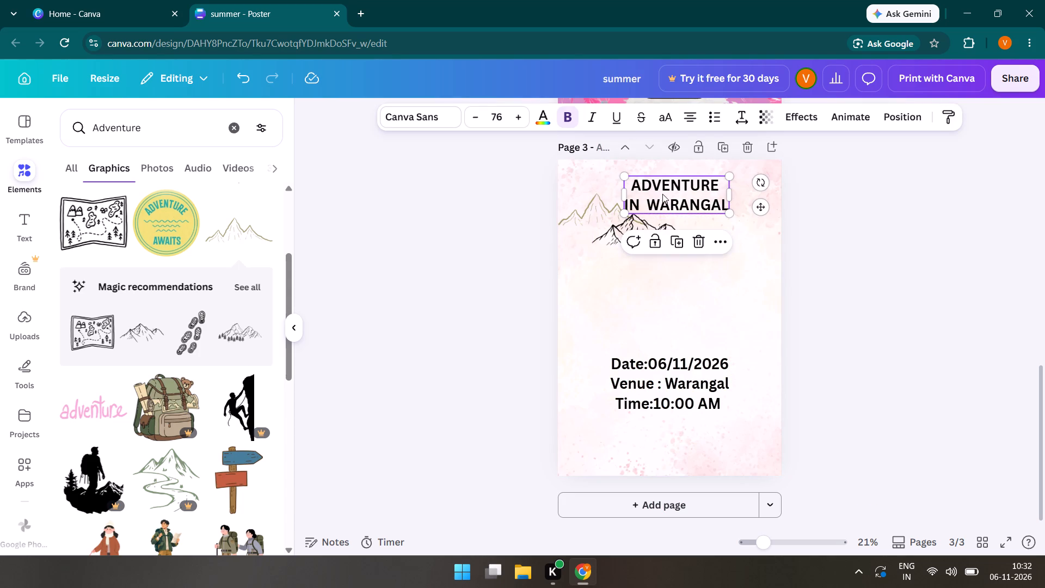
left_click(535, 268)
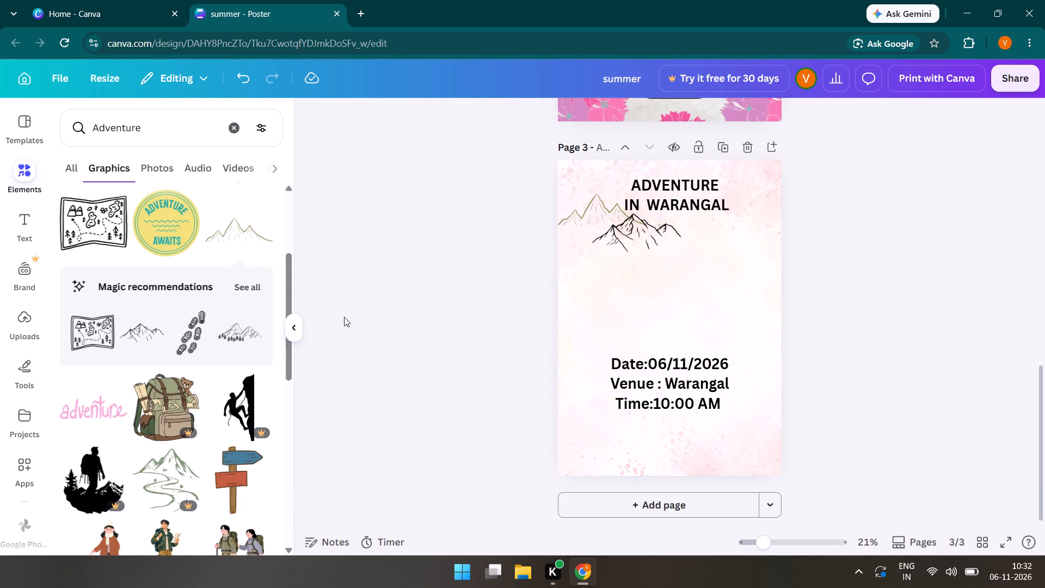
Add another black mountain sketch from the recommended graphics and place it across the page's left edge, below the gold mountains.
left_click(138, 336)
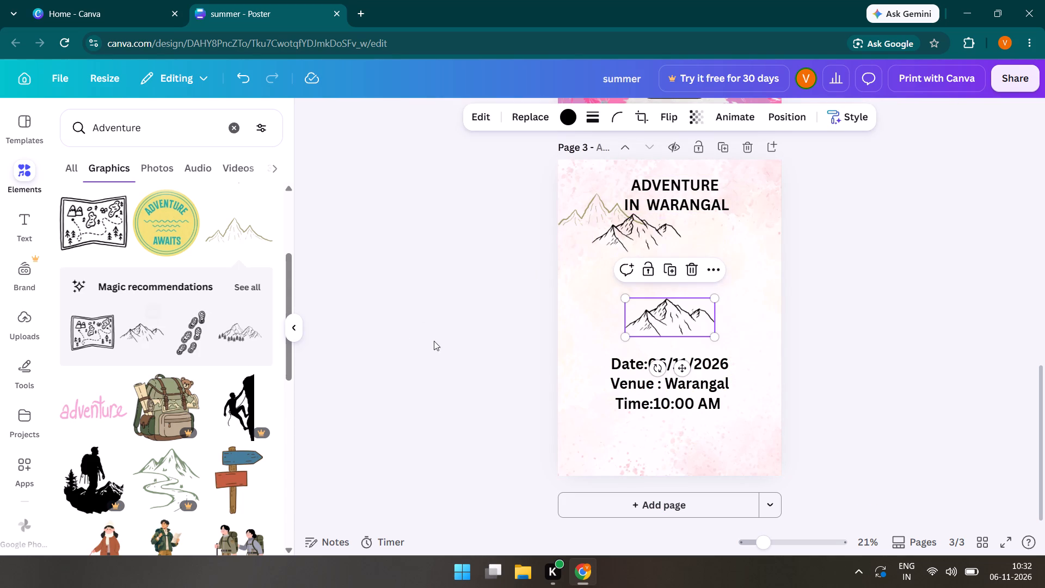
left_click_drag(659, 322, 555, 208)
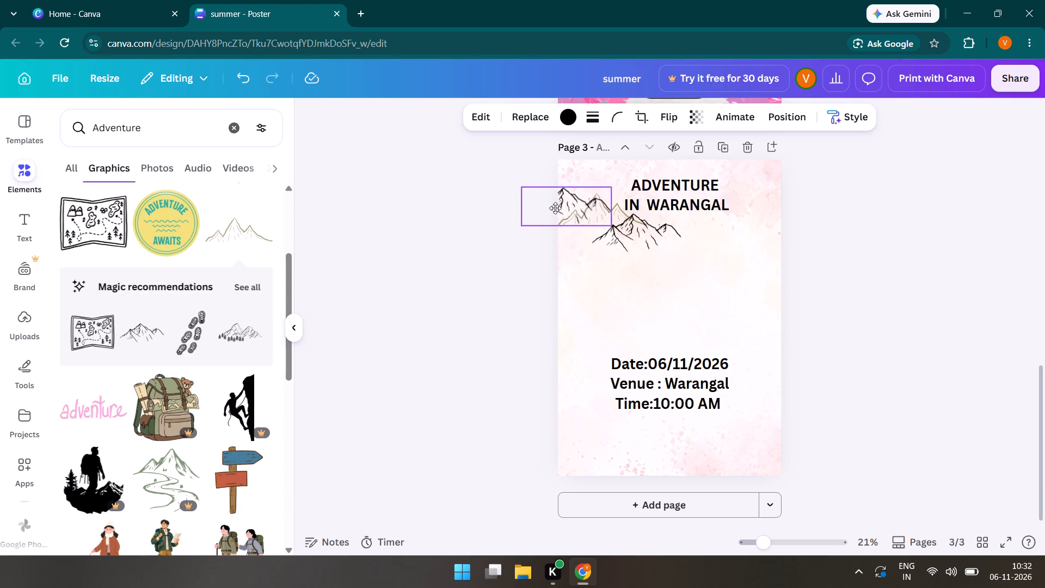
left_click_drag(555, 208, 550, 237)
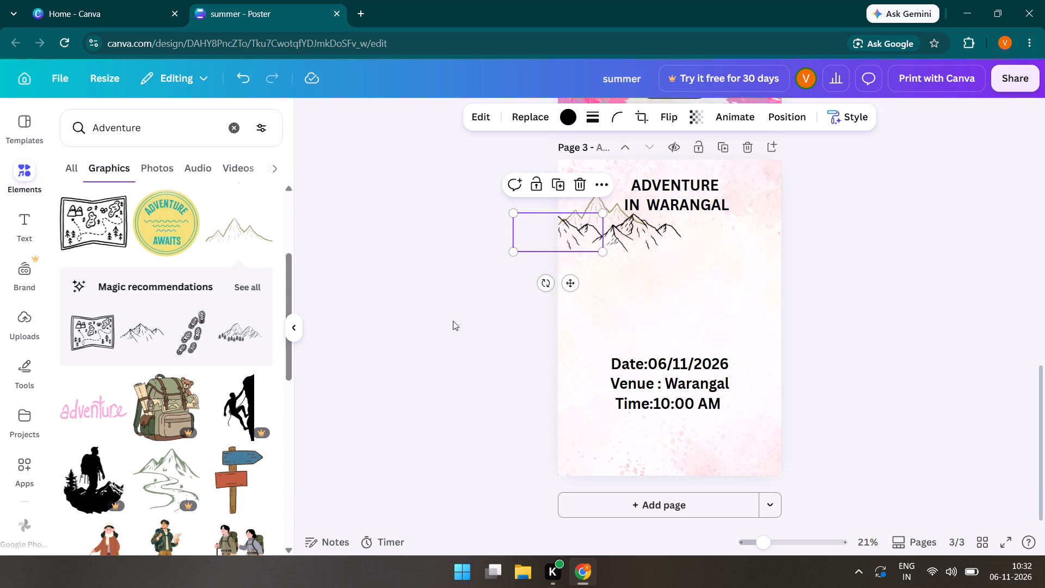
left_click(453, 321)
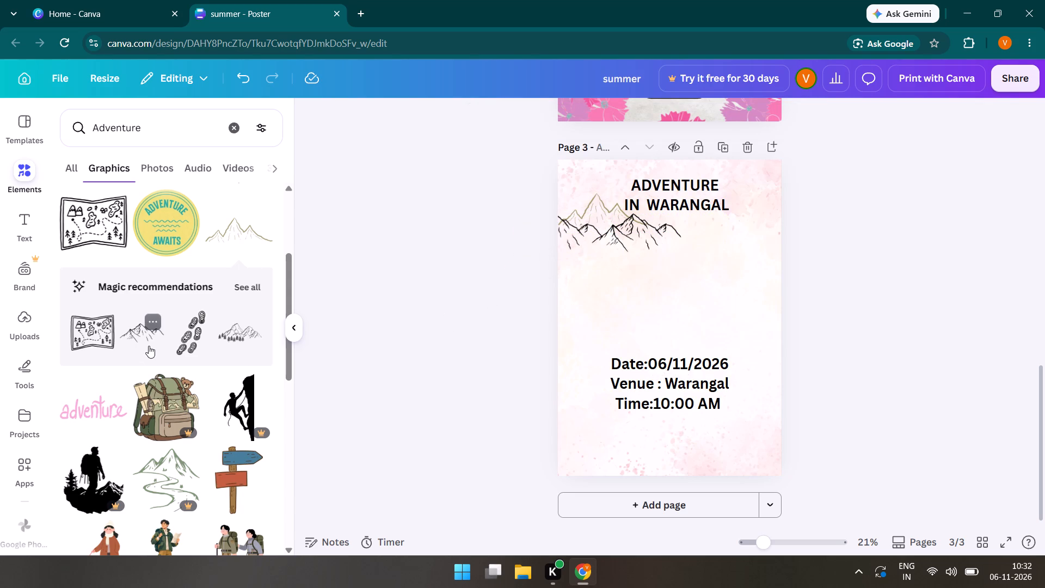
Add a third black mountain sketch and place it across the page's right edge, beside the "IN WARANGAL" line.
left_click(149, 346)
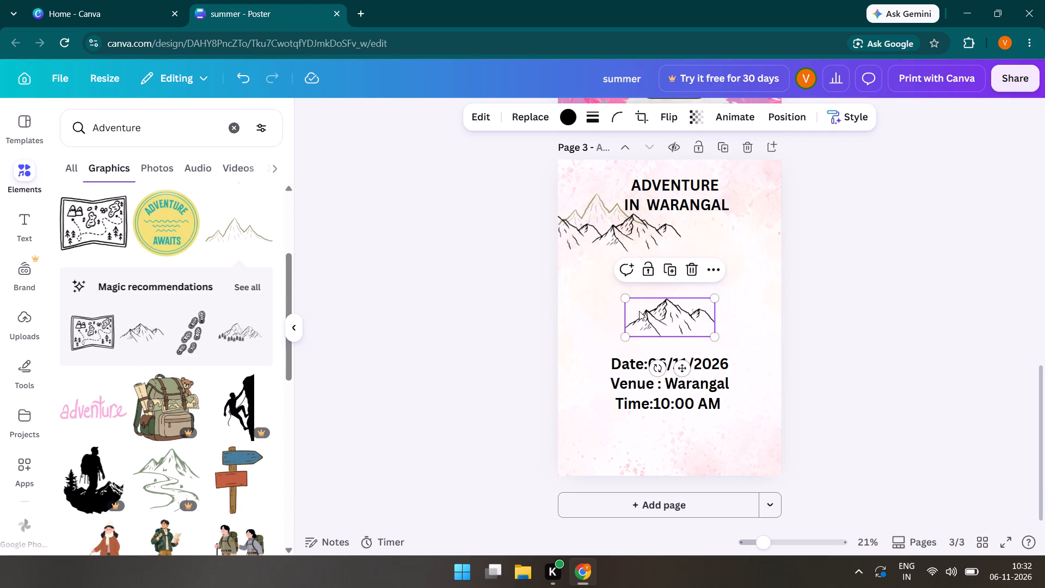
left_click_drag(684, 307, 760, 176)
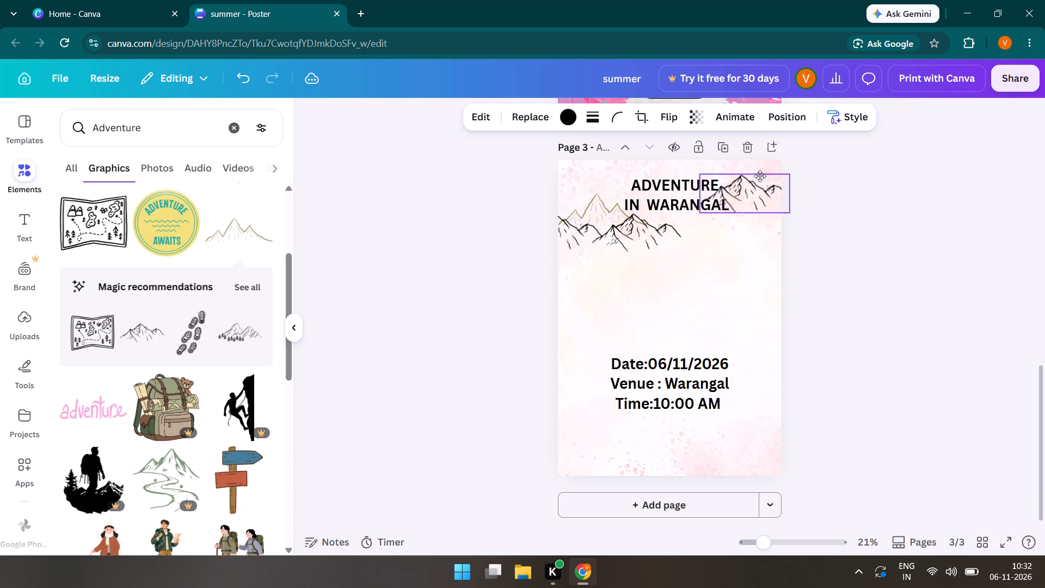
left_click_drag(760, 176, 767, 209)
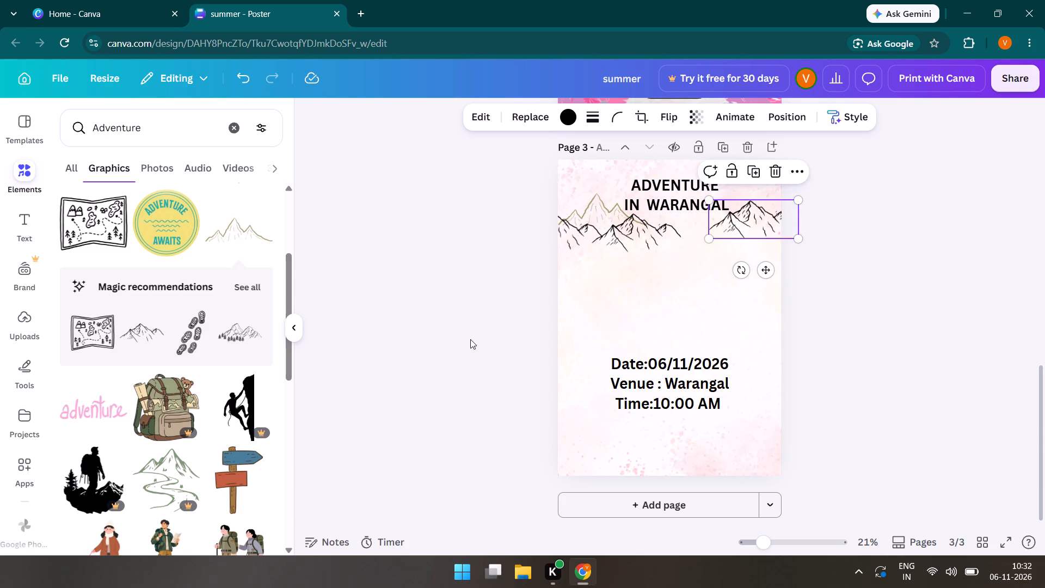
left_click(470, 339)
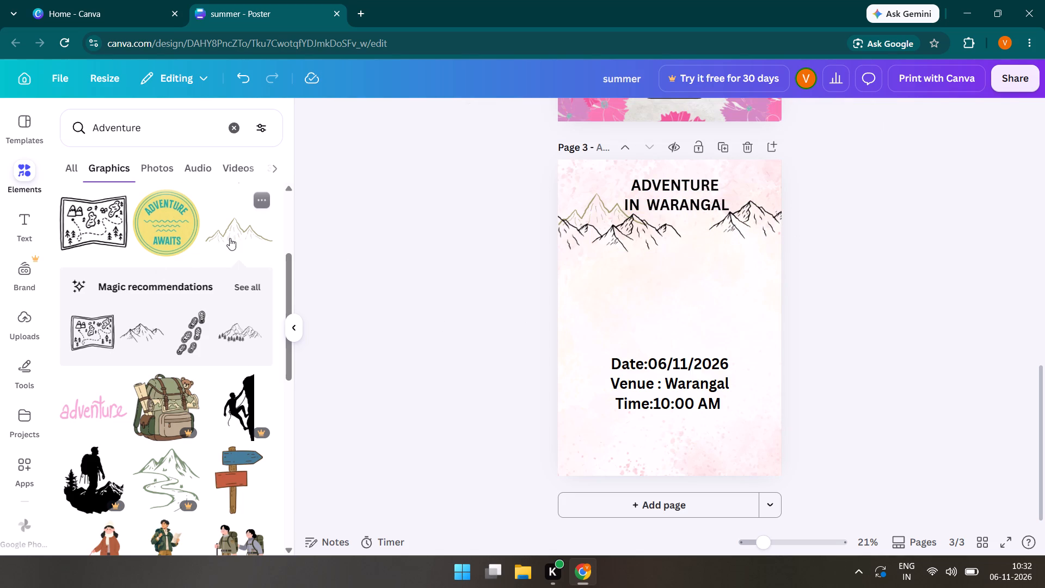
Add the gold mountain outline again and place it at the page's right edge, rising behind the black mountain sketch.
left_click(231, 238)
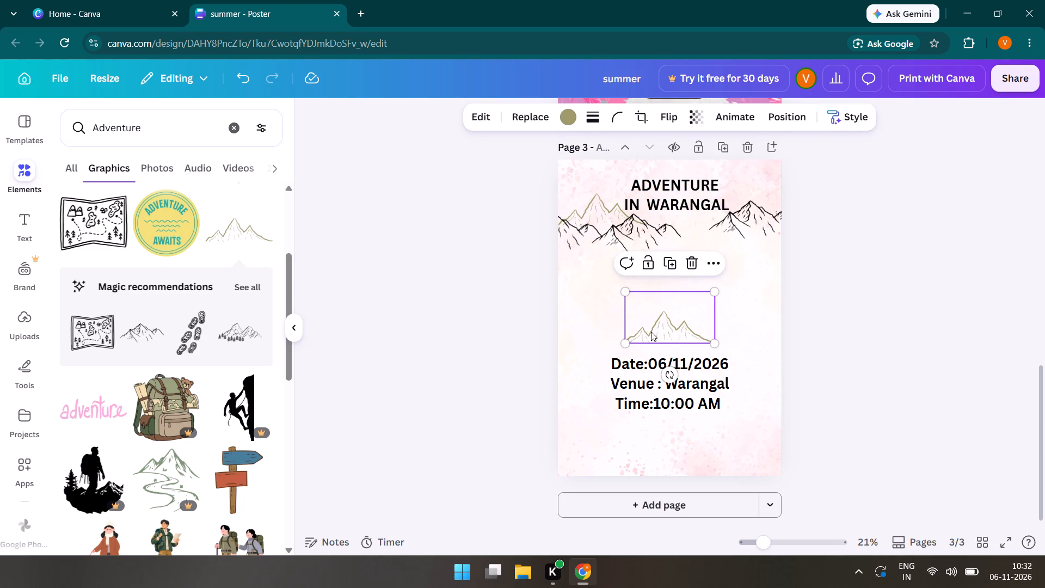
left_click_drag(651, 332, 749, 209)
left_click(660, 293)
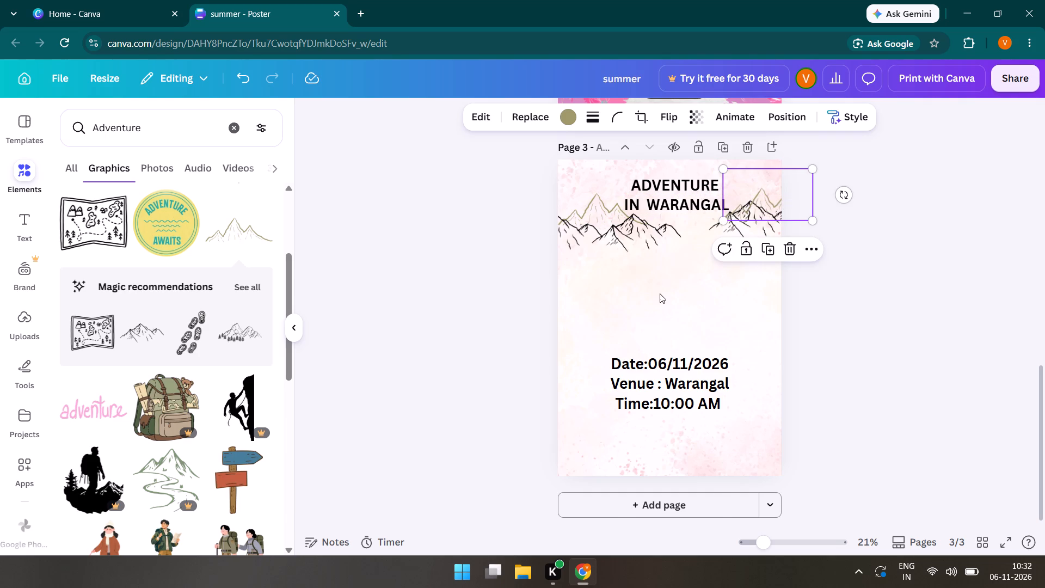
Shift the right-hand black mountain sketch slightly down and inward so it sits flush with the page's right edge.
left_click(729, 229)
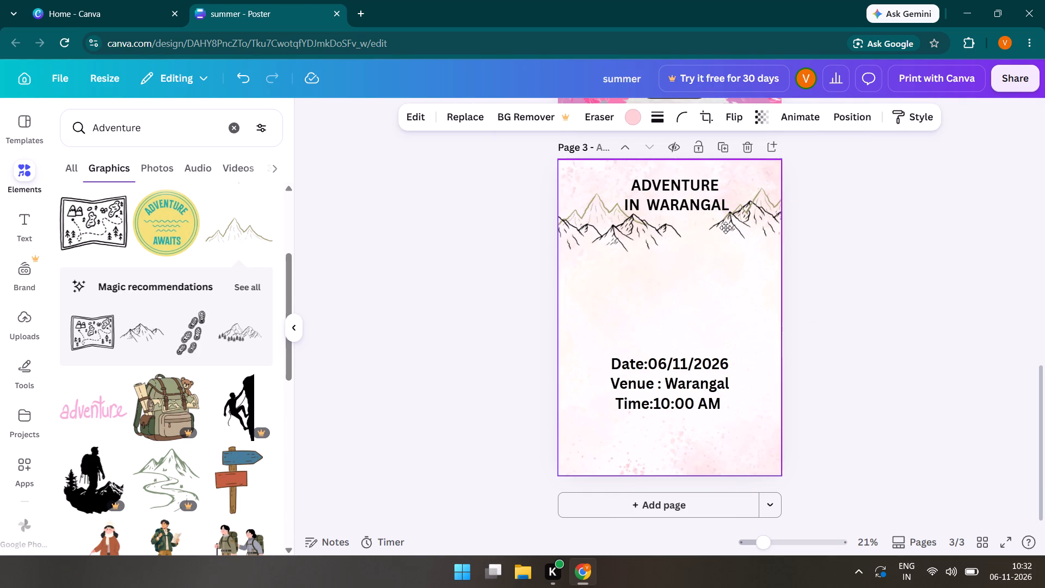
left_click(728, 228)
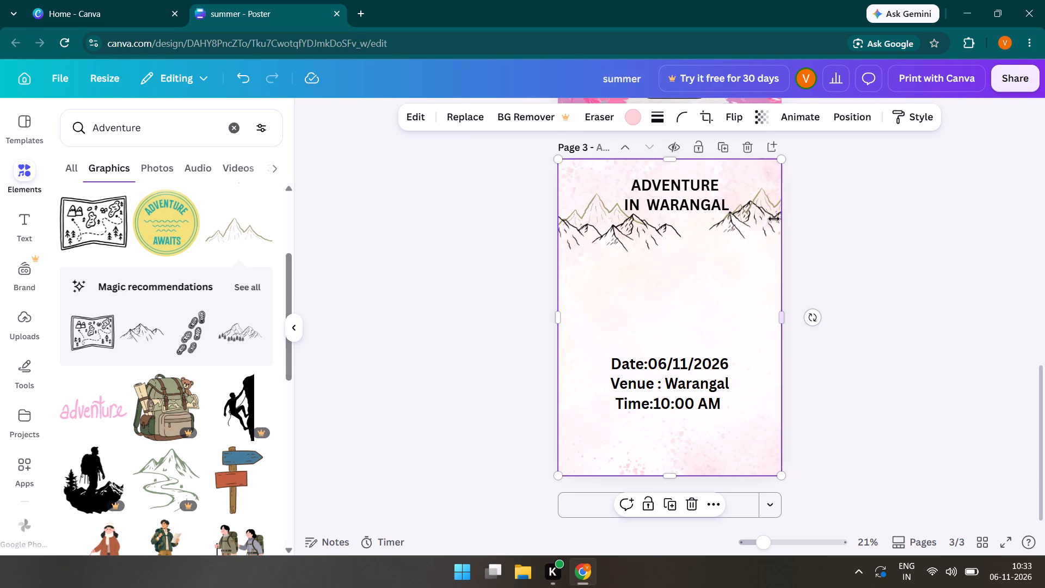
left_click(766, 220)
left_click(721, 230)
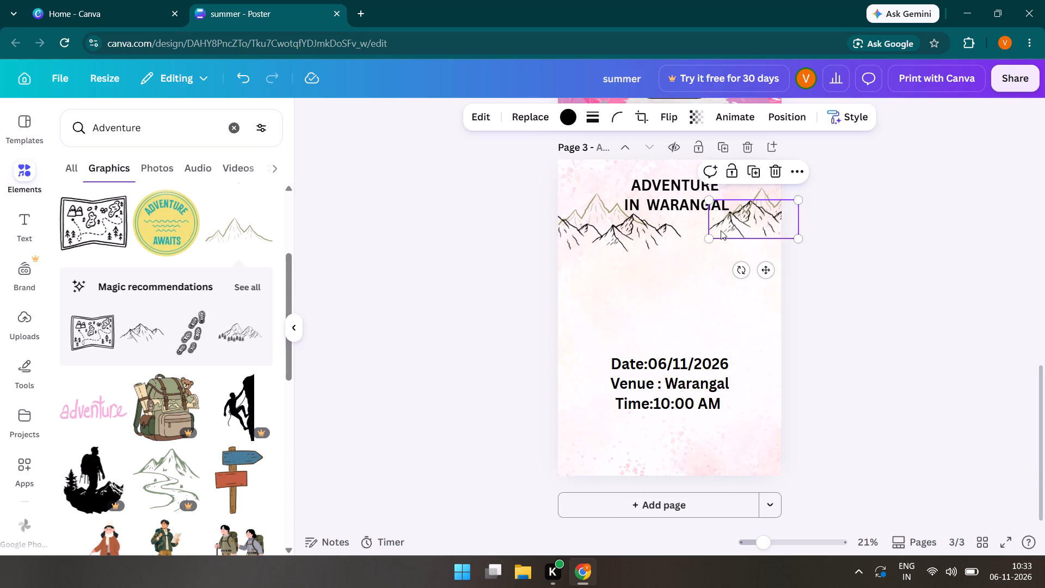
left_click_drag(721, 230, 715, 243)
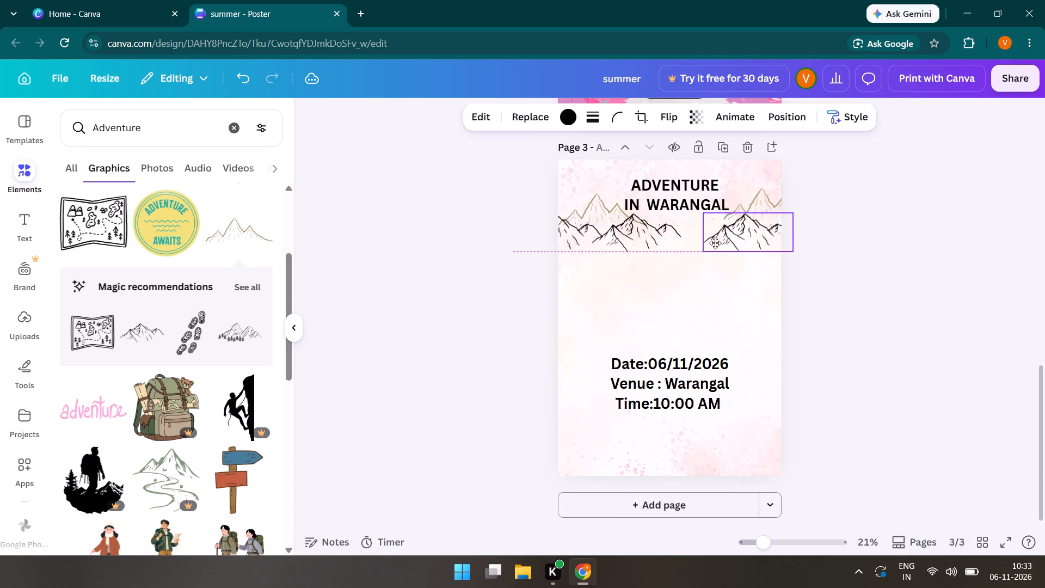
left_click_drag(715, 243, 704, 244)
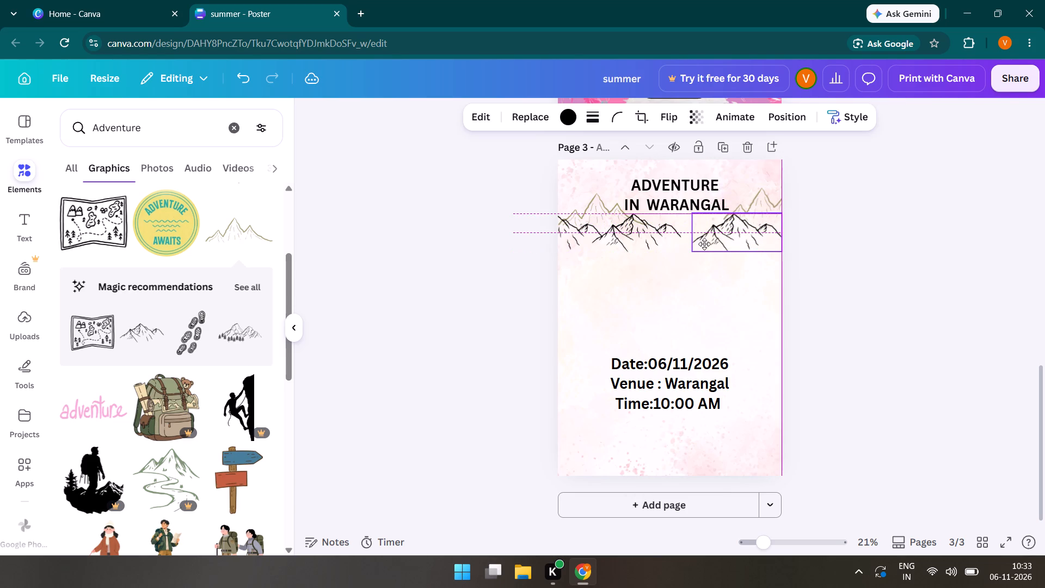
left_click_drag(704, 244, 705, 240)
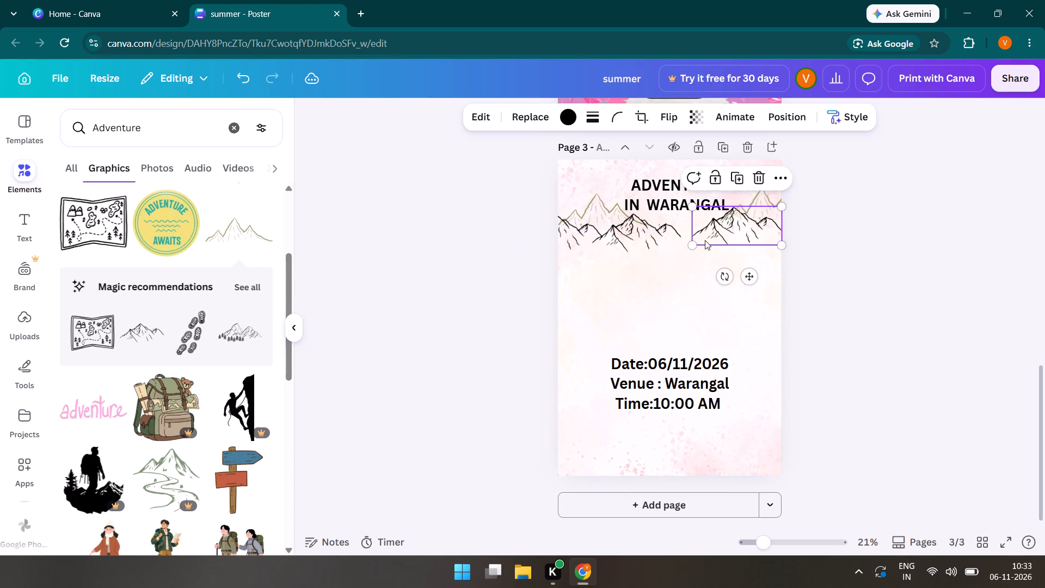
left_click(855, 279)
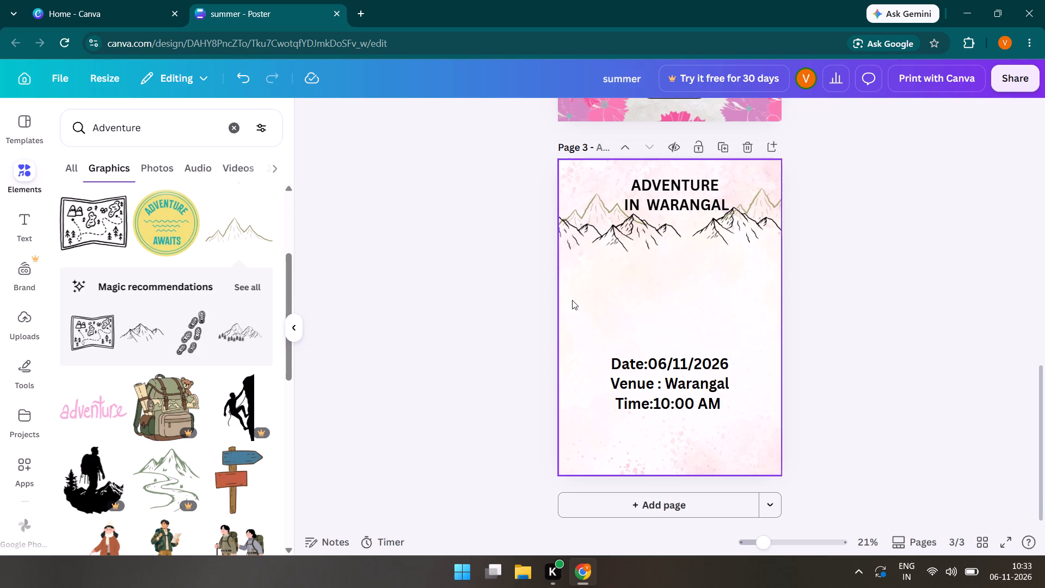
Add one more gold mountain outline and place it over the page's right edge, slightly lower than the existing gold peak.
left_click(235, 242)
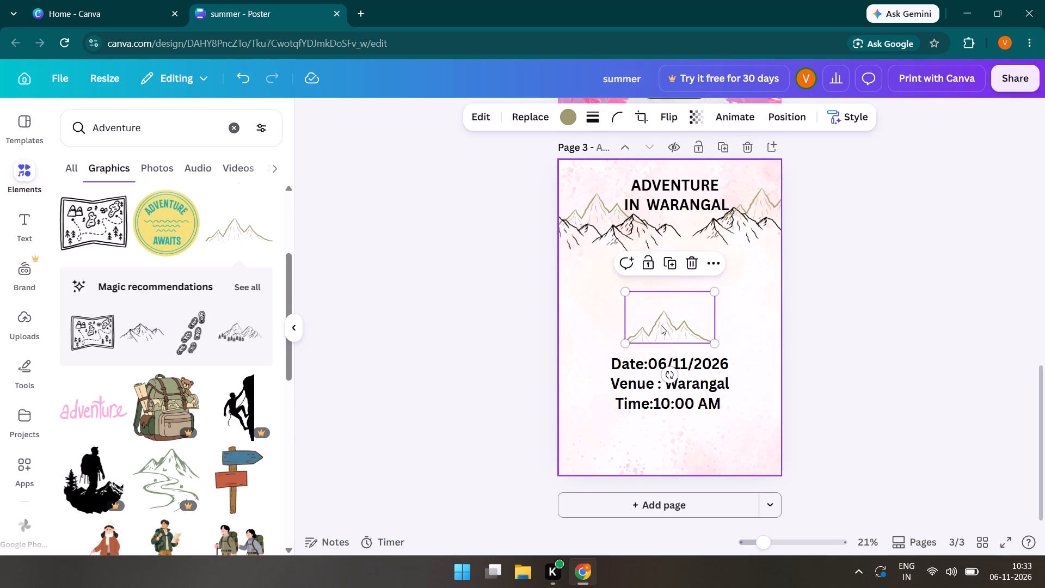
left_click_drag(660, 324, 780, 213)
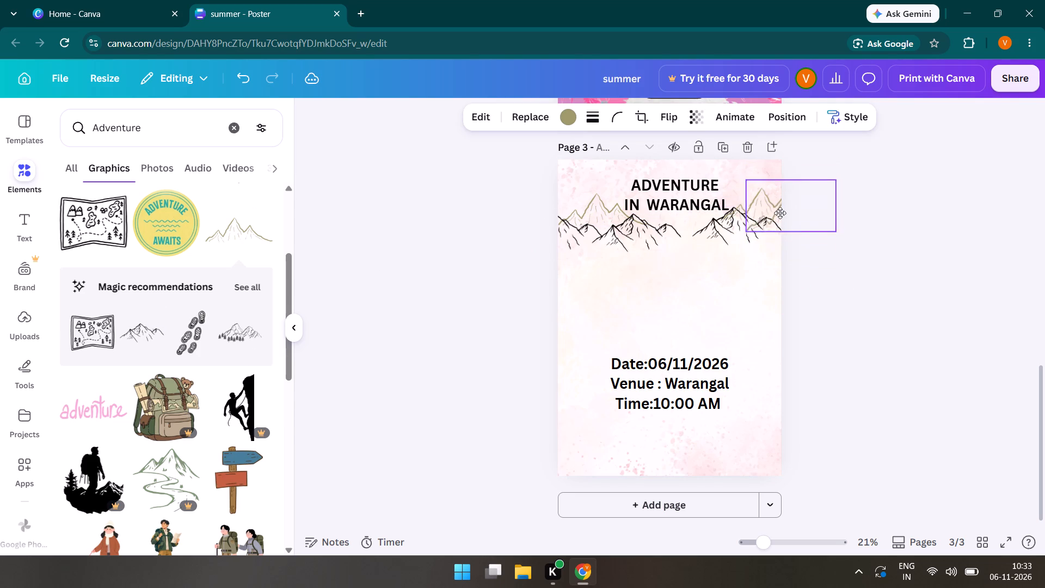
left_click_drag(780, 213, 778, 224)
left_click(919, 273)
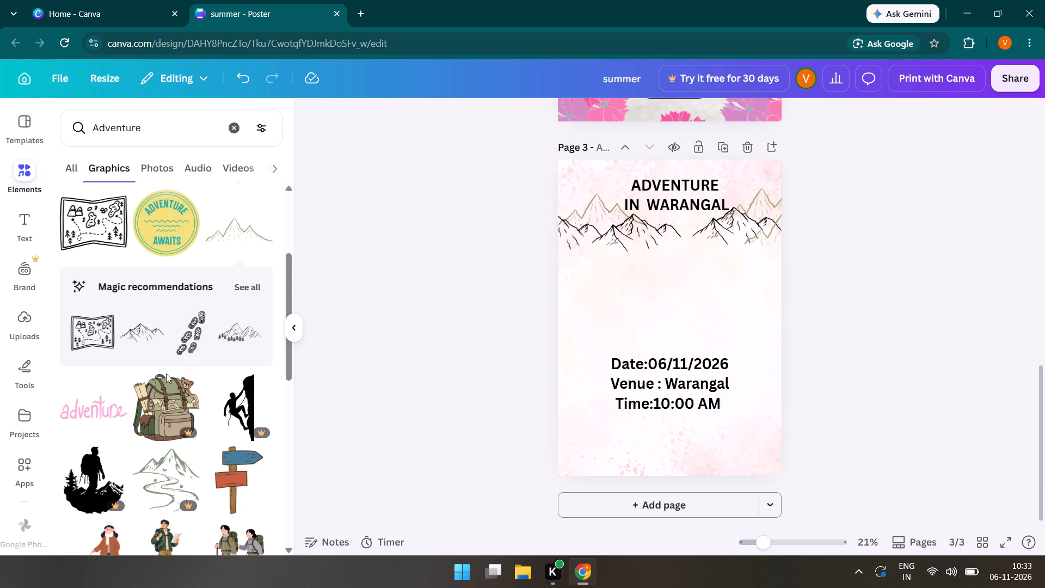
Add the black hiker silhouette with a walking stick, shrink it, and place it in the page's bottom-right corner.
scroll(129, 486, "down", 4)
left_click(158, 411)
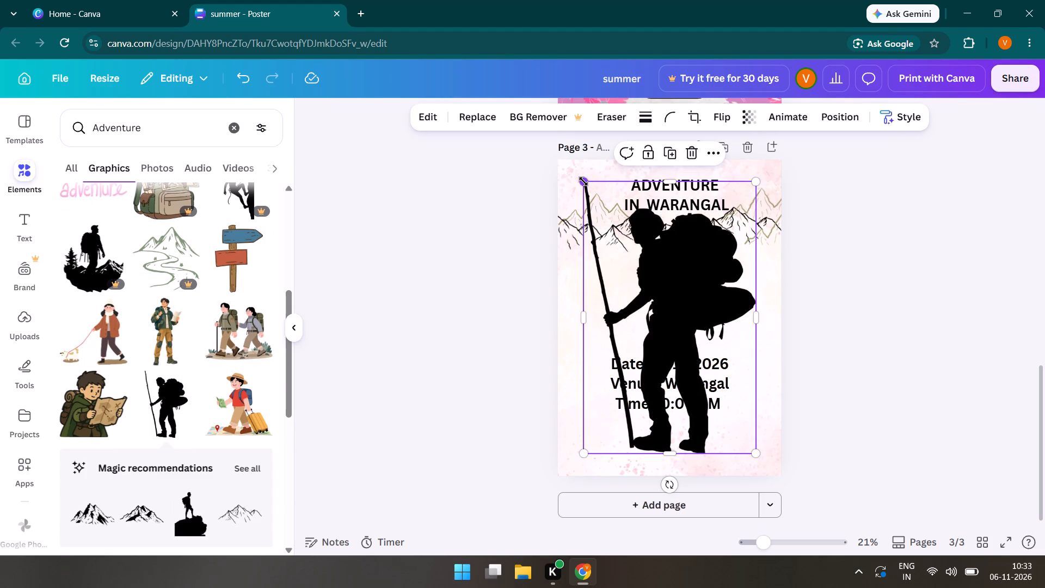
left_click_drag(583, 181, 726, 382)
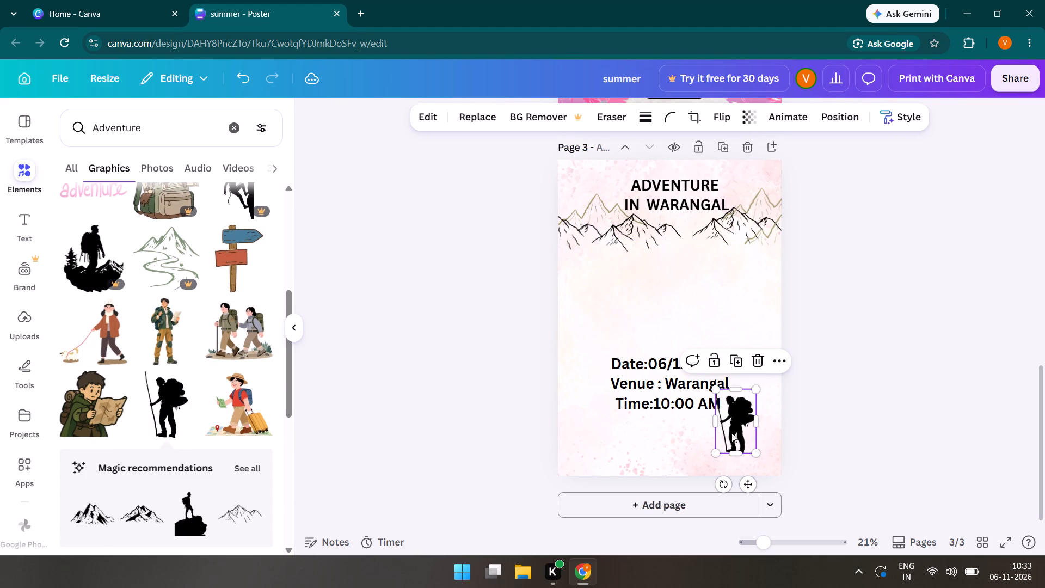
left_click_drag(739, 442, 762, 465)
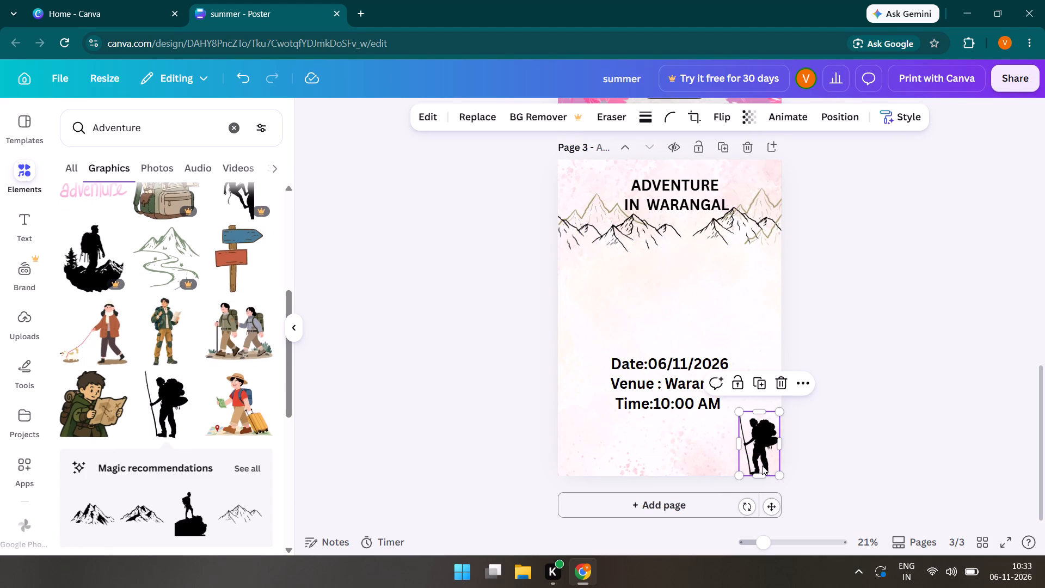
left_click(855, 450)
Move the date, venue and time text down beside the hiker silhouette and reduce its size.
left_click_drag(666, 386, 665, 399)
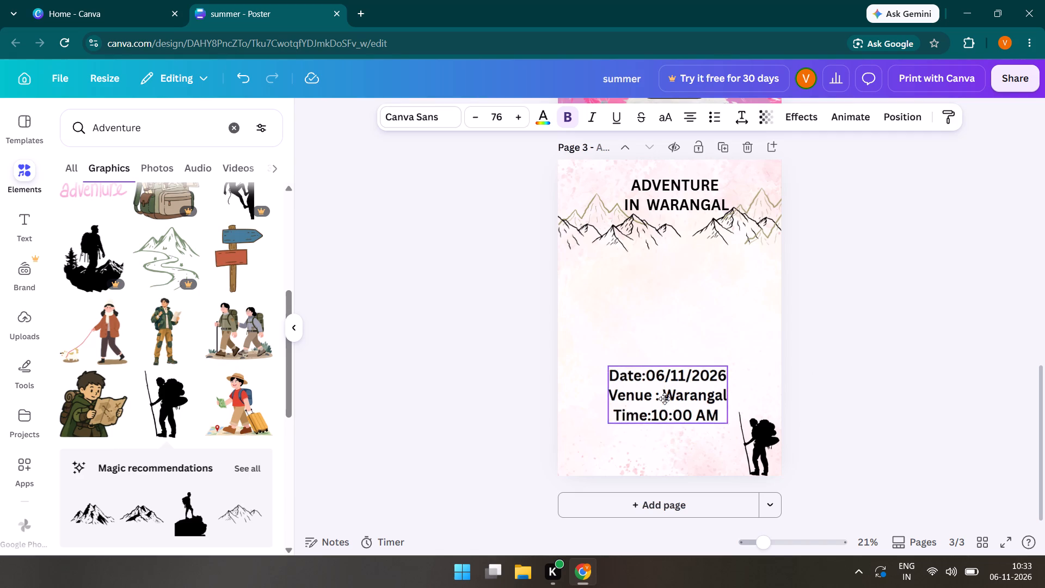
left_click_drag(665, 399, 679, 434)
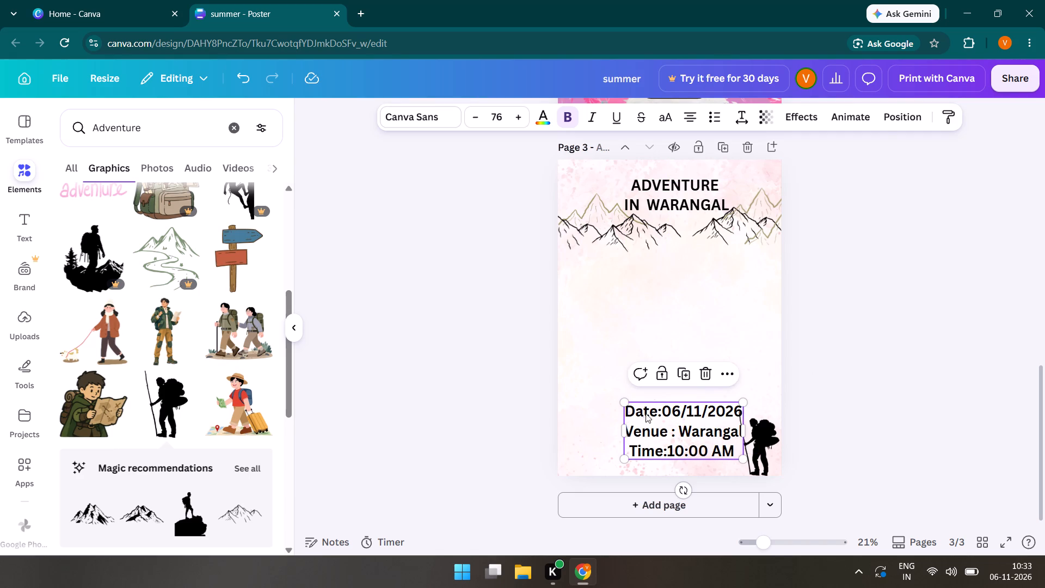
left_click_drag(622, 400, 649, 419)
left_click(842, 415)
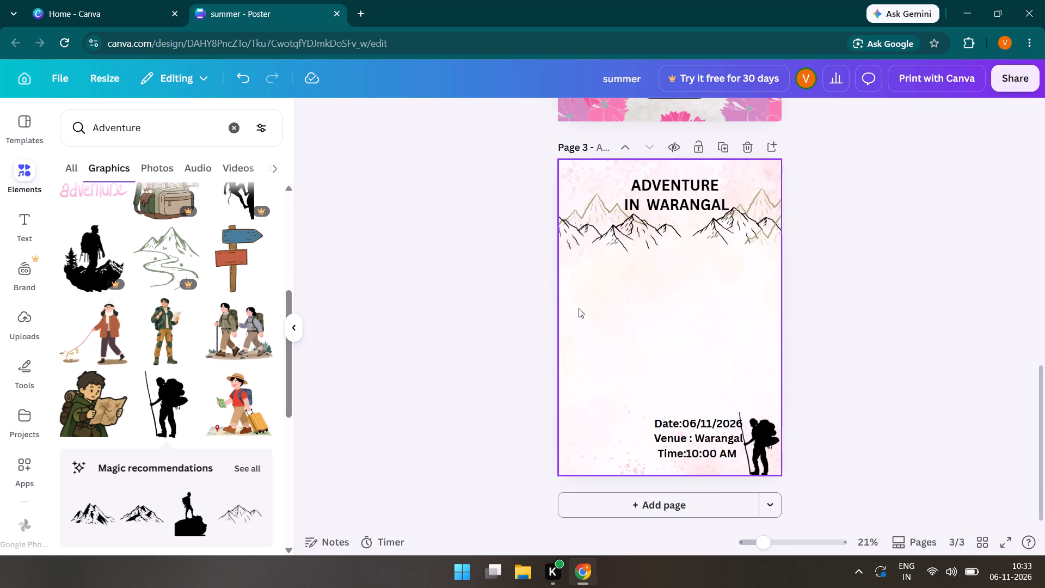
Add the cartoon boy reading a map, shrink him to about half size, and place him in the page's bottom-left corner.
scroll(115, 350, "down", 1)
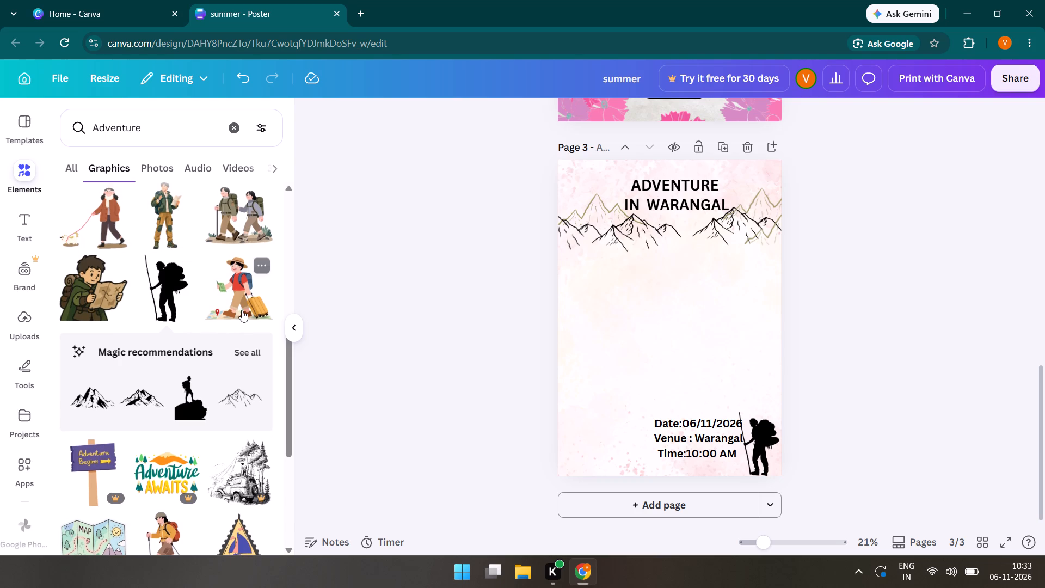
left_click(79, 303)
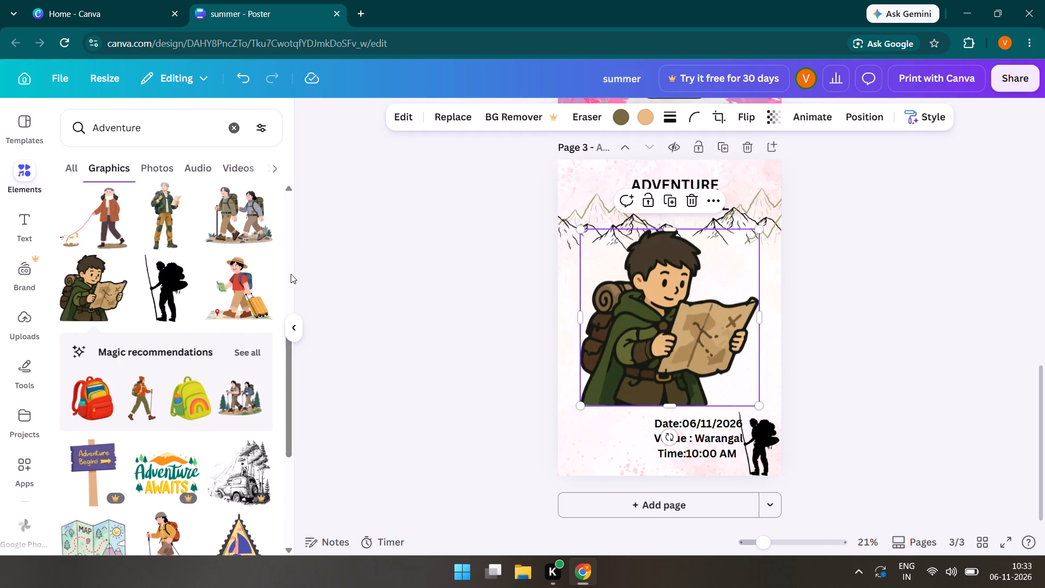
left_click_drag(579, 229, 676, 320)
left_click_drag(712, 373, 665, 396)
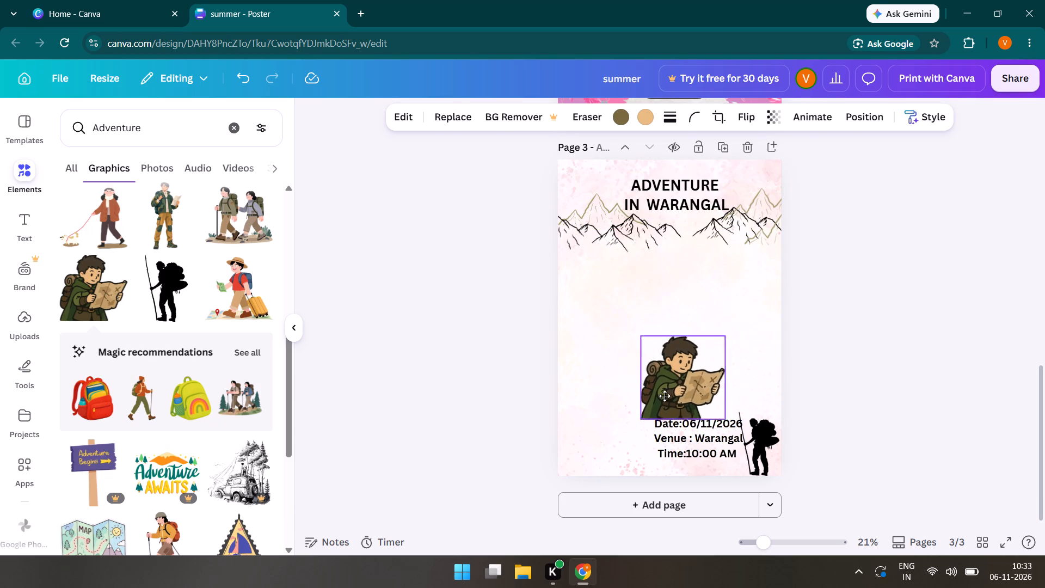
left_click_drag(665, 396, 601, 444)
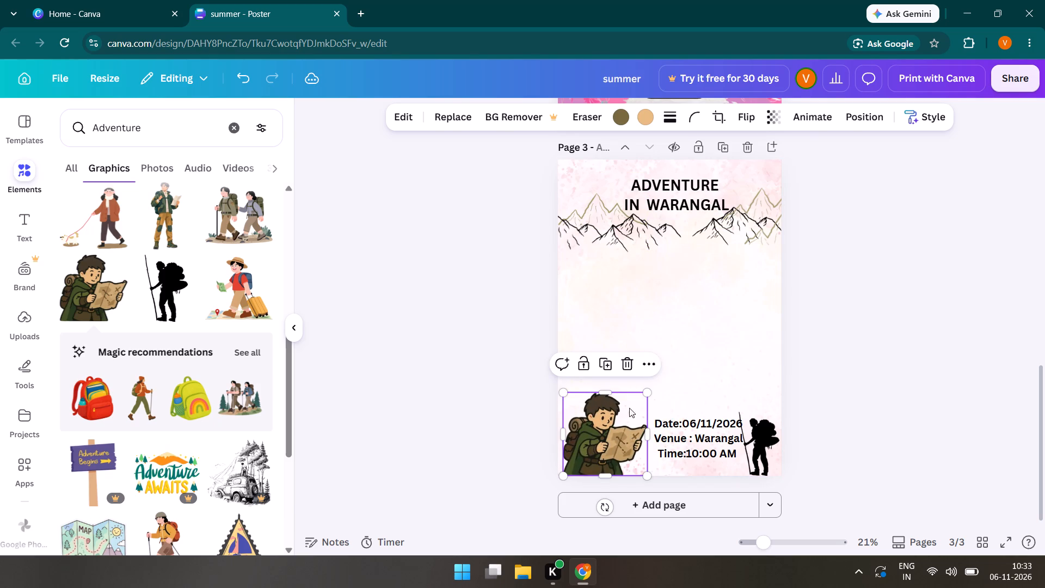
left_click(881, 333)
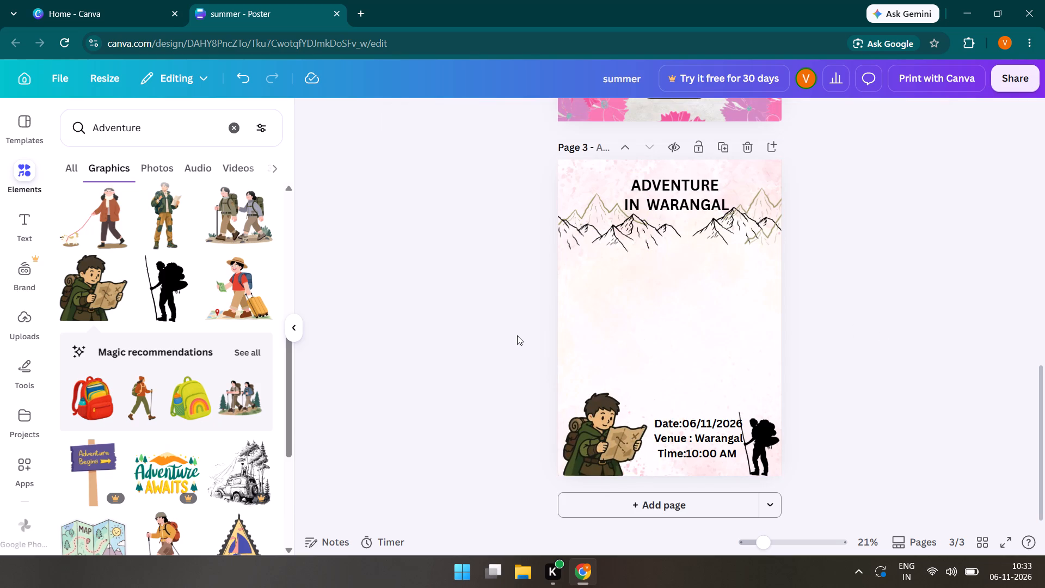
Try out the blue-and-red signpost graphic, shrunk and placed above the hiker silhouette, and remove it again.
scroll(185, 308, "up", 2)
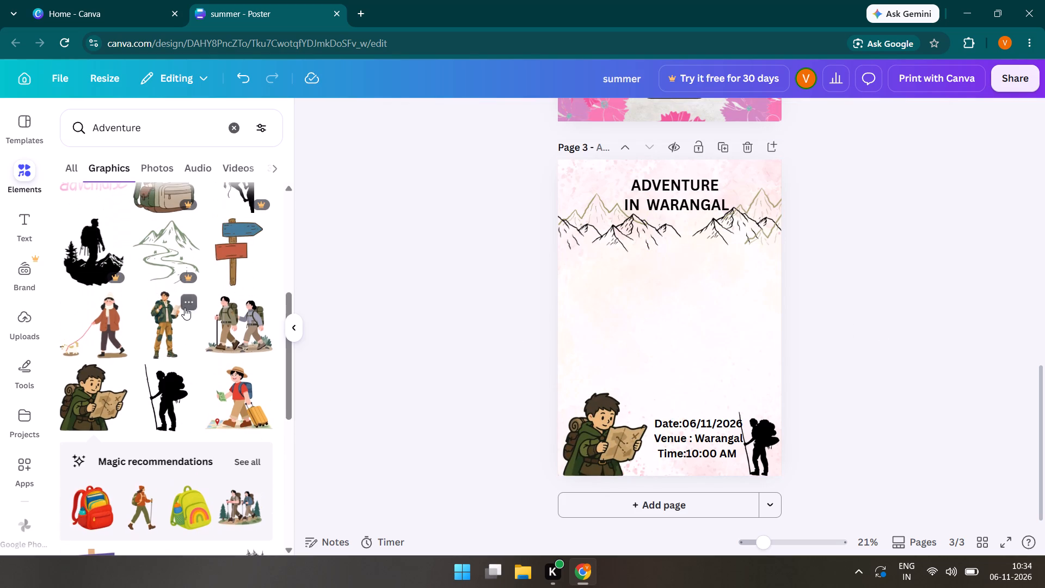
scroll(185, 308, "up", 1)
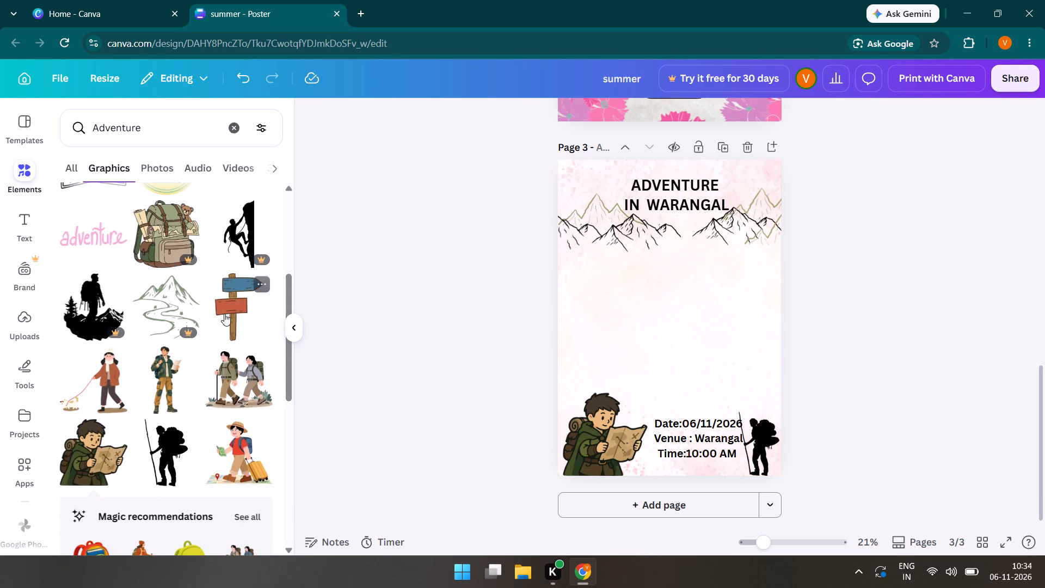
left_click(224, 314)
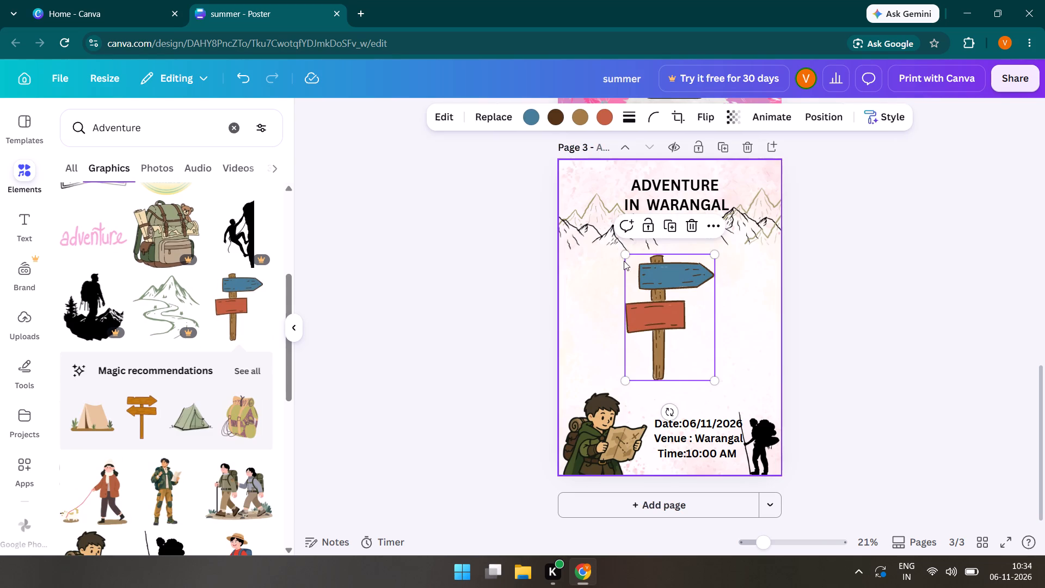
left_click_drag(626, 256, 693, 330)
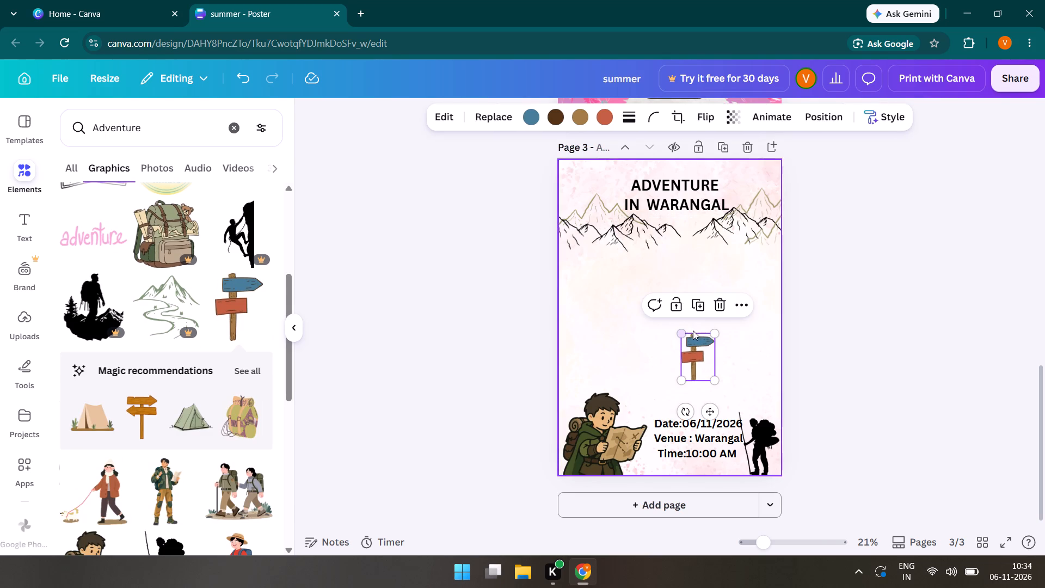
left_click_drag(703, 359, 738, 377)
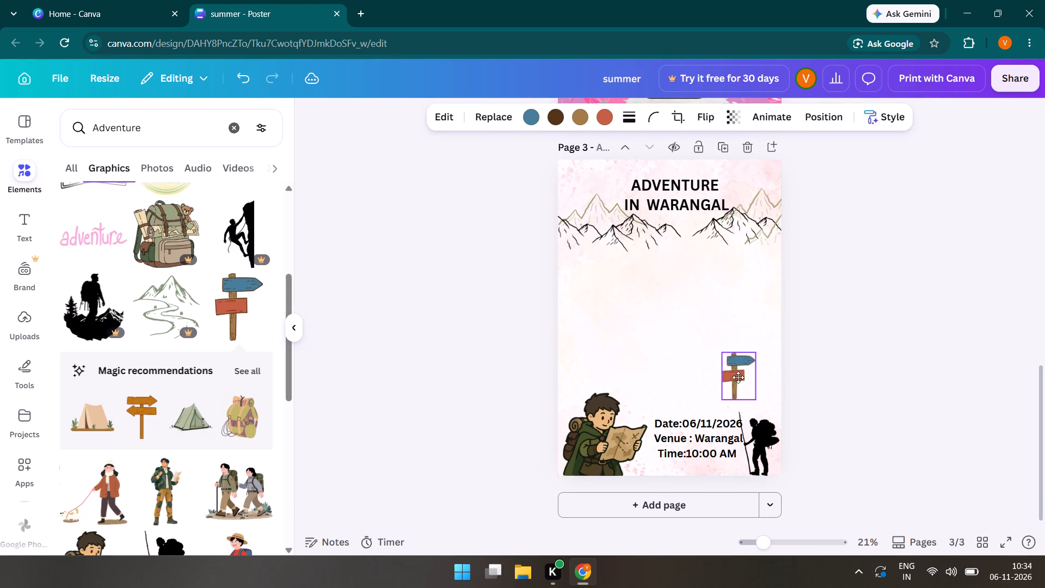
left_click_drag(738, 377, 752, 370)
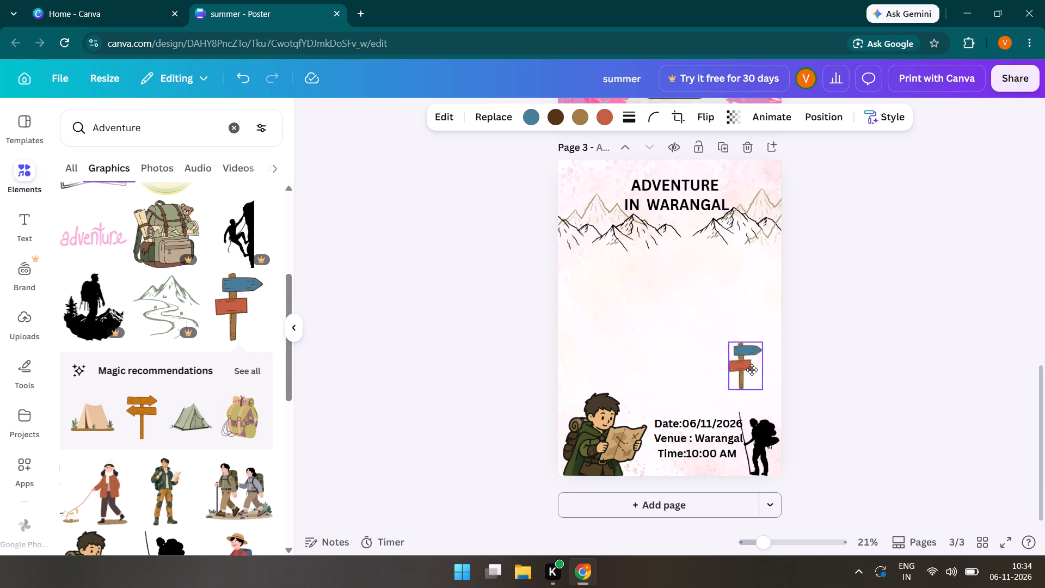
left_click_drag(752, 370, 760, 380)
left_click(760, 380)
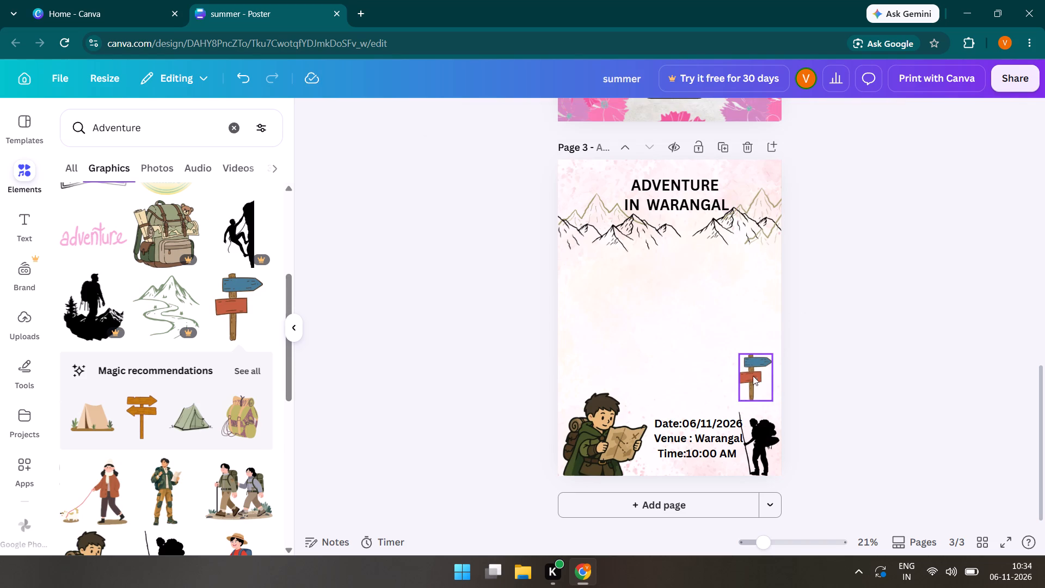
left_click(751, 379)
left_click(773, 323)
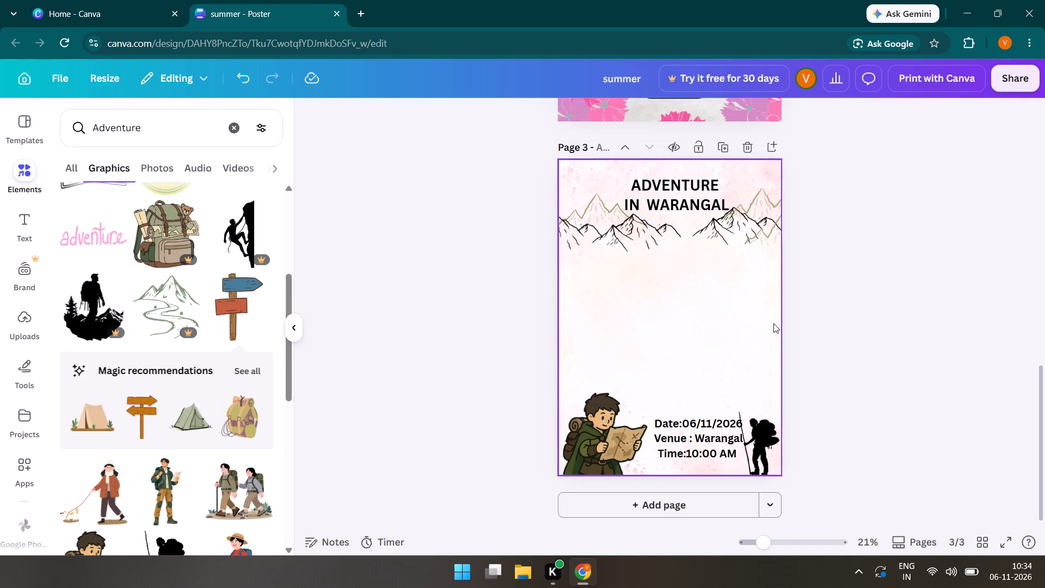
Add the pink handwritten "adventure" lettering, shrink it to under half size, and place it just above the map-reading boy.
left_click(91, 230)
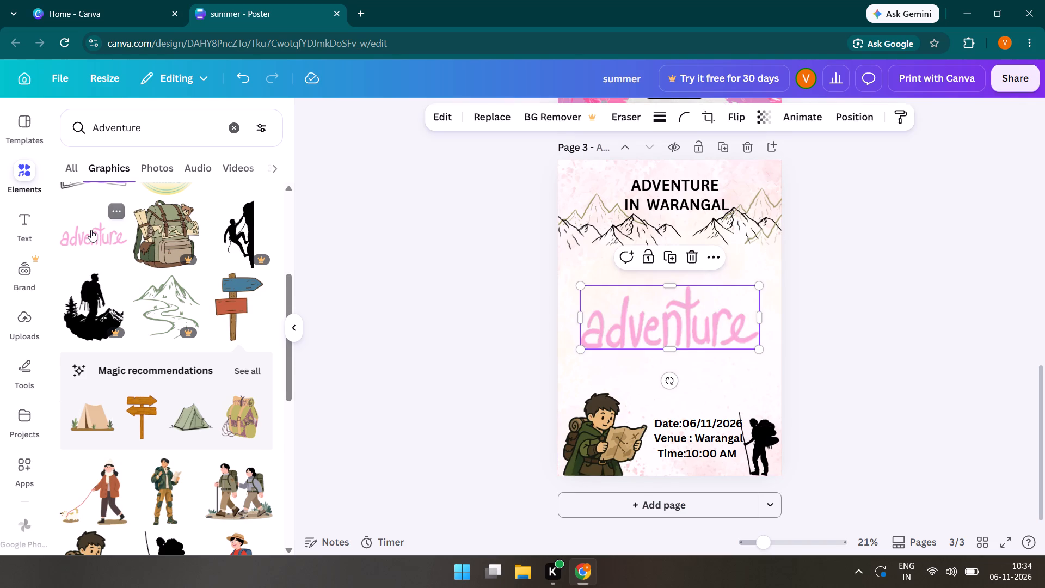
left_click_drag(577, 288, 673, 355)
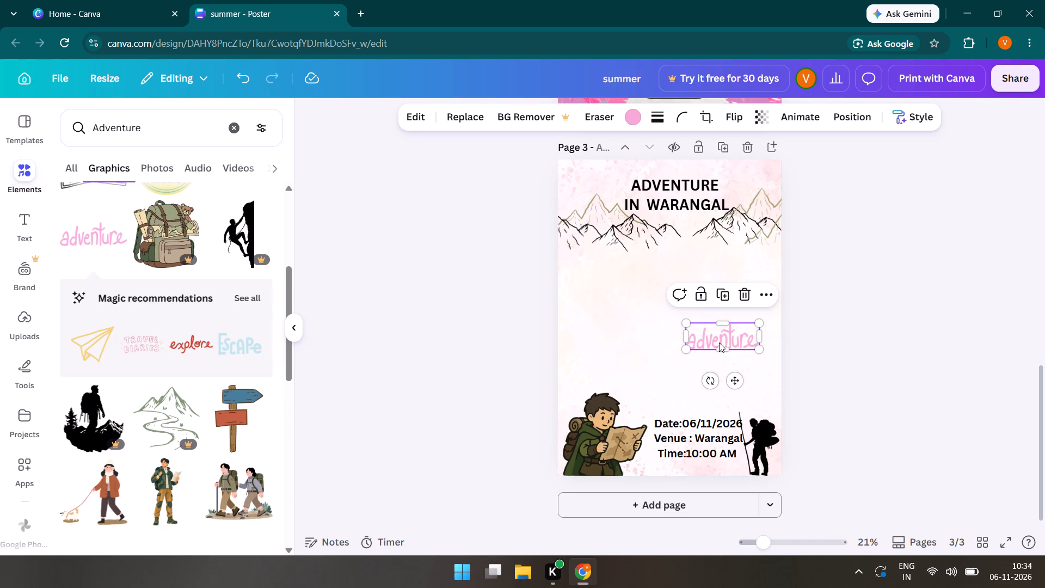
left_click(688, 362)
left_click_drag(720, 341, 663, 393)
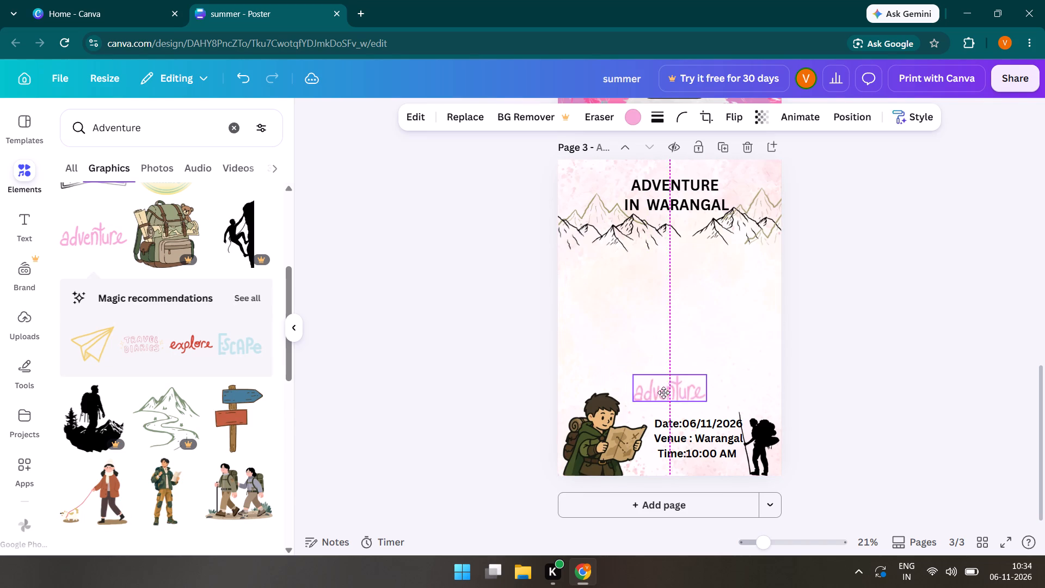
left_click_drag(663, 393, 649, 375)
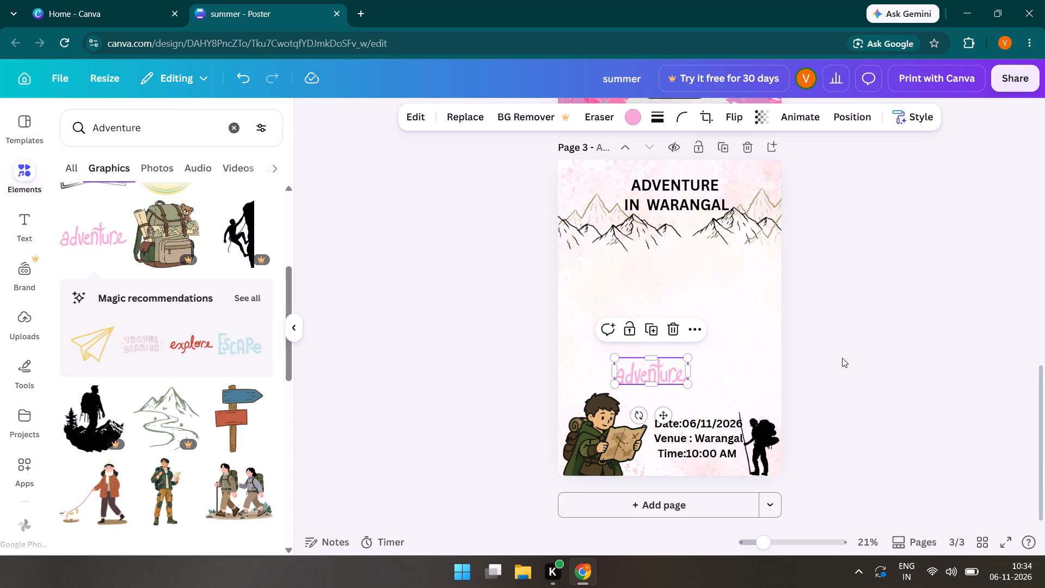
left_click(842, 358)
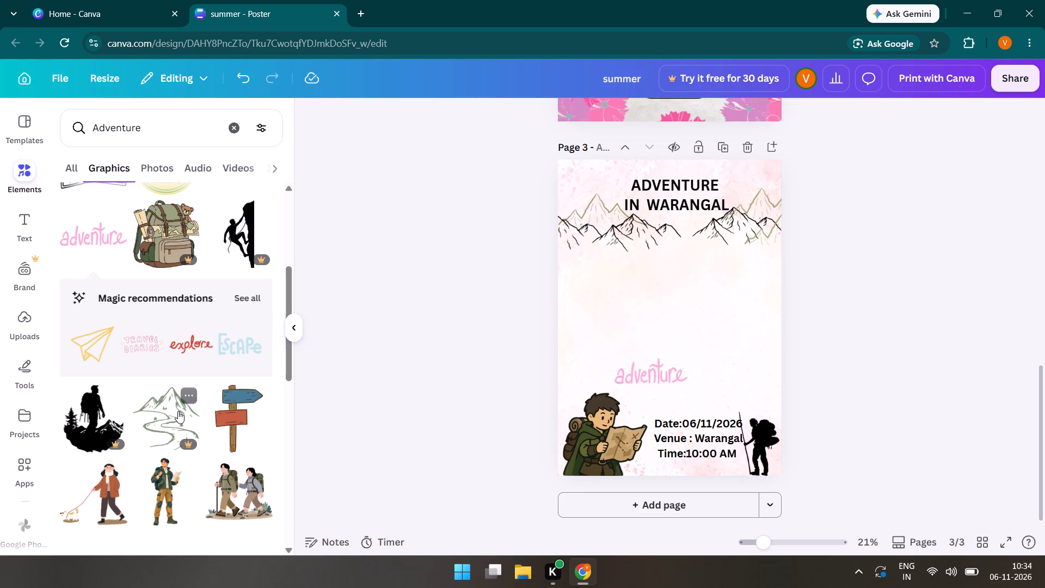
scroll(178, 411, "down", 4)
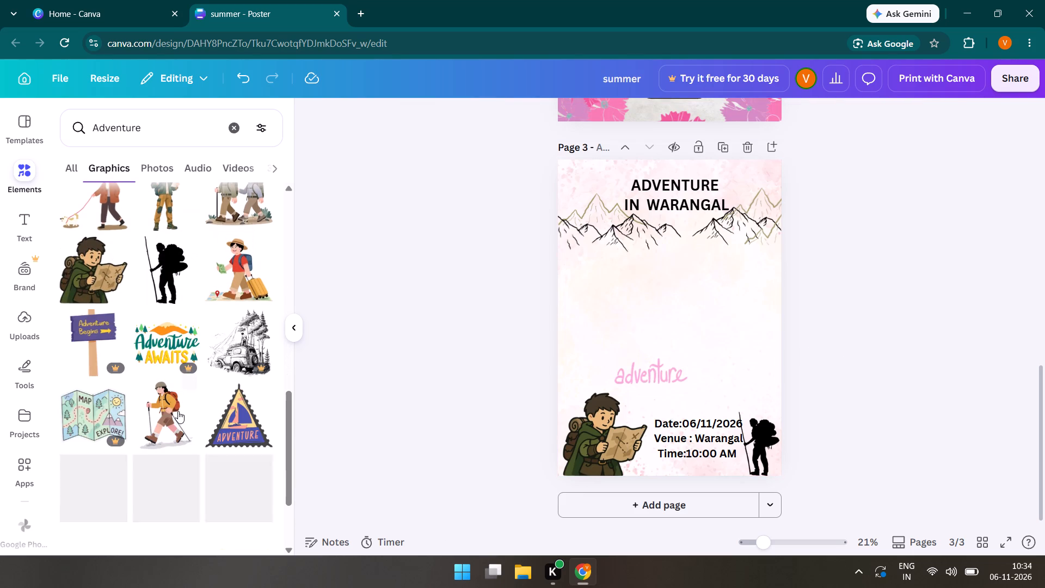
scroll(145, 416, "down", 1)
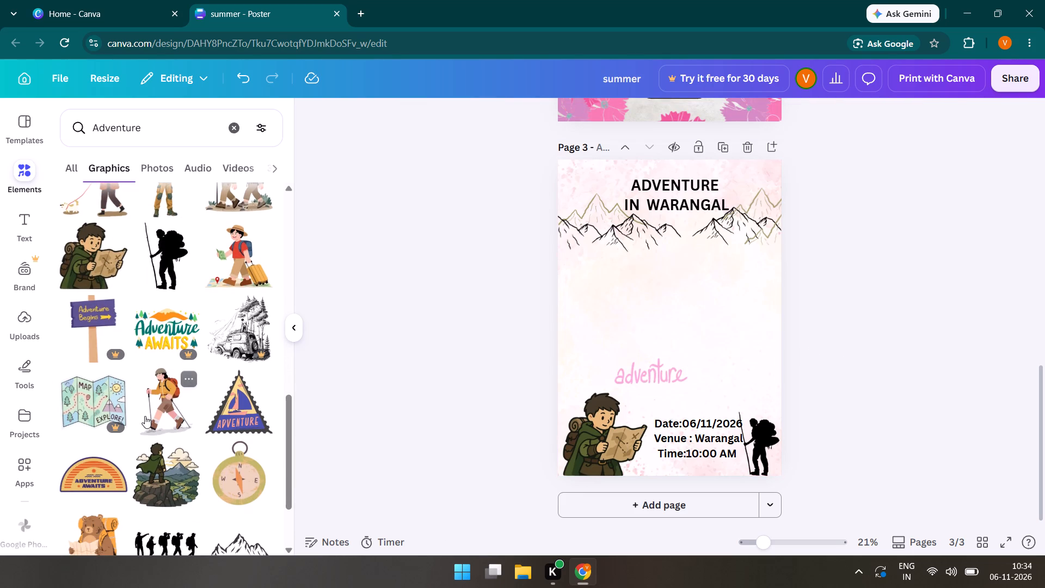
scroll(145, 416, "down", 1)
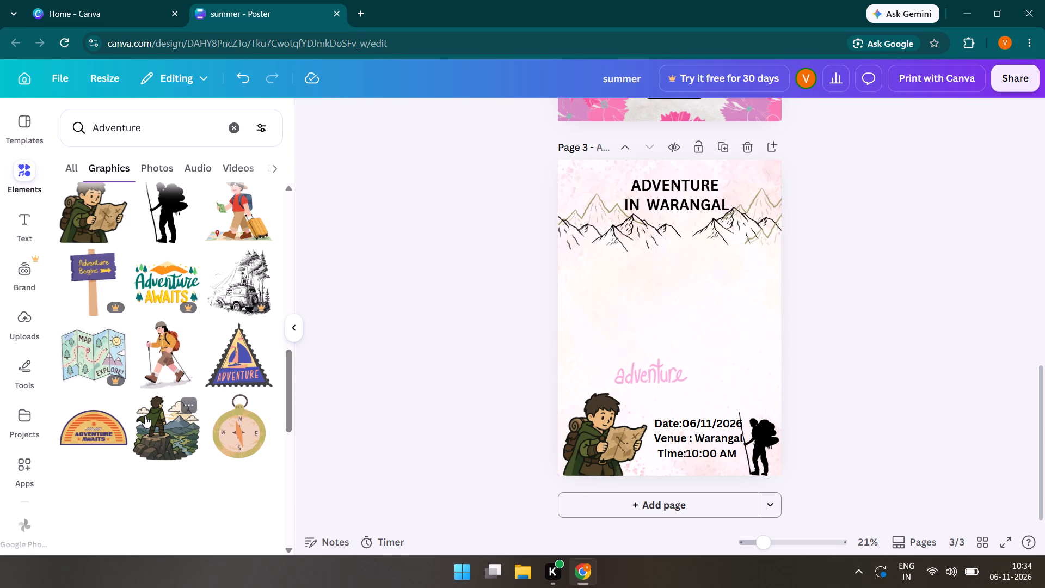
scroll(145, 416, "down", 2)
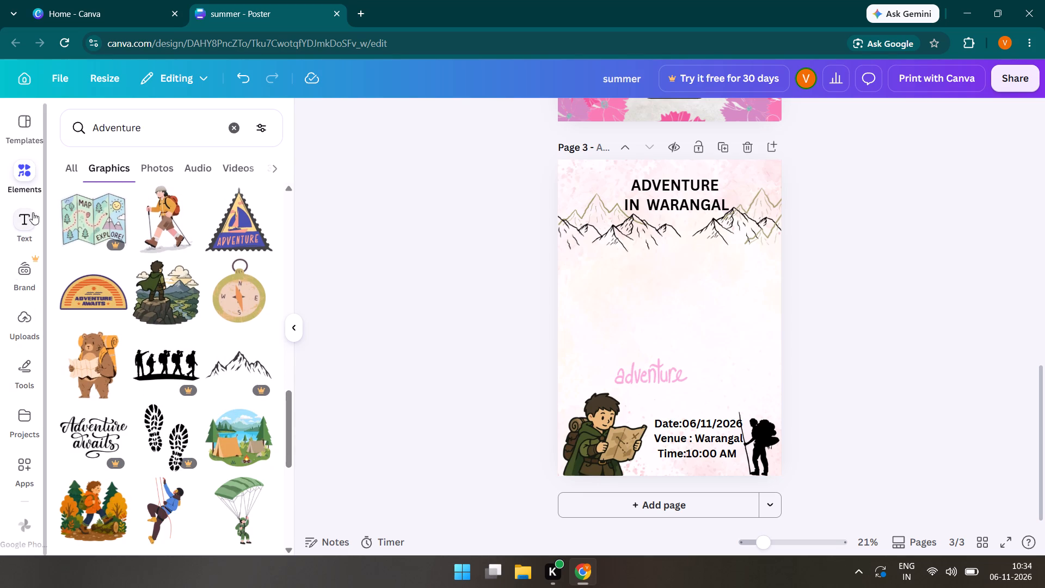
Add a subheading reading "EXPLORE AND CHASE YOUR DREAMS JUST LIKE THAT" to page 3.
left_click(28, 216)
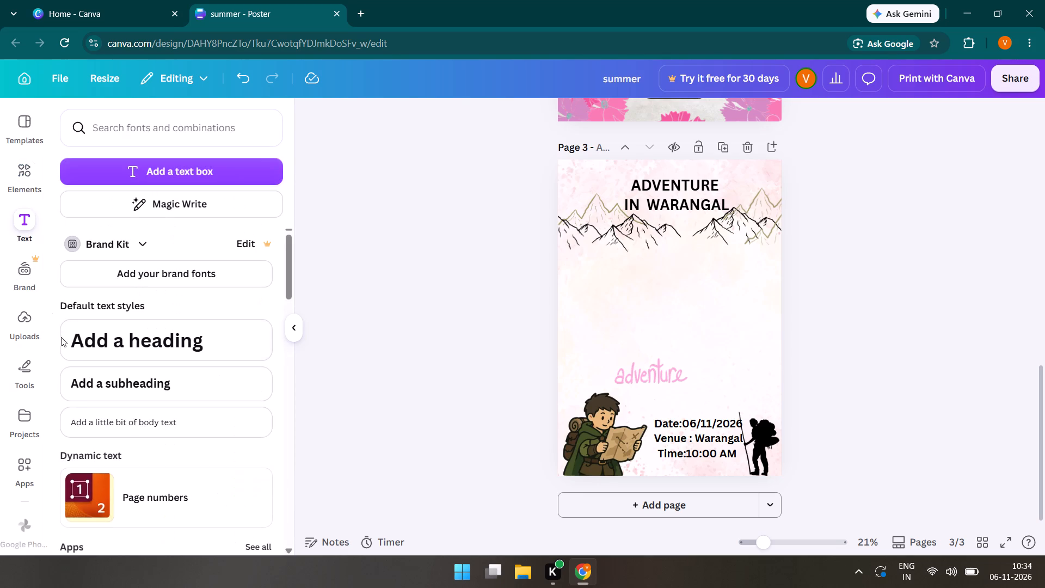
left_click(131, 397)
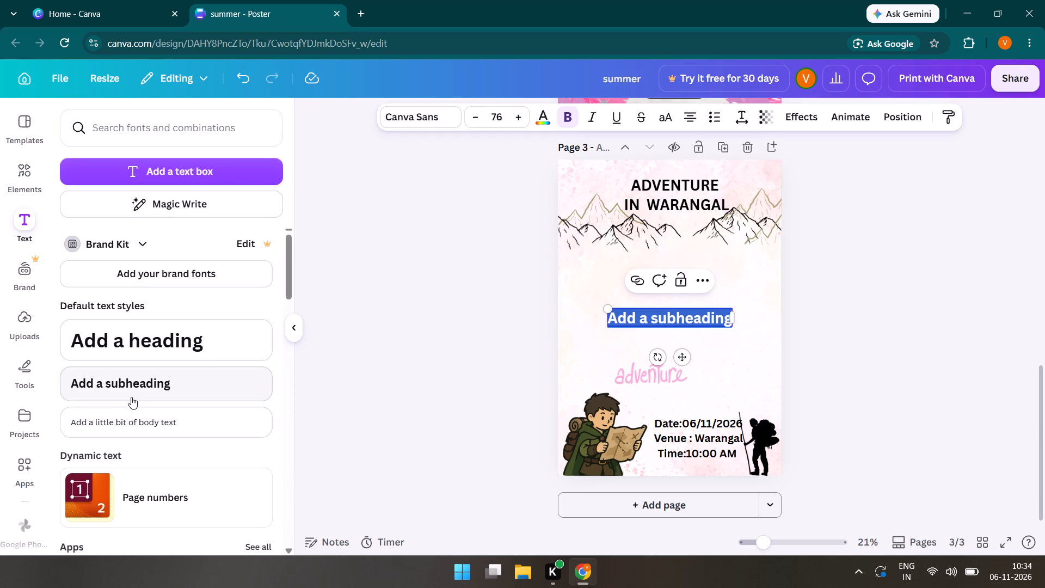
type("EXPLORE")
key("space")
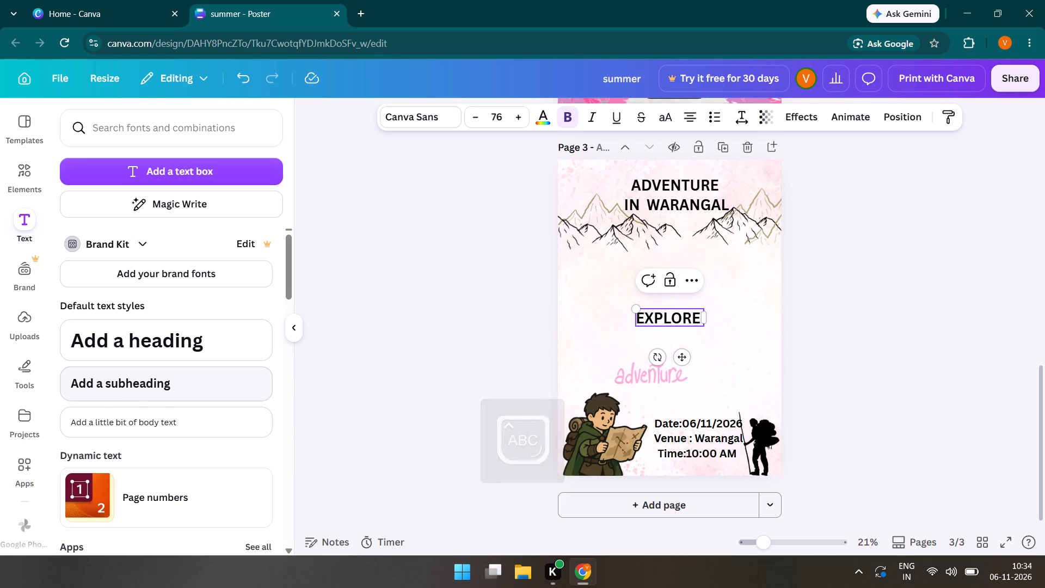
type("AND CHASE U")
key("BackSpace")
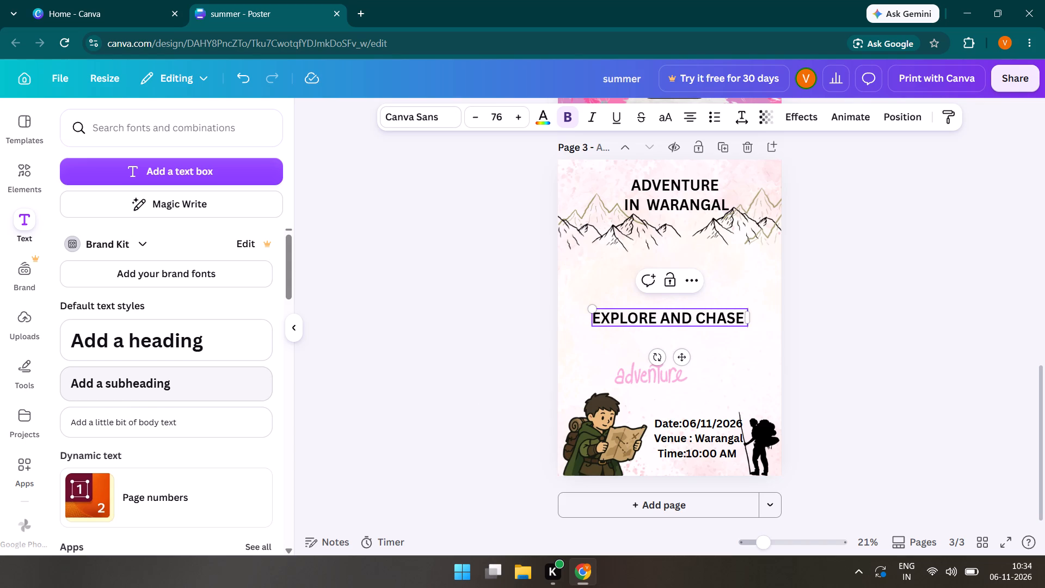
type("YOUR DE")
key("BackSpace")
type("REAMS JUST LIKE THAT")
key("space")
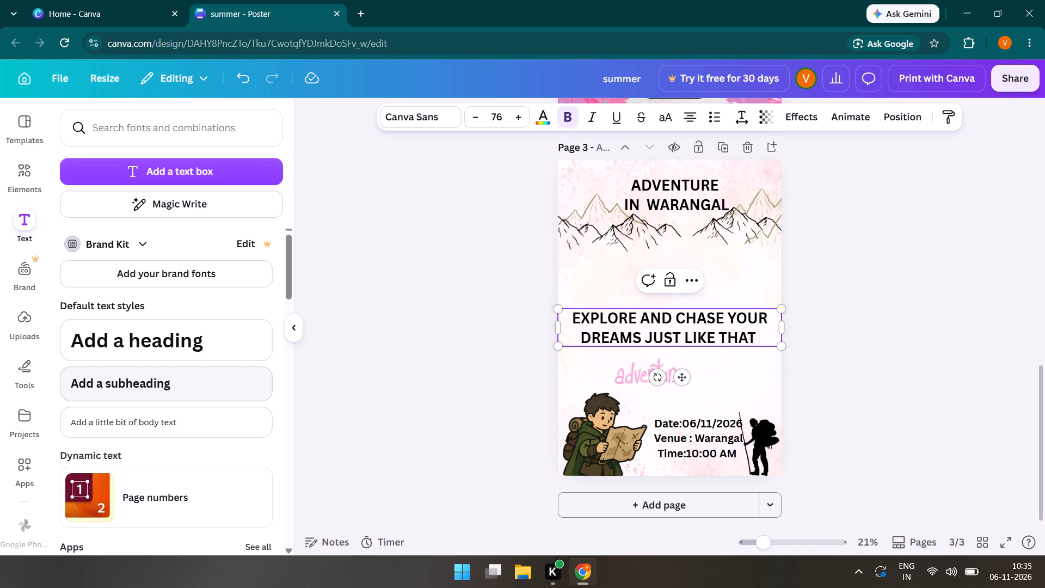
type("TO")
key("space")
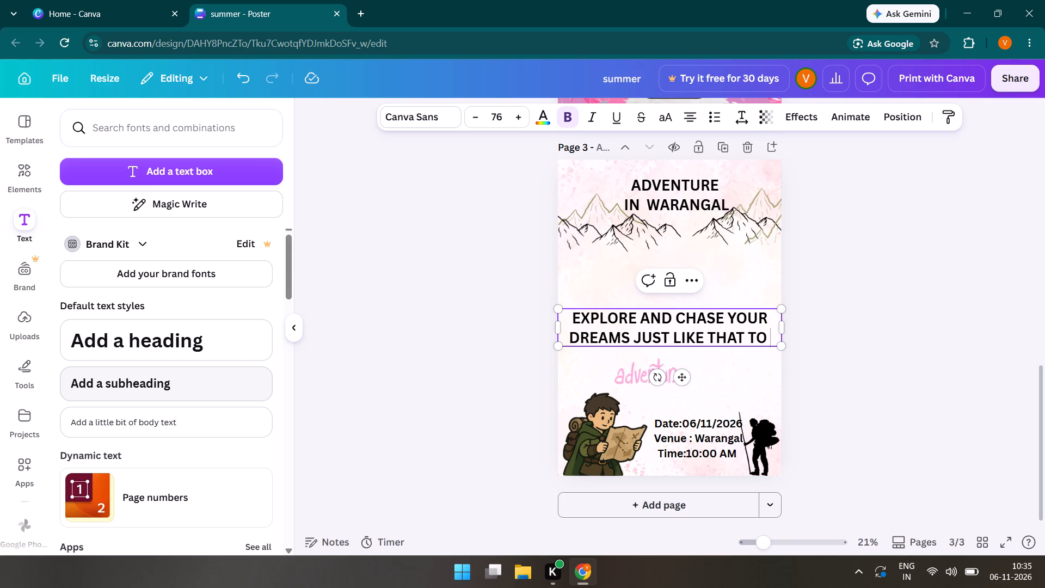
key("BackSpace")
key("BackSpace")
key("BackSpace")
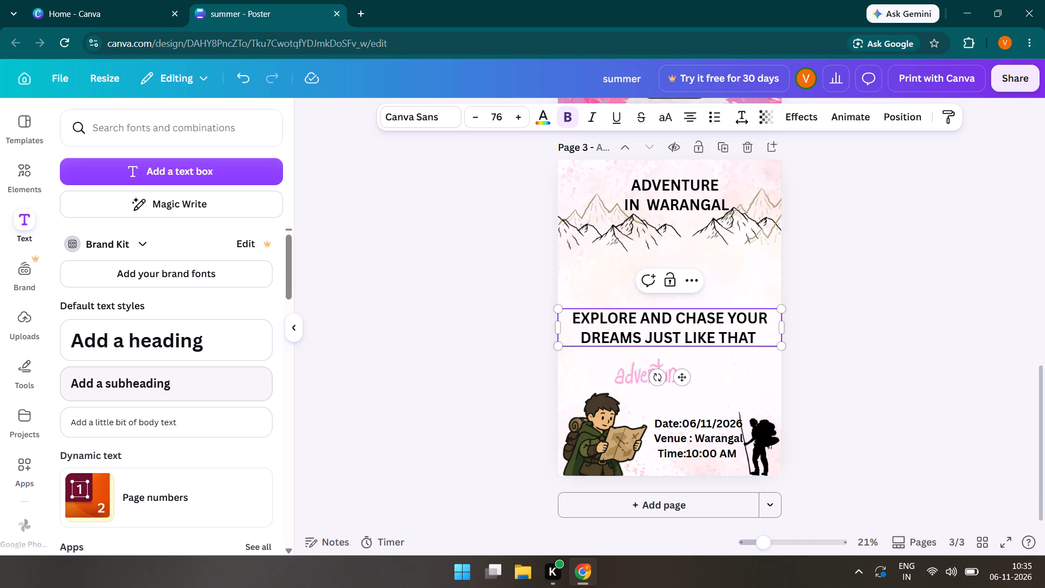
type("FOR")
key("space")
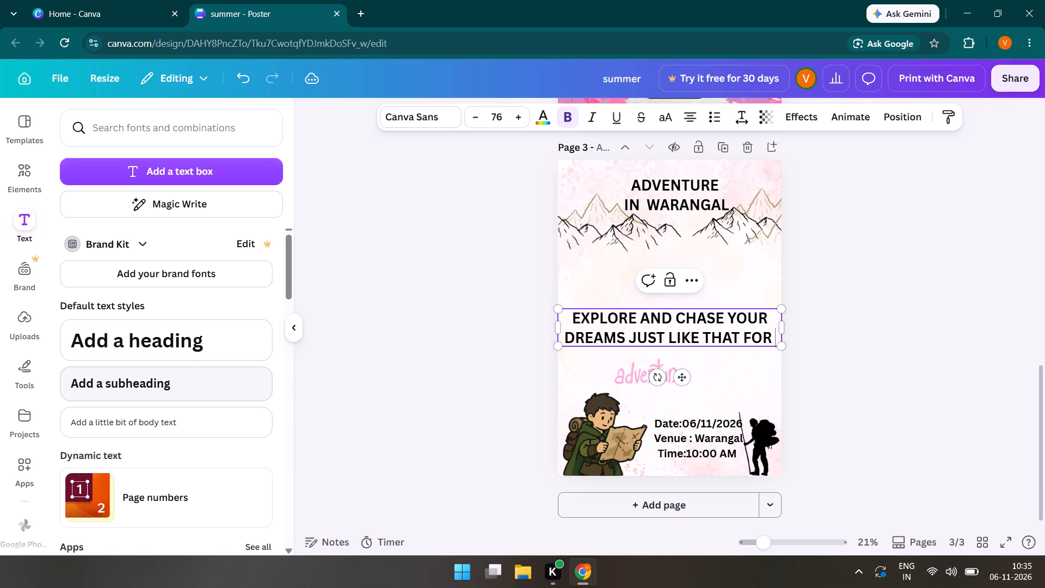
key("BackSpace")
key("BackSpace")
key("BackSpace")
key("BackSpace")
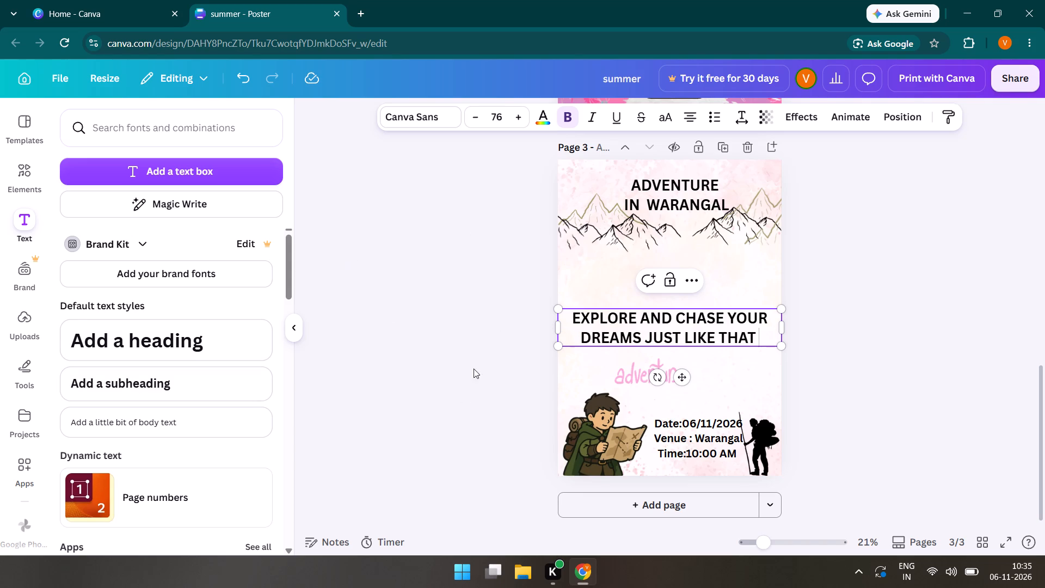
Narrow the dreams tagline so it wraps onto three lines, and center it below the mountains, under the title.
left_click_drag(784, 326, 733, 335)
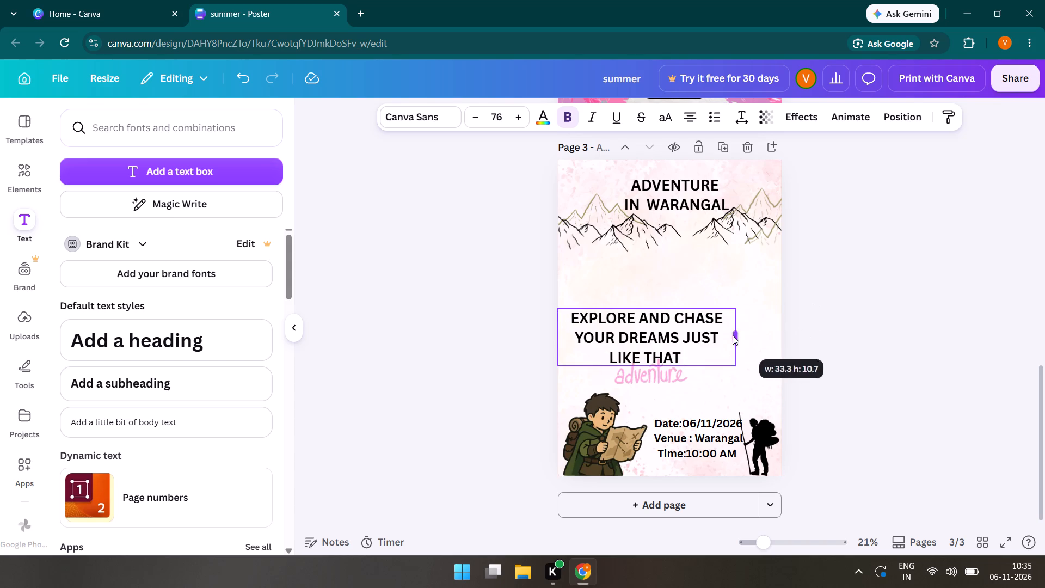
left_click_drag(733, 335, 715, 339)
left_click(844, 335)
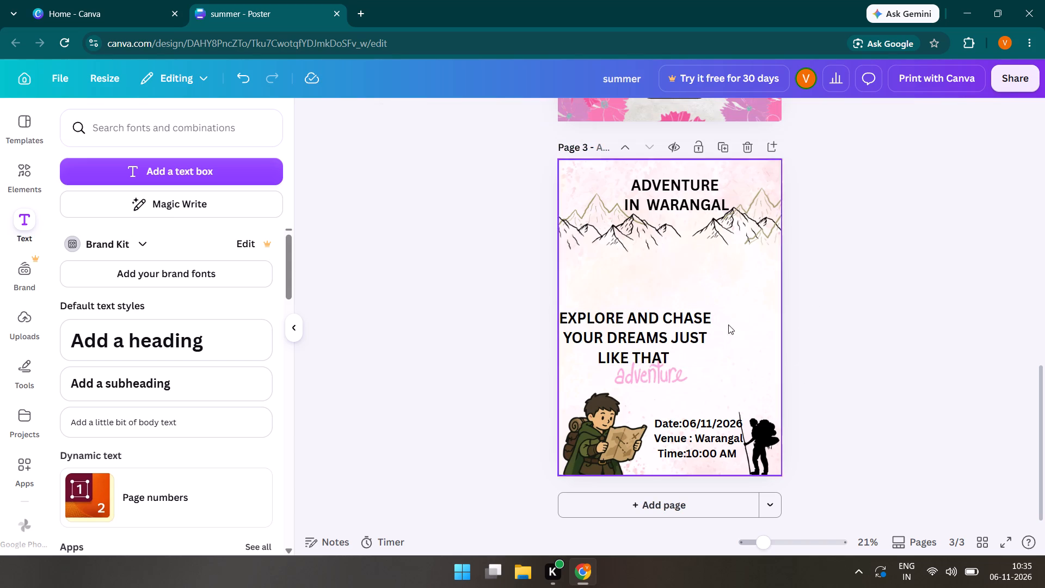
left_click_drag(623, 342, 662, 296)
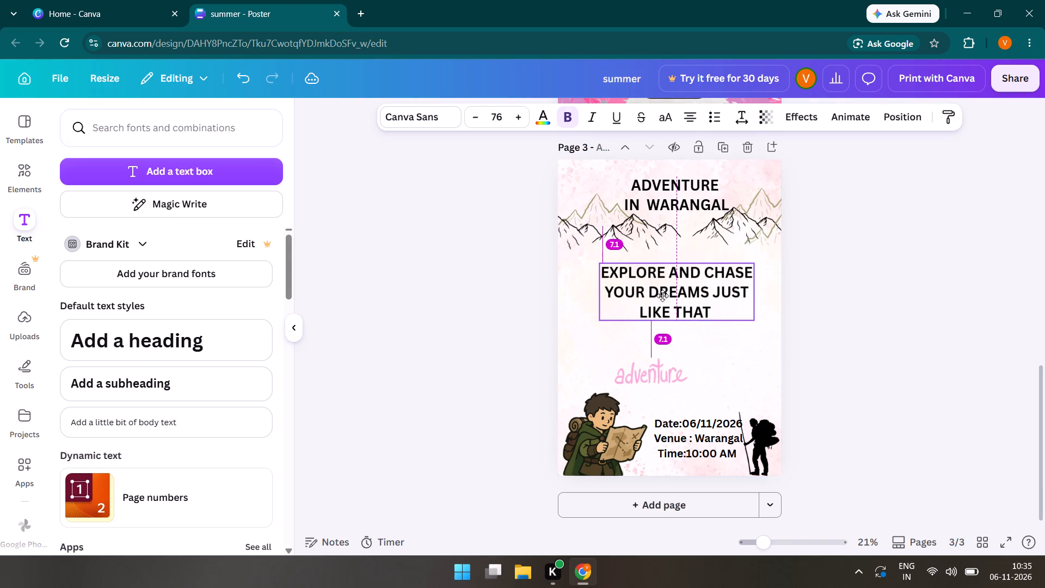
left_click_drag(662, 296, 665, 297)
left_click(889, 363)
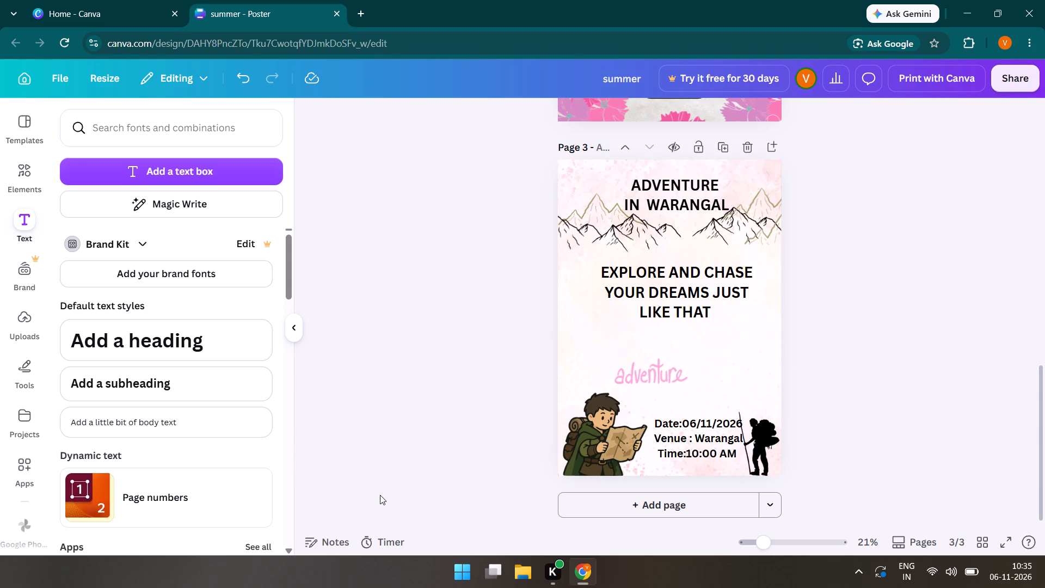
Add a second subheading reading "EXPLORE,TRAVEL ,JUST TO FIND YOURSELF" to the poster page.
left_click(115, 381)
key("BackSpace")
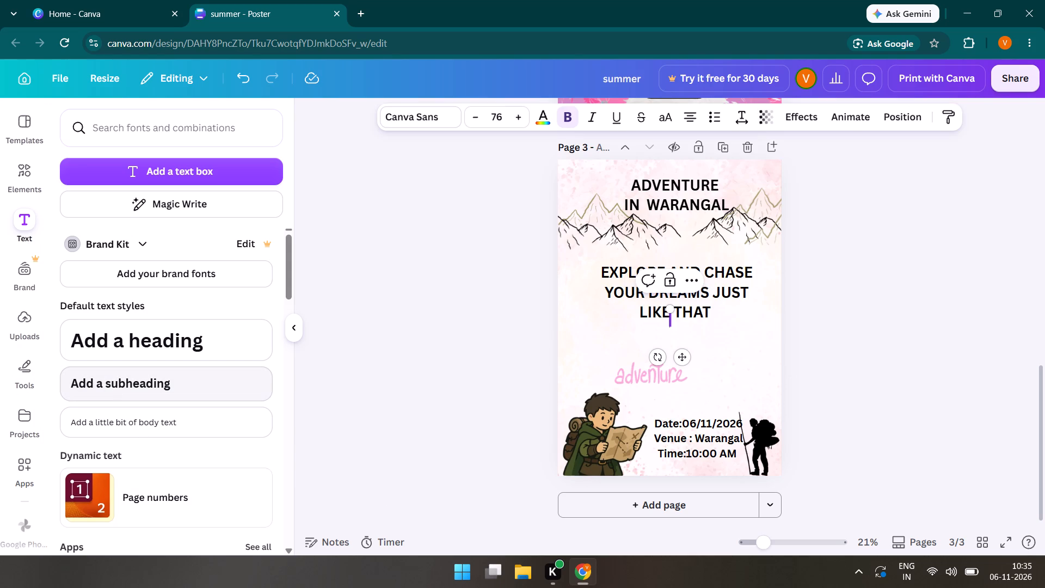
type("EXPLORE")
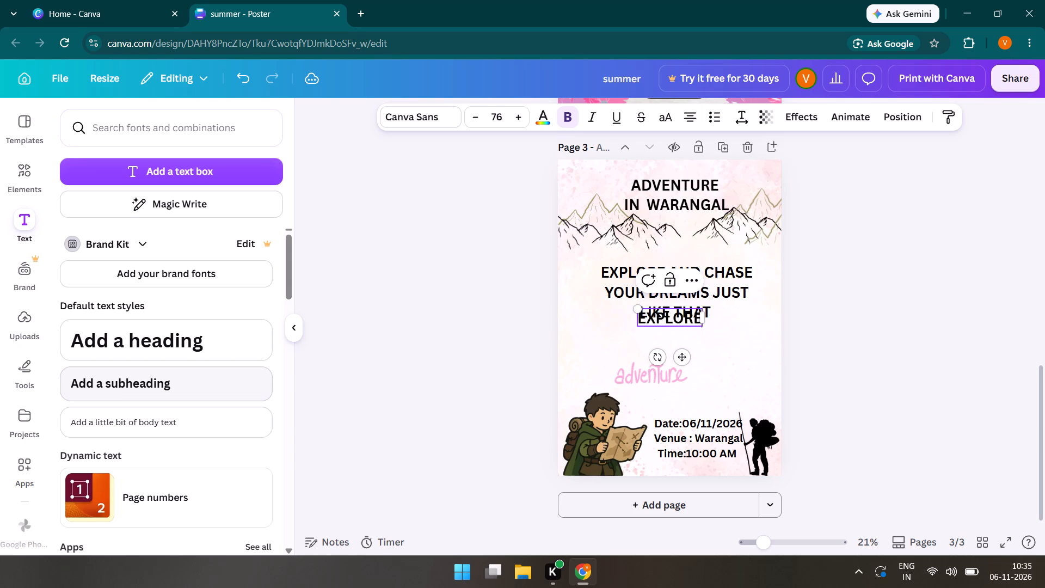
key("space")
key("BackSpace")
key("comma")
type("TRAVEL")
key("space")
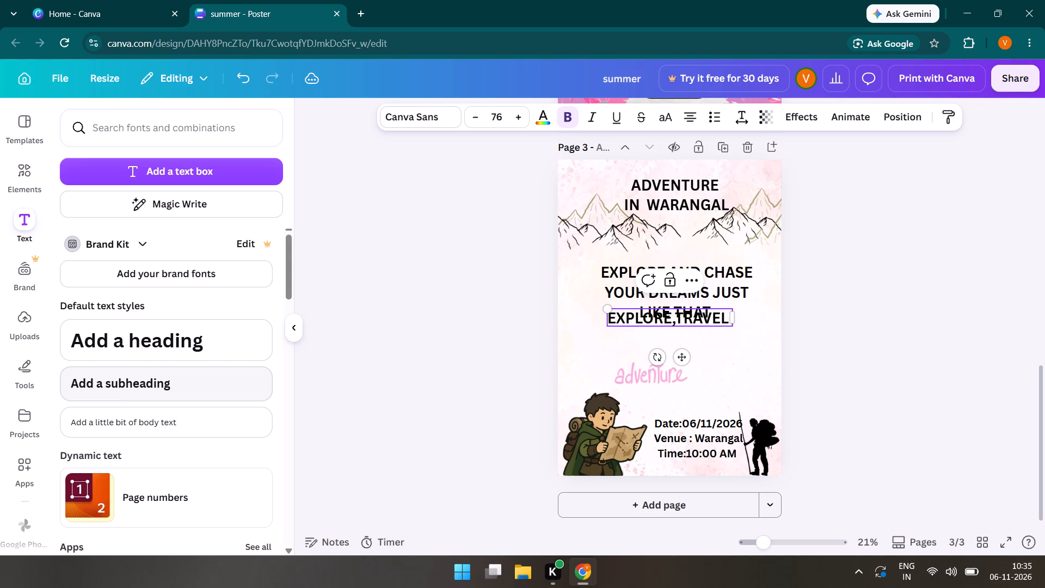
type(",JUST TO FIND")
key("space")
type("YOURSELF")
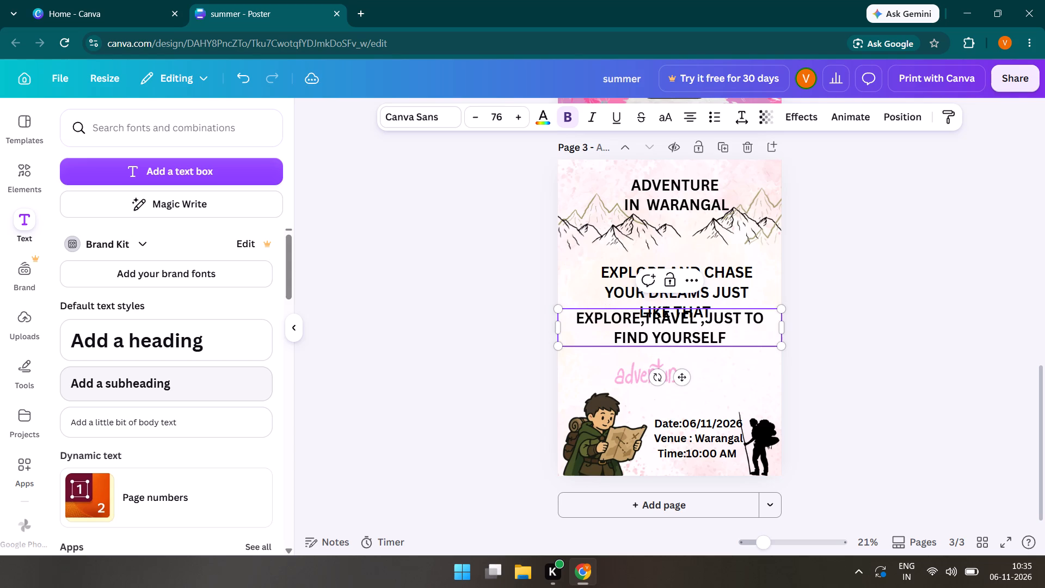
Narrow the "EXPLORE,TRAVEL" tagline so it wraps onto three lines, and place it at the poster's right edge below the dreams tagline.
left_click(814, 409)
left_click(745, 322)
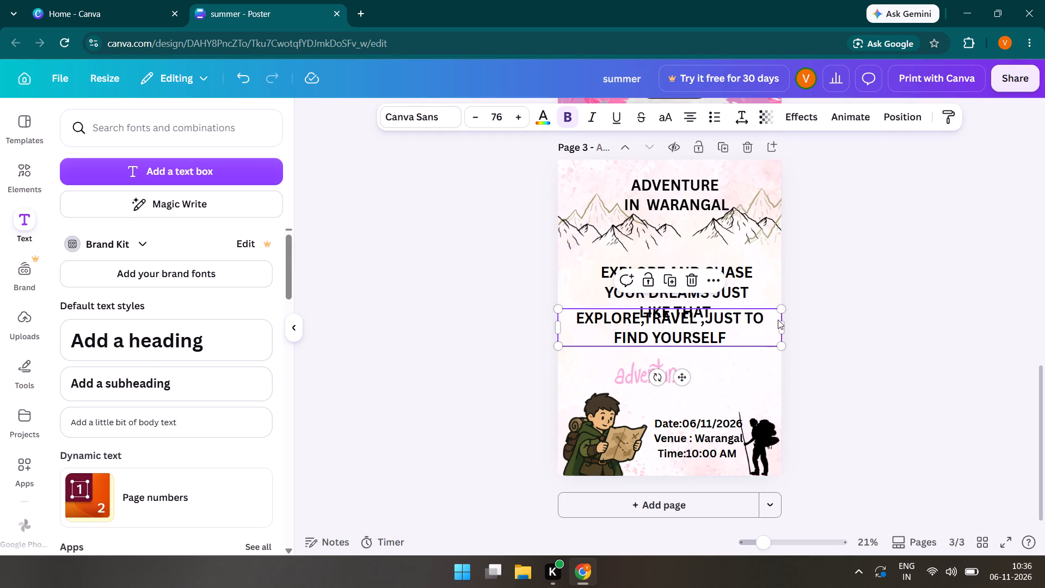
left_click_drag(782, 328, 693, 339)
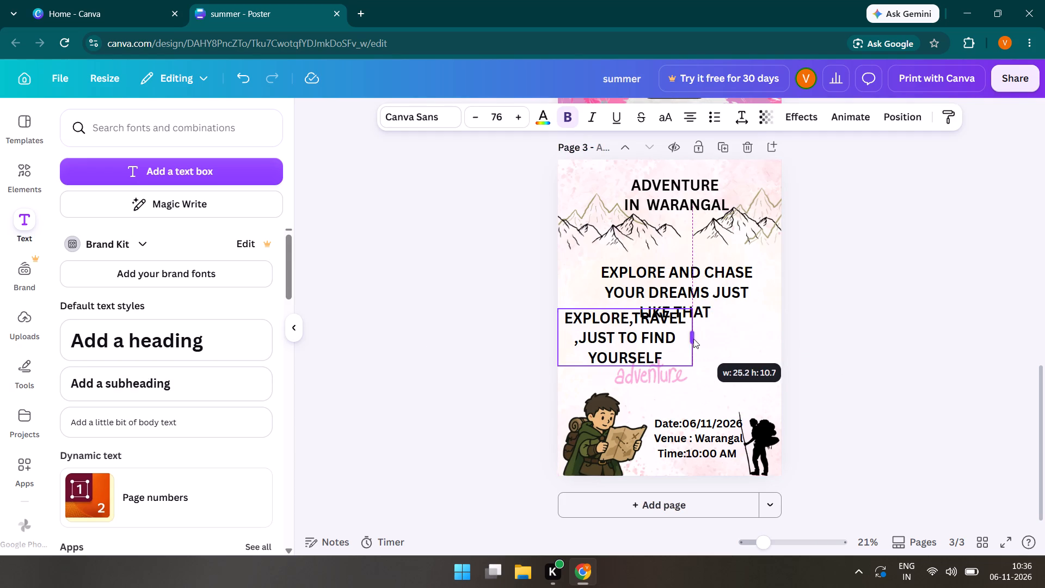
left_click_drag(693, 339, 690, 338)
left_click_drag(690, 338, 716, 335)
left_click(878, 339)
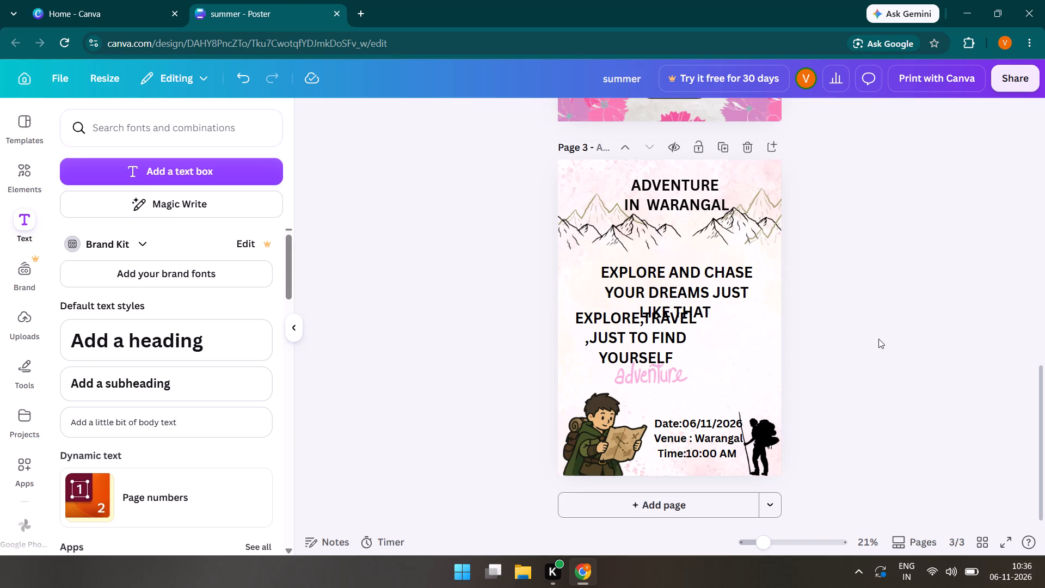
left_click_drag(644, 341, 727, 356)
Delete the comma before "JUST" in the "EXPLORE,TRAVEL" tagline.
triple_click(676, 360)
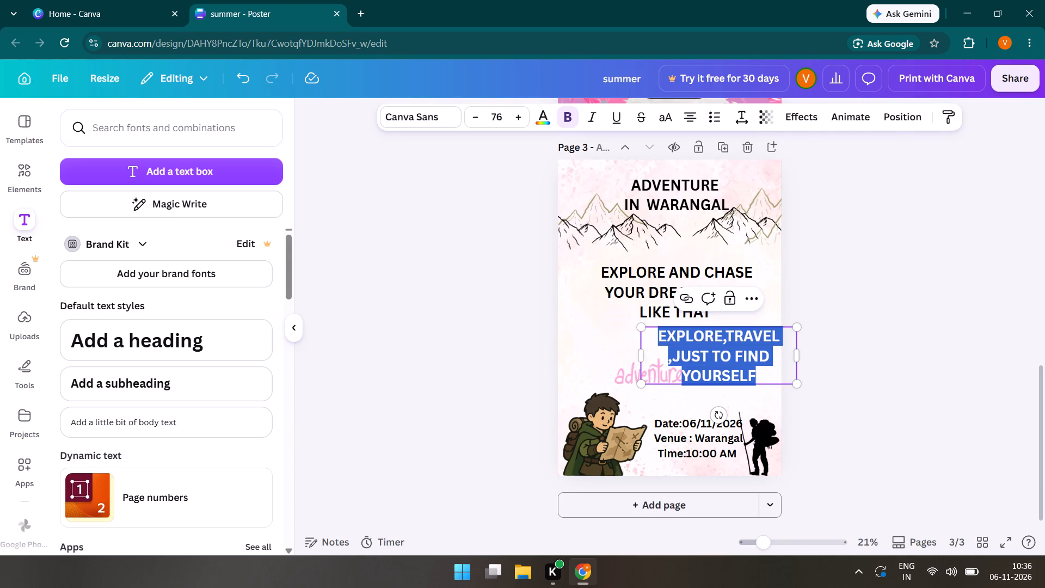
left_click(676, 360)
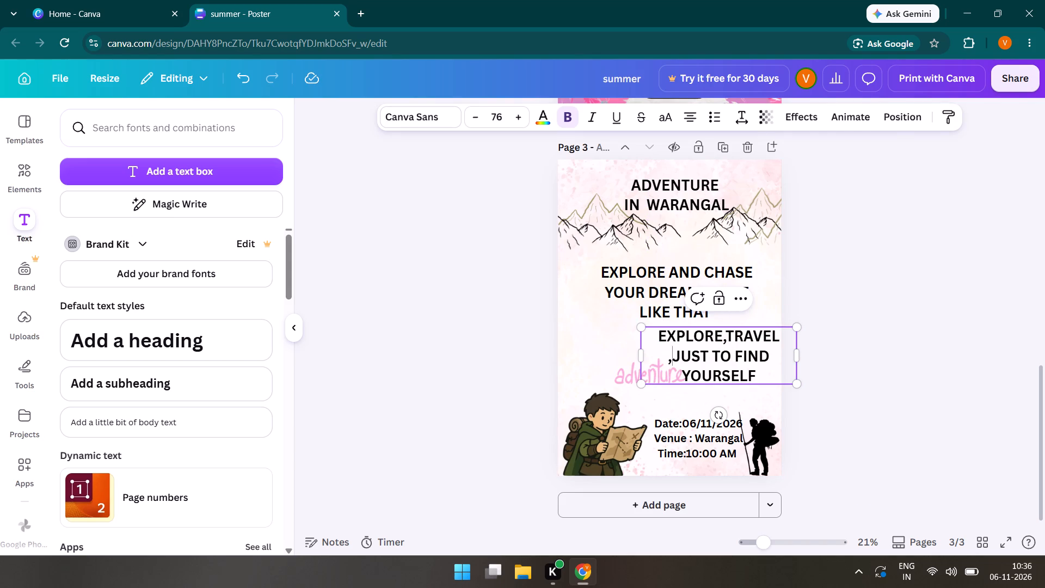
key("BackSpace")
left_click(929, 351)
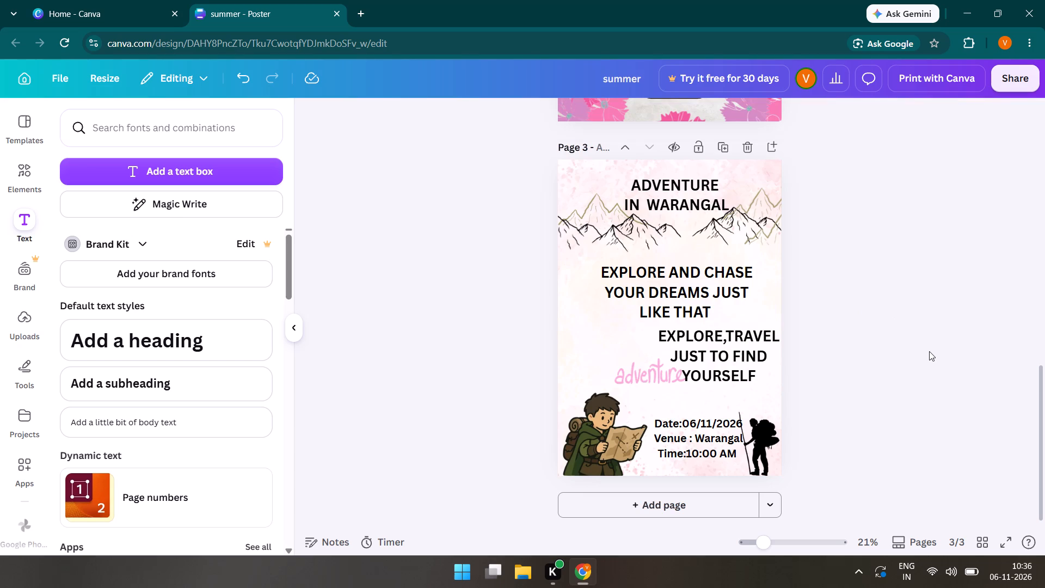
Move the pink "adventure" lettering up and to the poster's left side, beside the "EXPLORE,TRAVEL" tagline.
left_click_drag(618, 379, 580, 364)
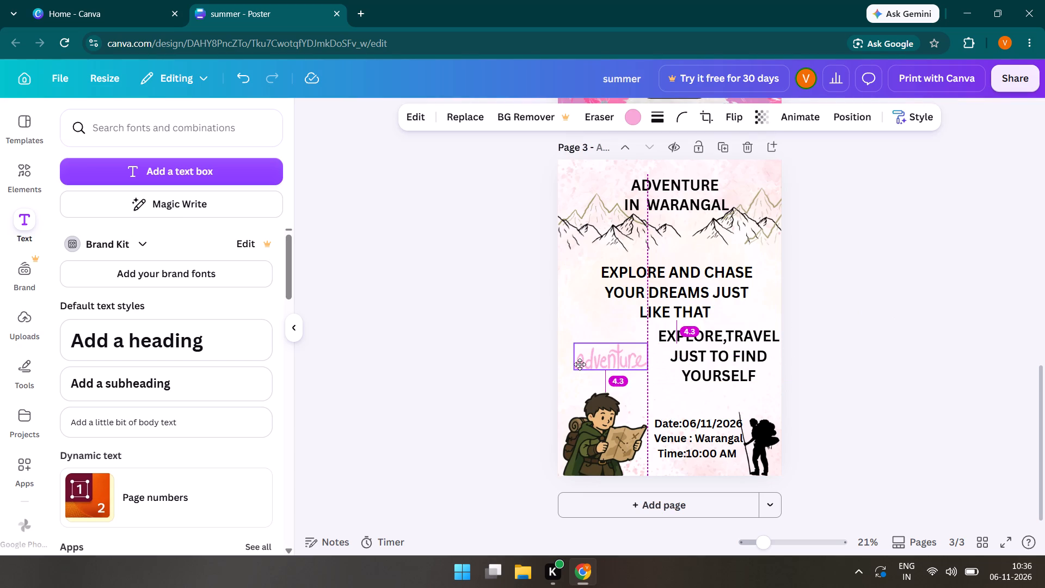
left_click_drag(580, 364, 572, 359)
left_click(897, 402)
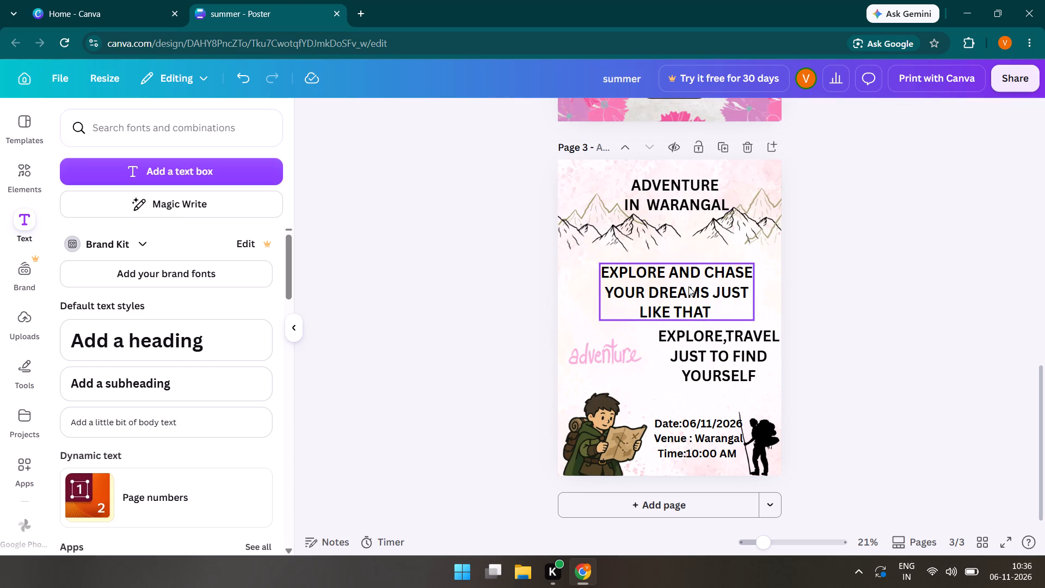
Shift the "EXPLORE AND CHASE YOUR DREAMS" tagline toward the poster's left side and slightly up, above the "adventure" lettering.
left_click_drag(689, 286, 663, 287)
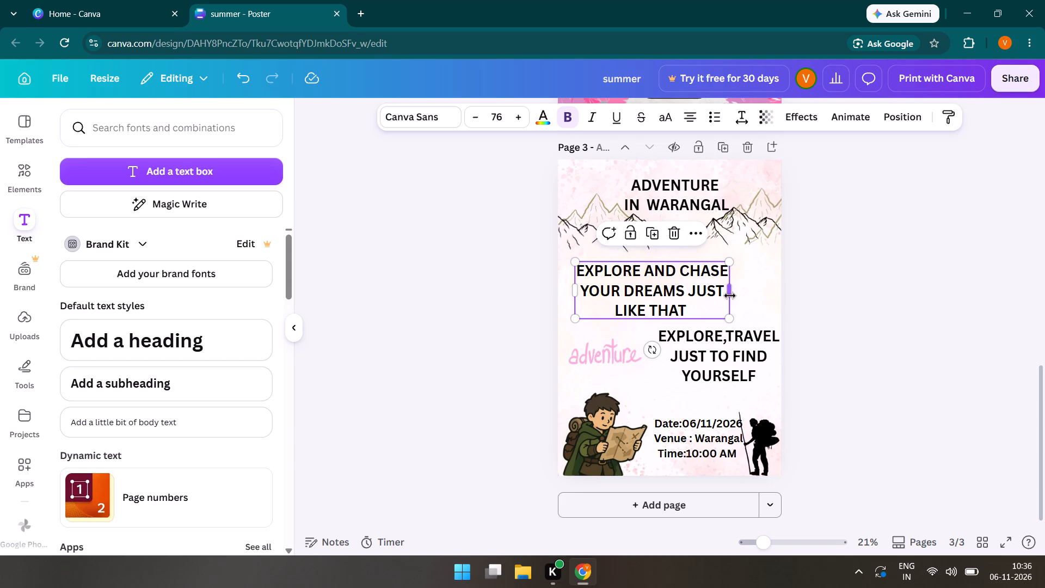
left_click(649, 316)
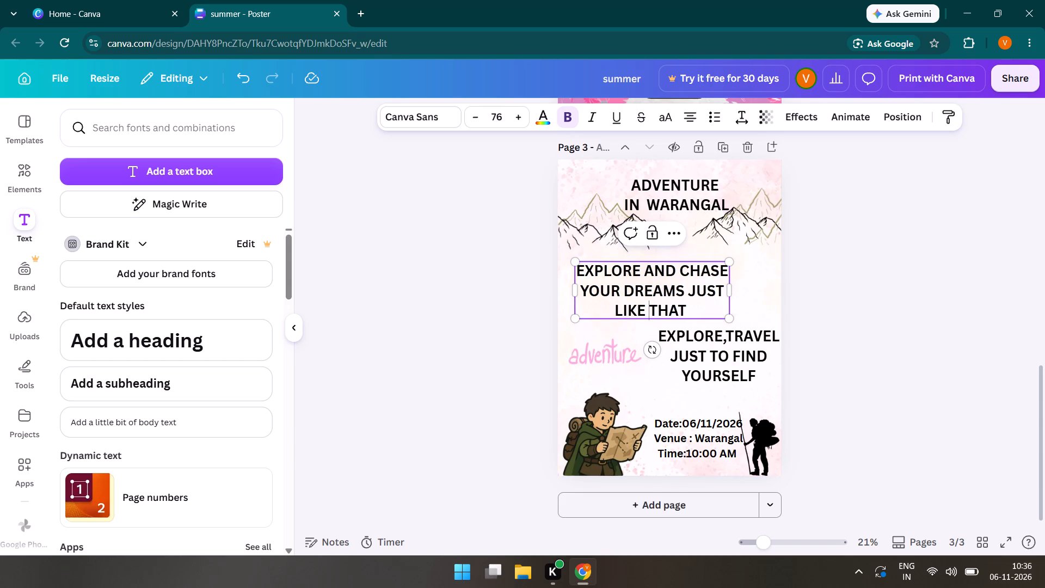
left_click(647, 319)
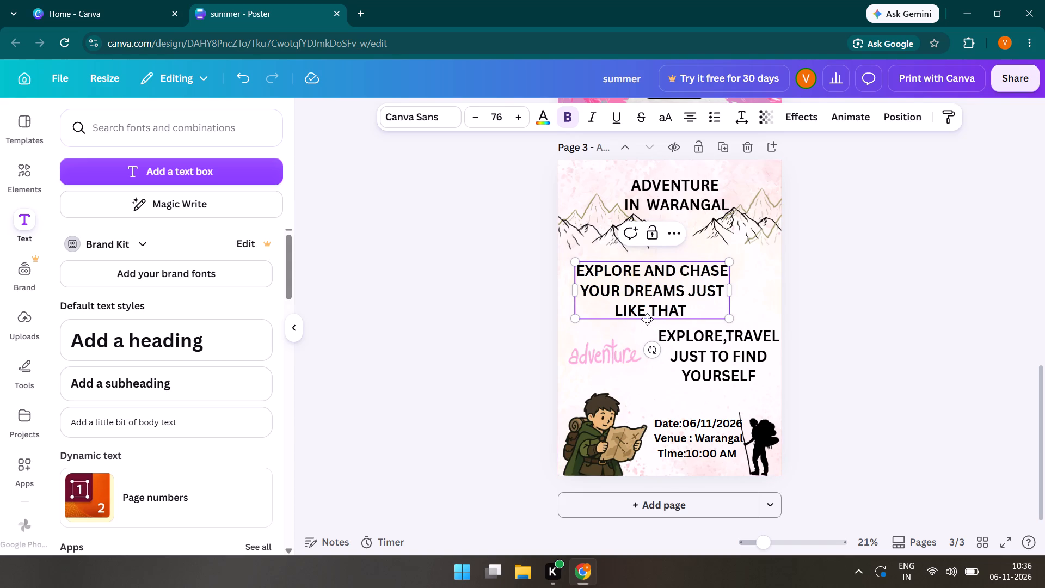
left_click(646, 316)
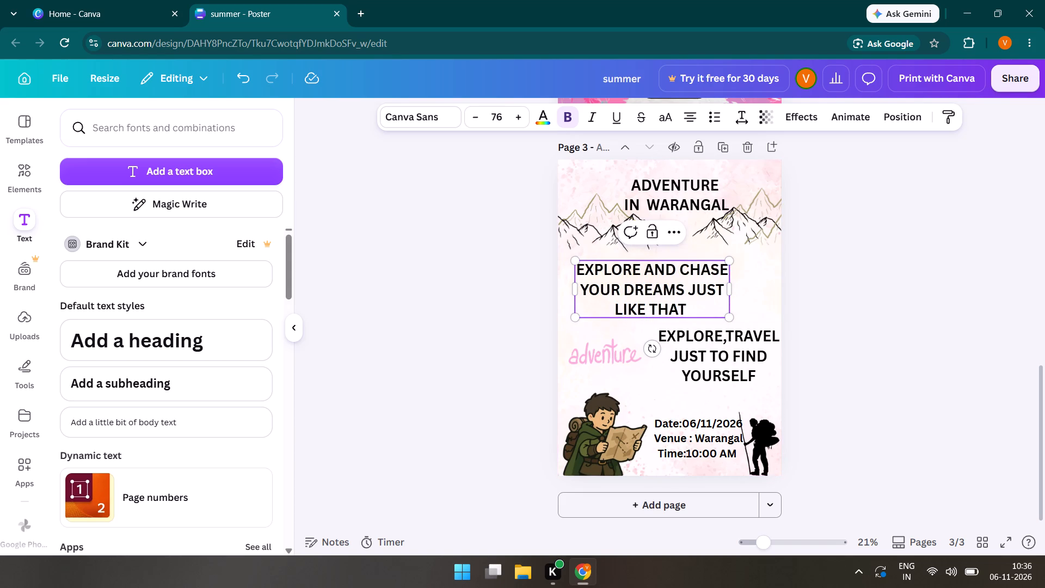
Nudge the "EXPLORE,TRAVEL" tagline slightly down to widen the gap below the dreams tagline.
left_click(701, 371)
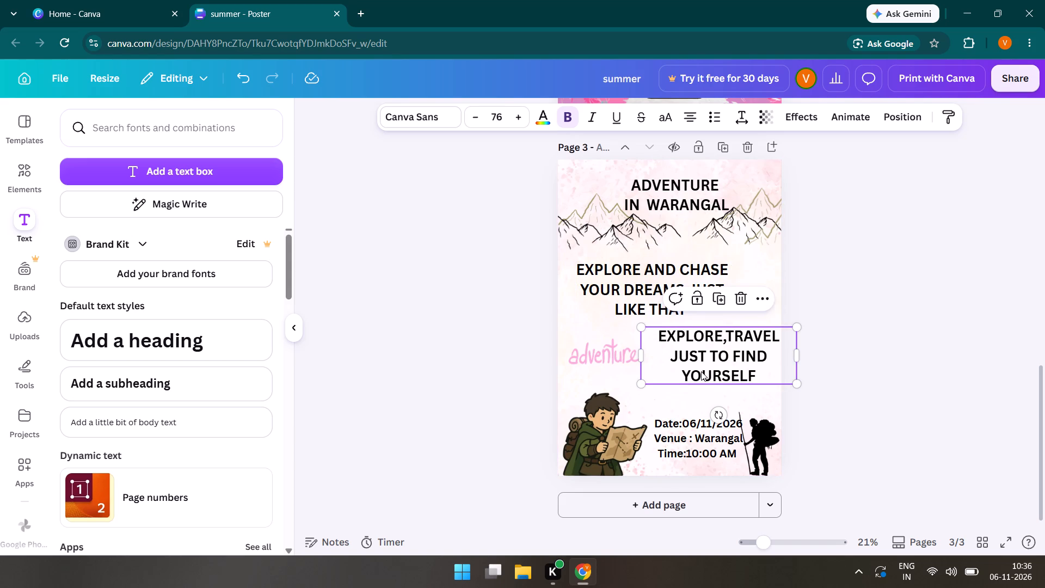
left_click(701, 371)
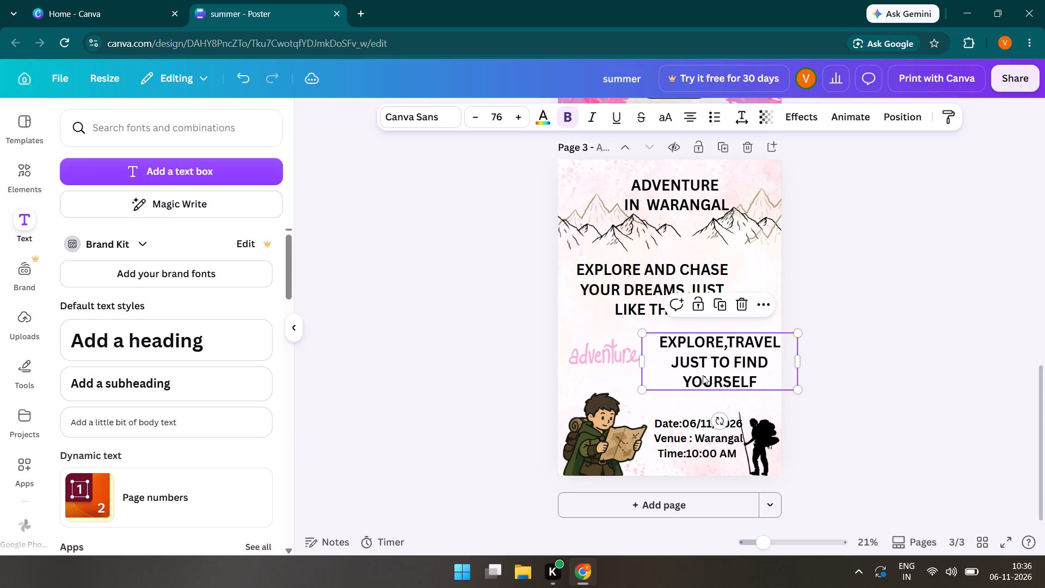
left_click(872, 367)
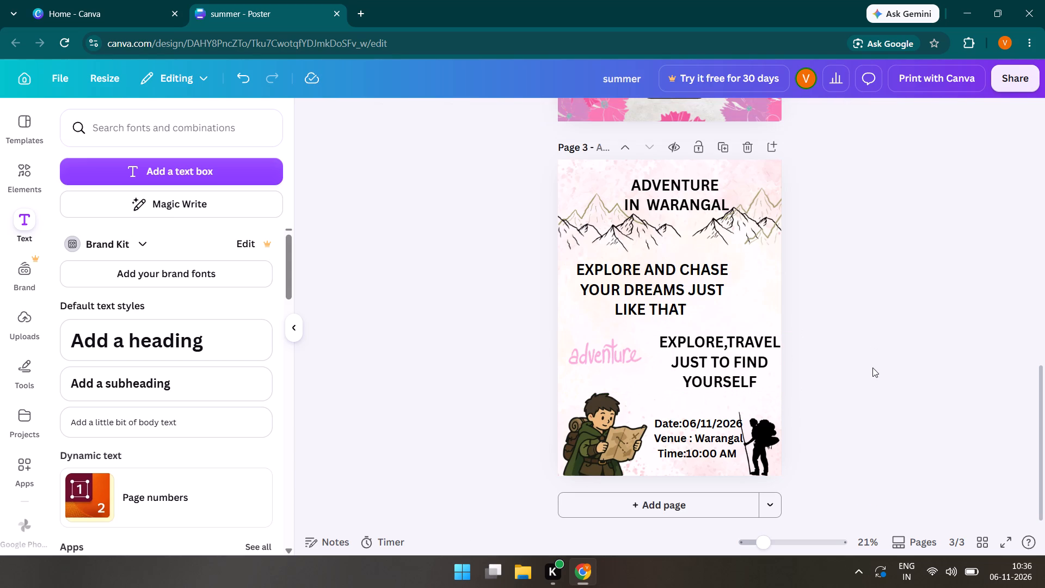
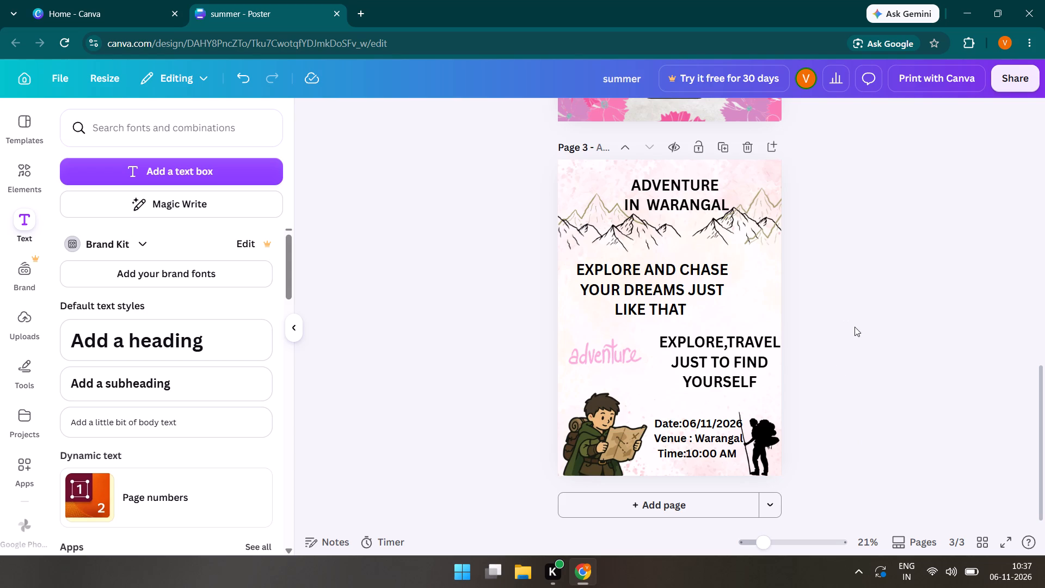
Add a new page 4 after the adventure poster page.
left_click(639, 509)
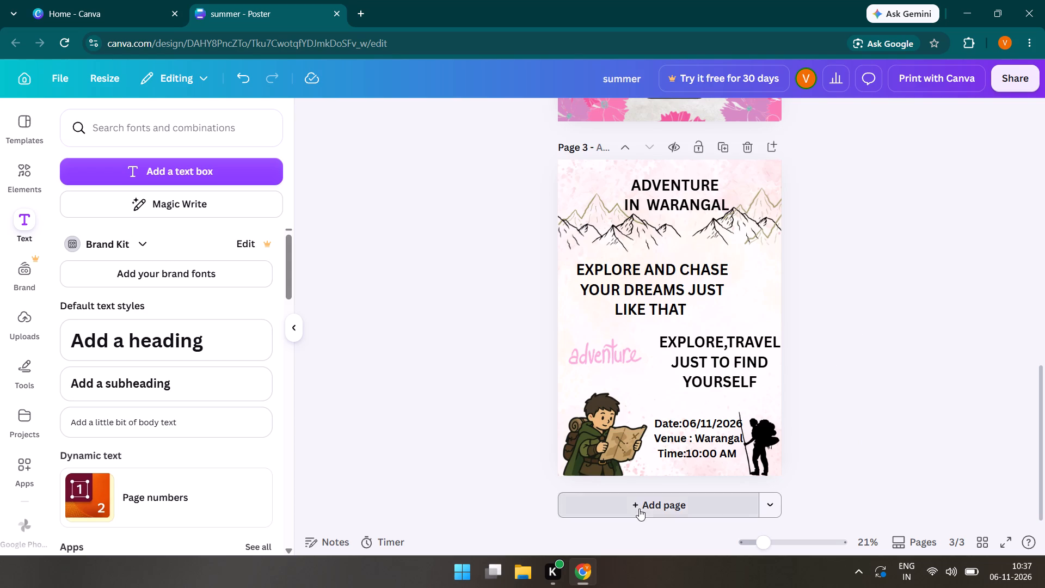
Search the elements for "white background" and insert the plain white torn-edge paper graphic on page 4.
left_click(24, 175)
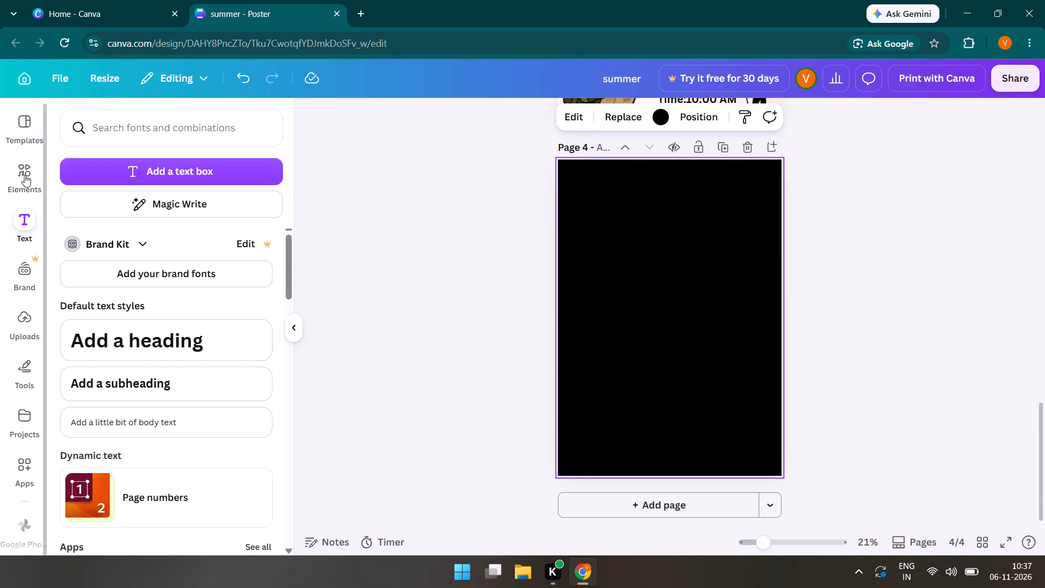
triple_click(146, 131)
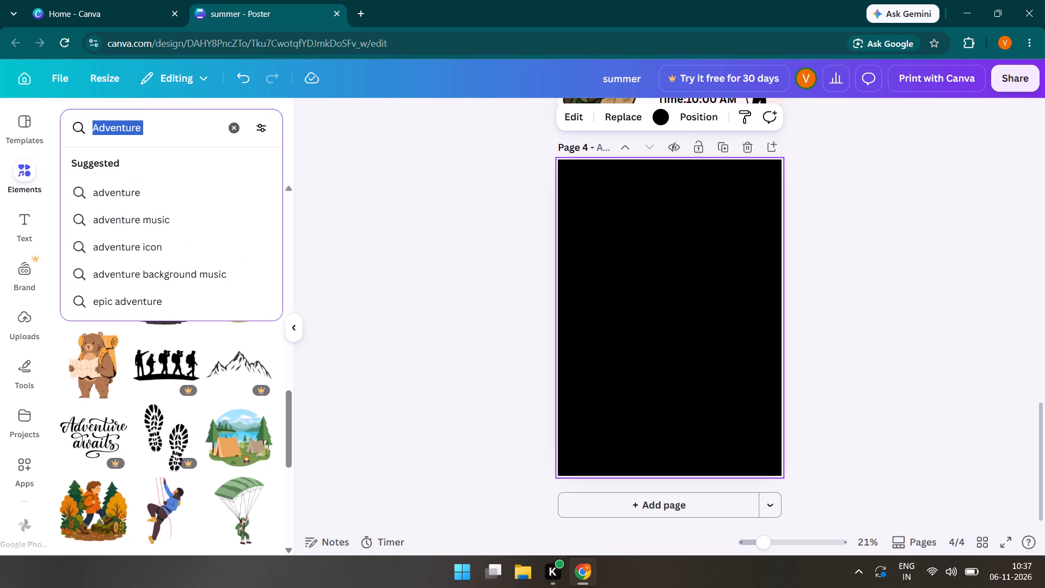
key("BackSpace")
type("WHITE")
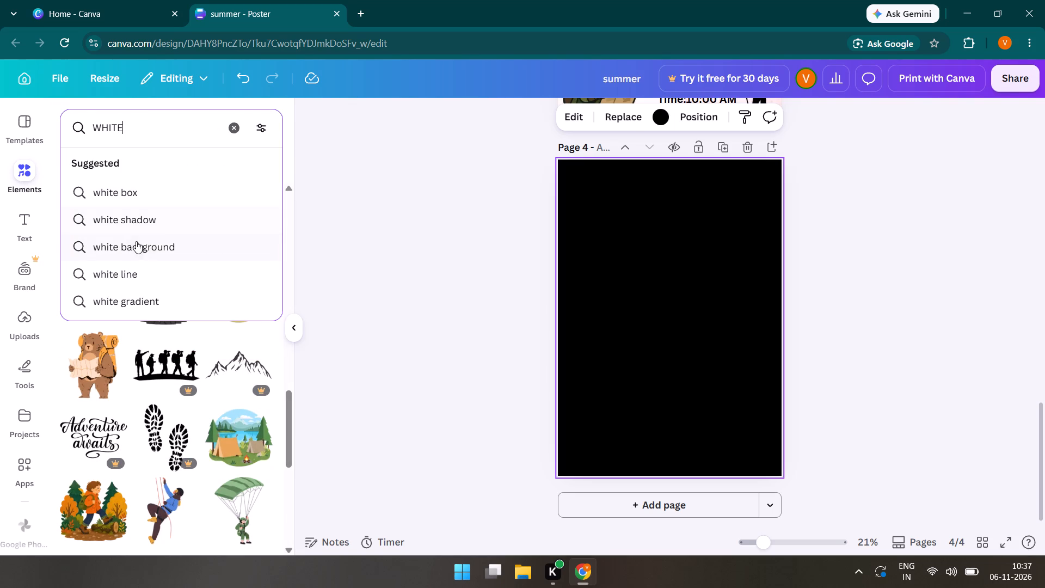
left_click(136, 242)
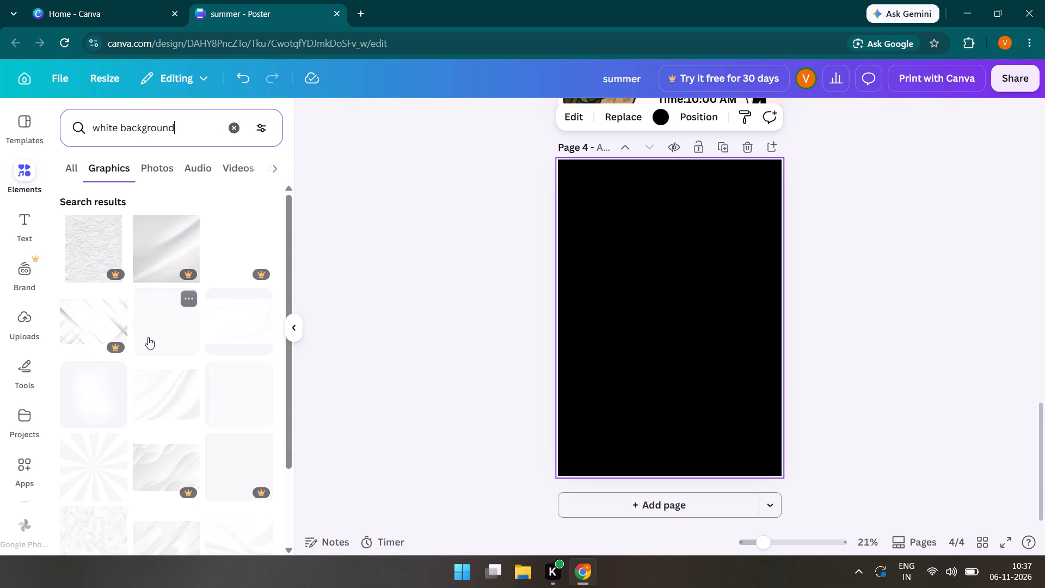
left_click(162, 329)
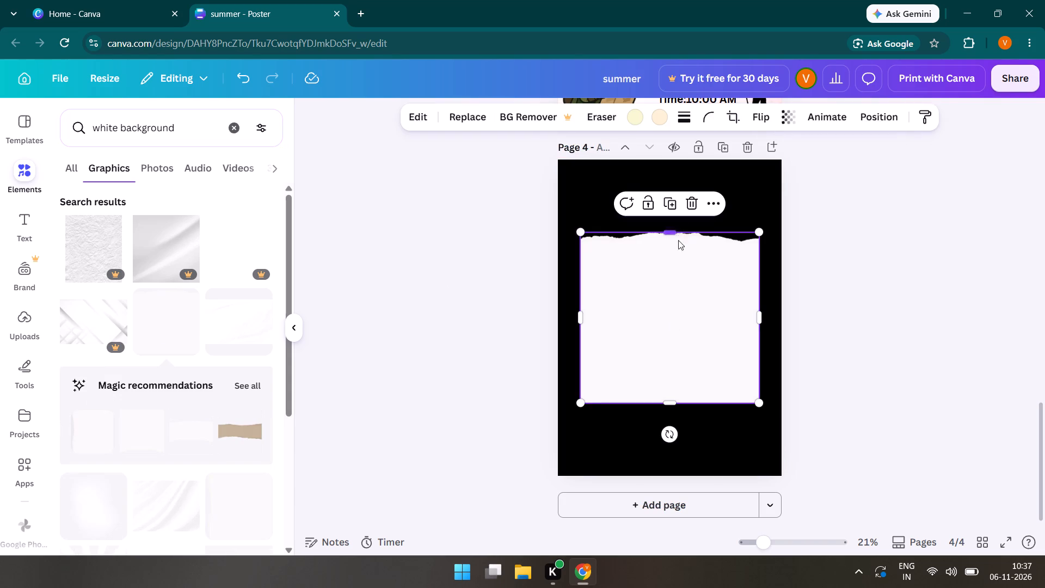
Stretch the white paper graphic past the page edges so it covers the whole black background of page 4.
left_click_drag(672, 233, 652, 151)
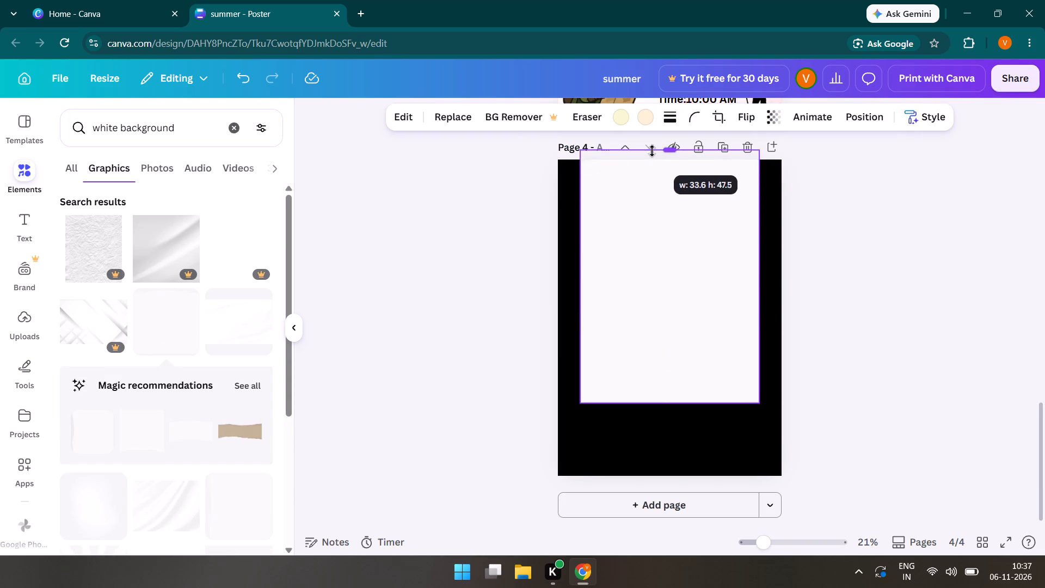
left_click_drag(576, 281, 534, 271)
left_click_drag(760, 274, 797, 277)
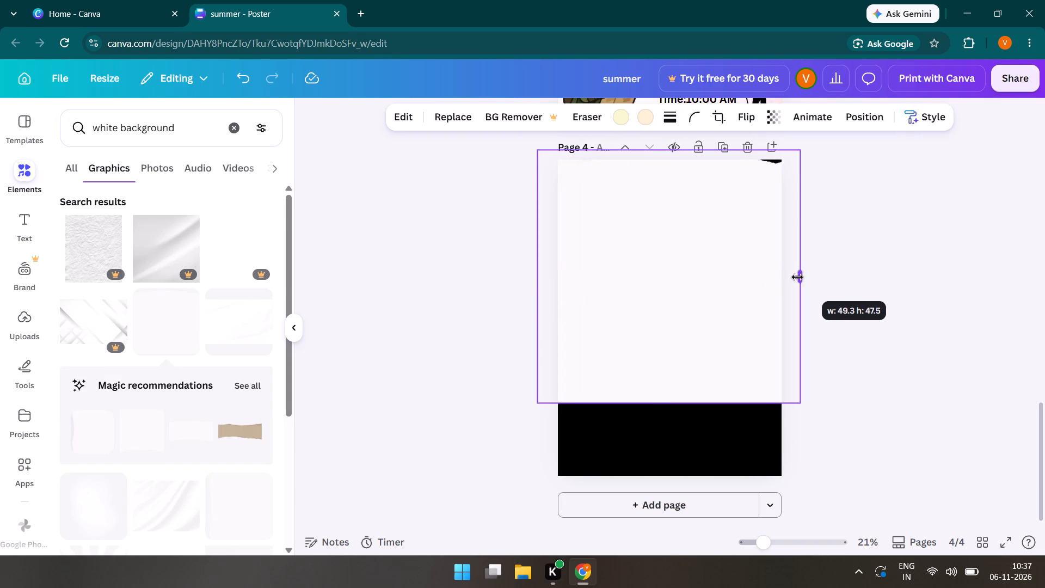
left_click_drag(797, 277, 900, 296)
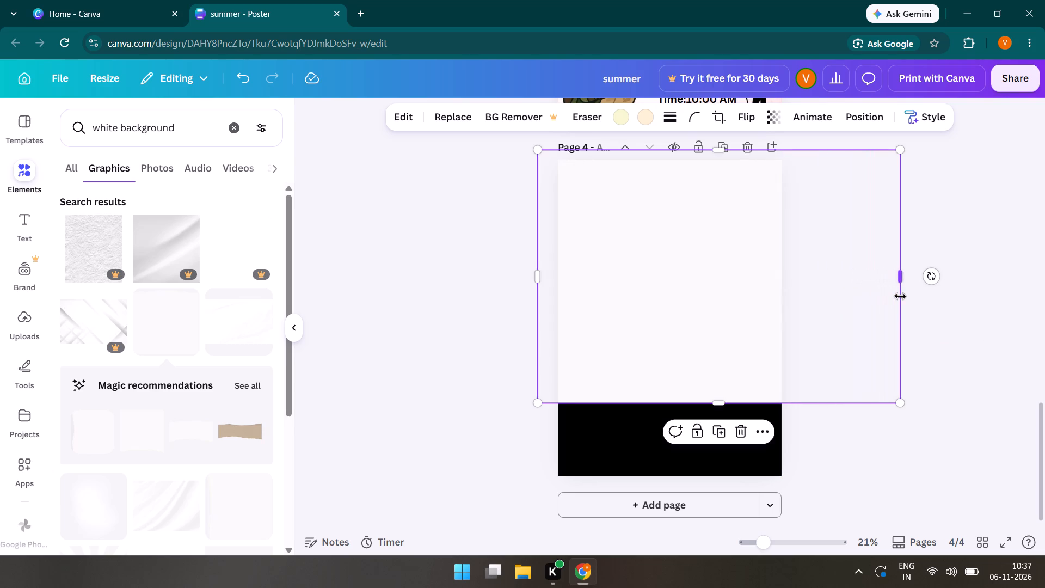
left_click_drag(716, 404, 726, 500)
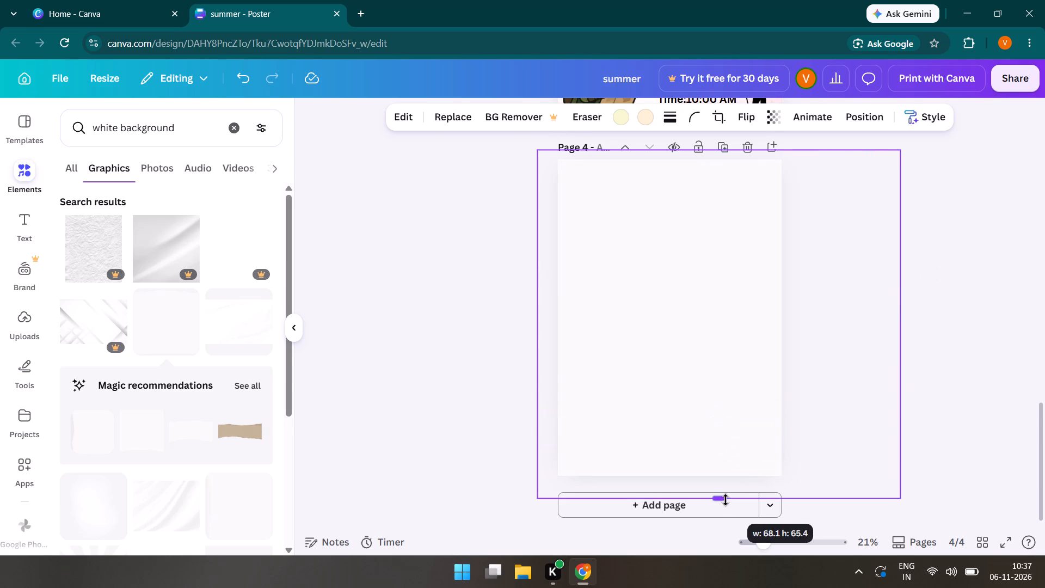
left_click_drag(726, 500, 725, 479)
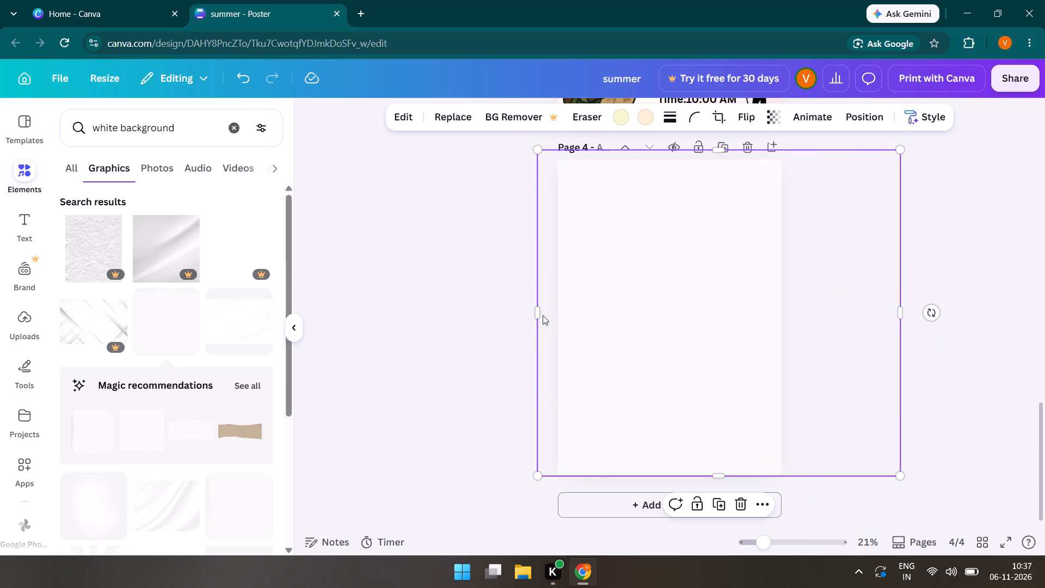
left_click_drag(535, 316, 519, 317)
left_click(455, 333)
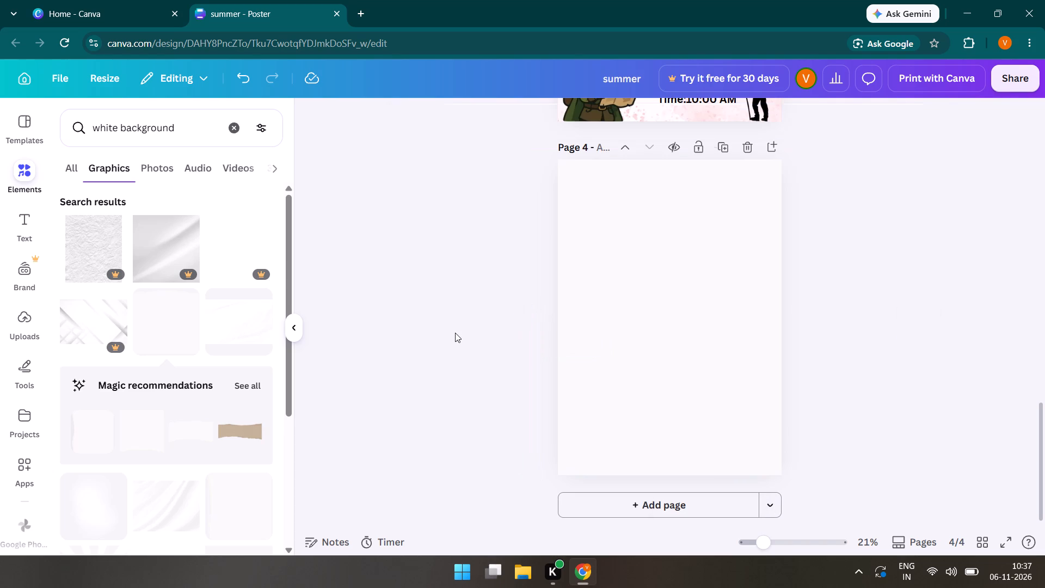
Find "Adventure" graphics, insert the black silhouette of a backpacker on mountains, and place it in page 4's bottom-left corner.
left_click(34, 220)
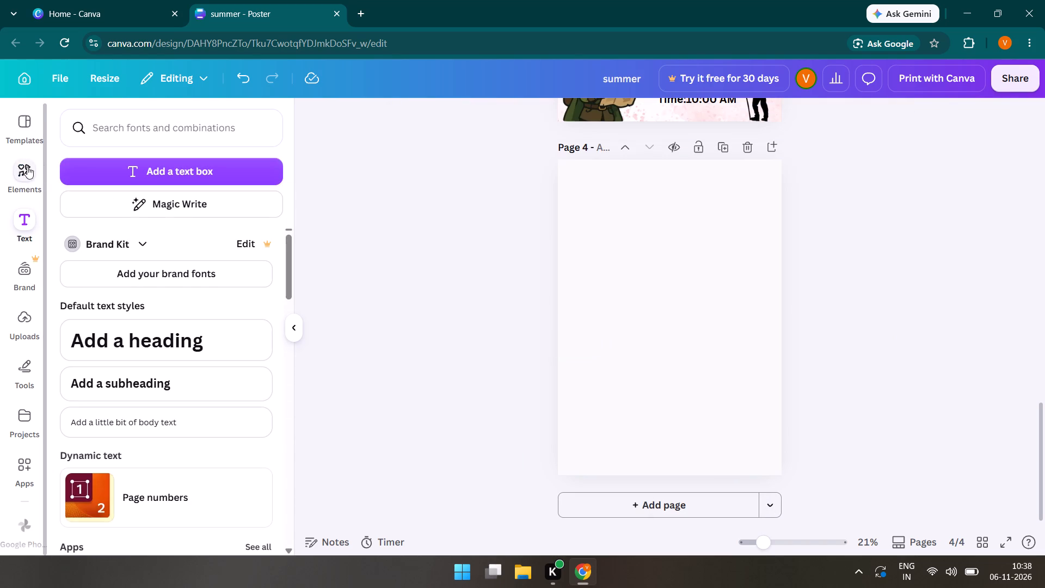
left_click(27, 169)
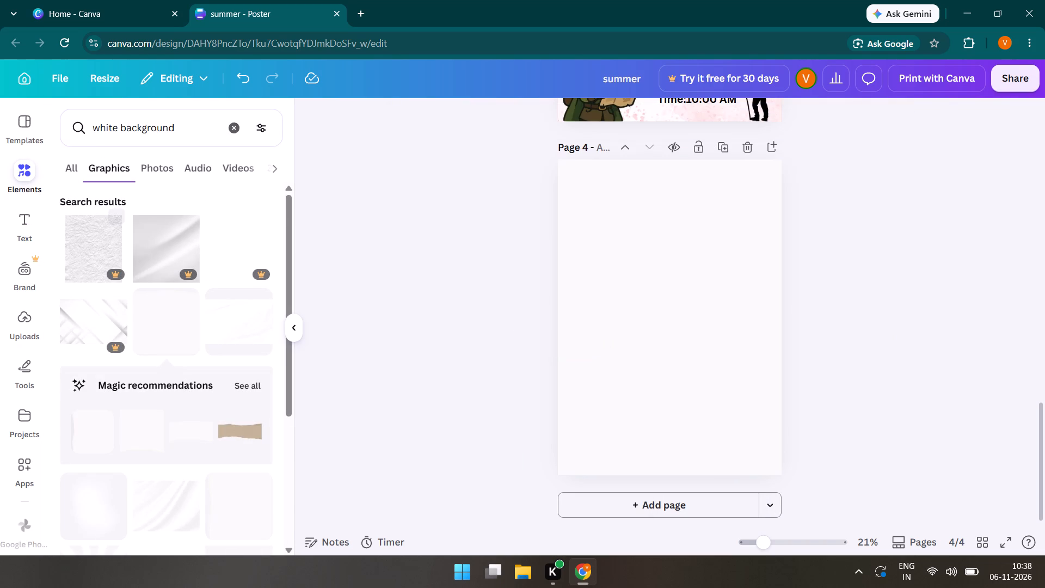
left_click(226, 125)
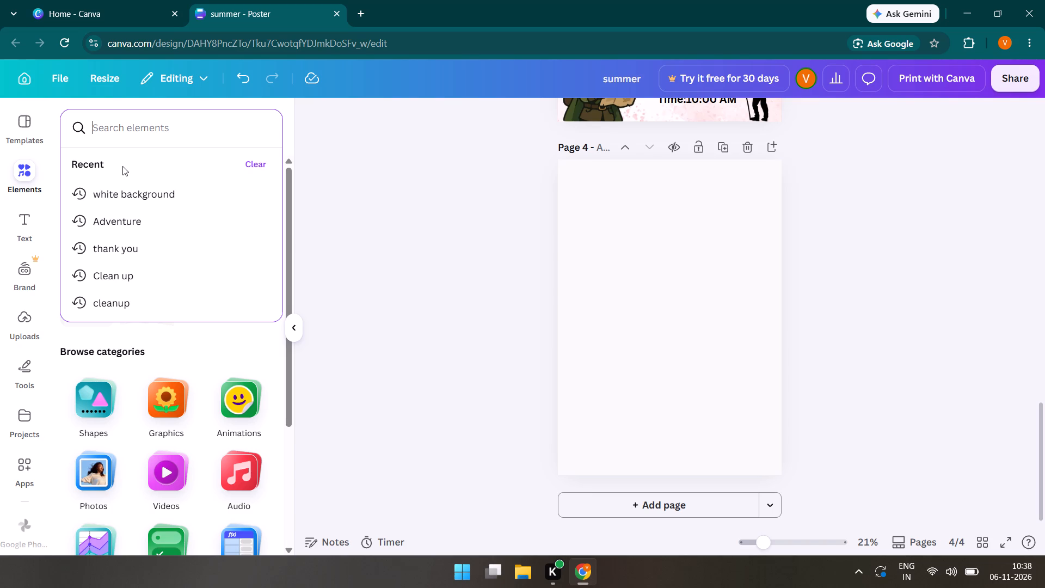
left_click_drag(122, 166, 127, 193)
left_click_drag(127, 193, 138, 210)
left_click(138, 210)
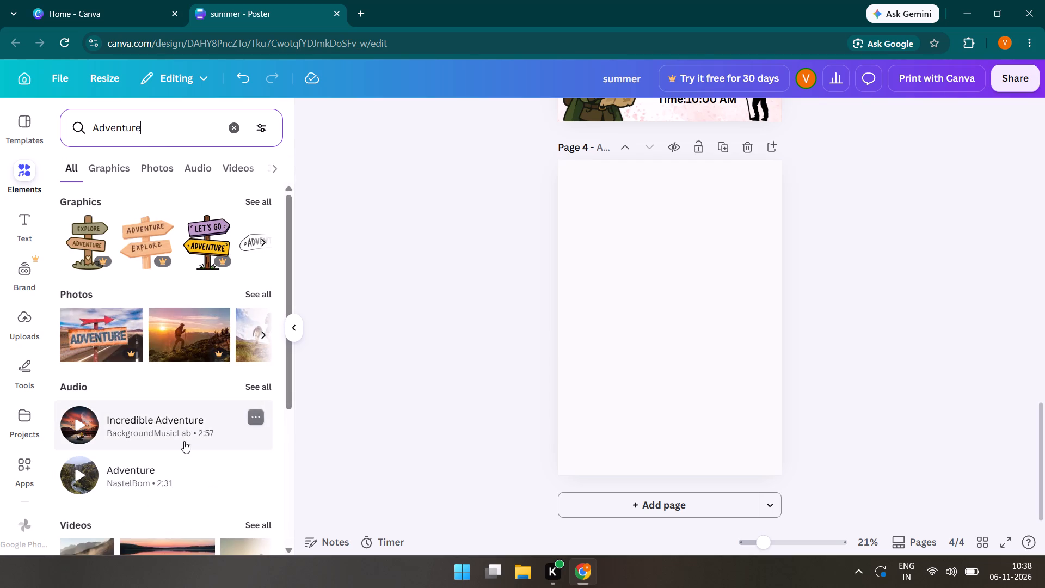
scroll(184, 441, "down", 5)
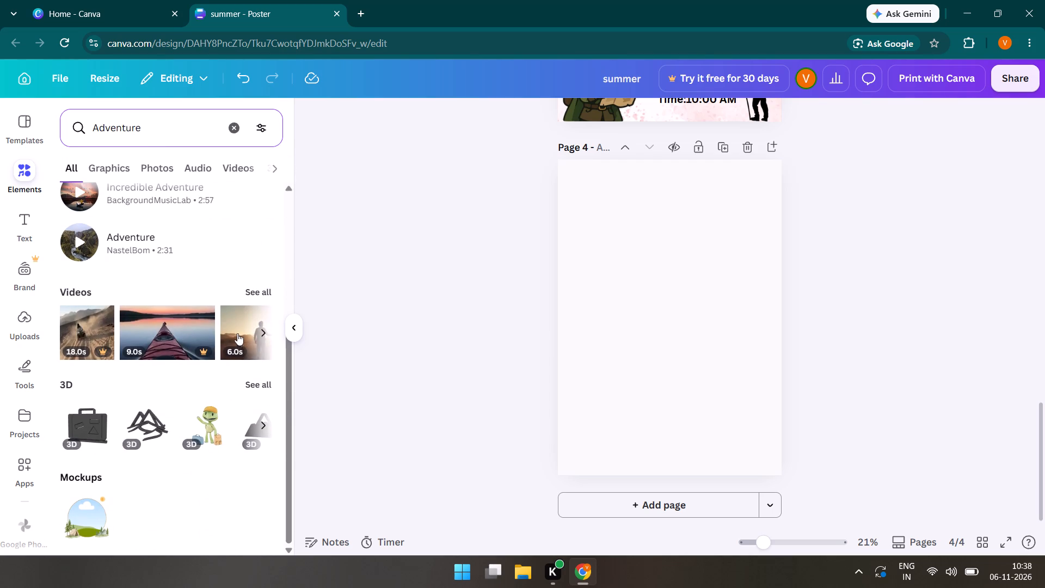
scroll(211, 301, "up", 7)
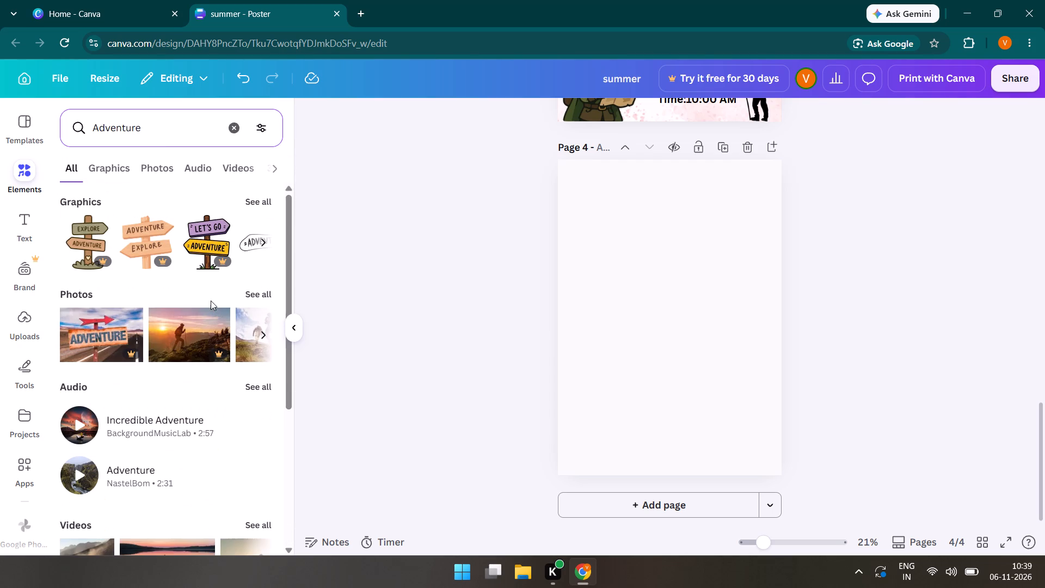
left_click(258, 197)
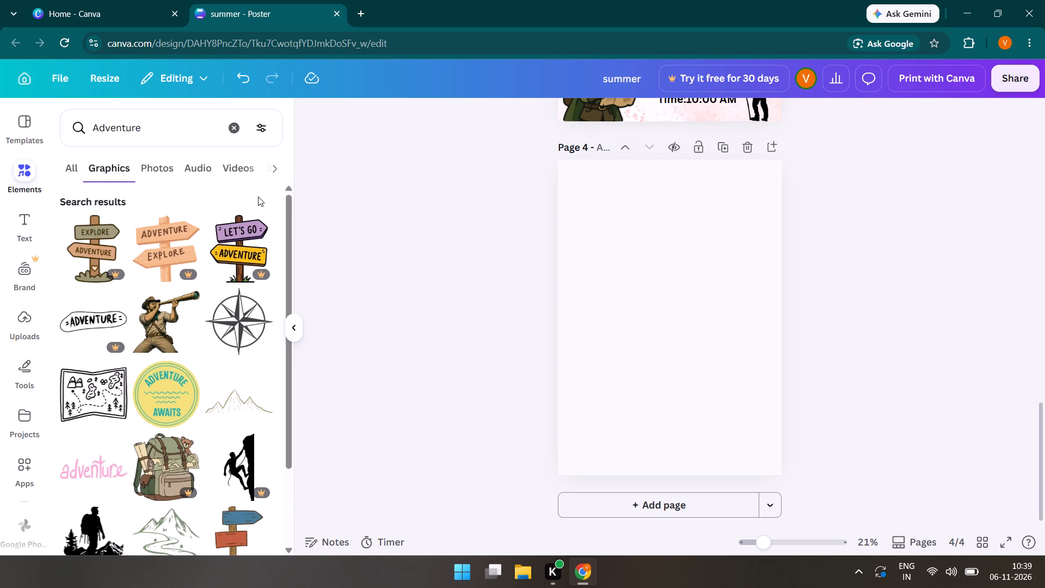
left_click(95, 524)
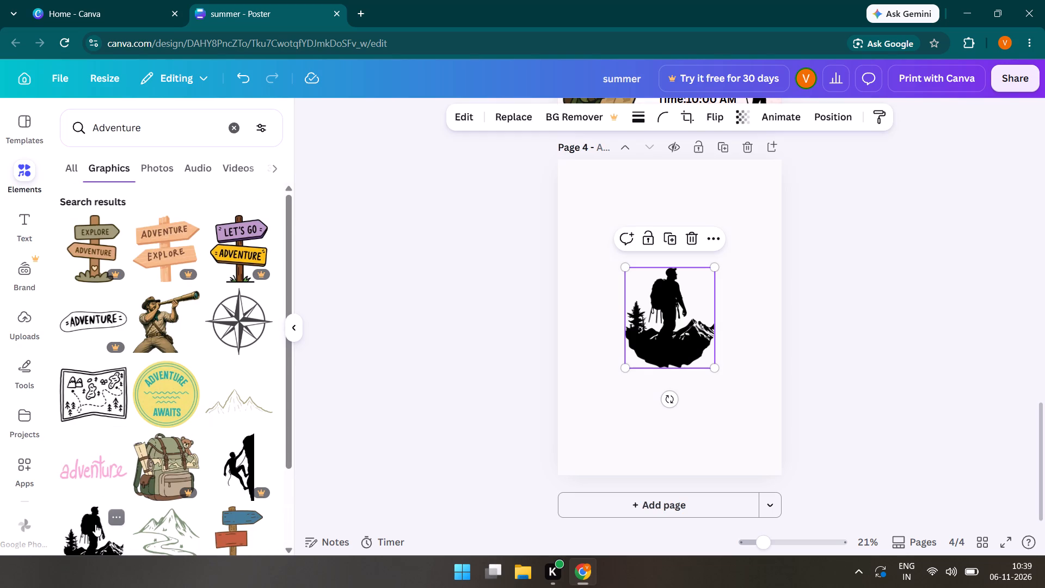
left_click_drag(671, 330, 604, 429)
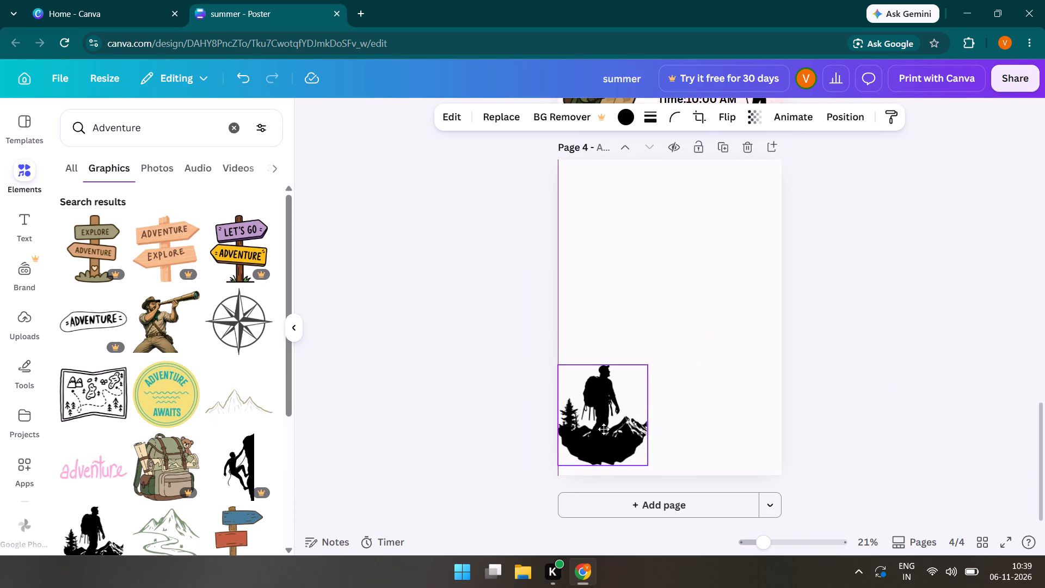
left_click_drag(604, 429, 603, 438)
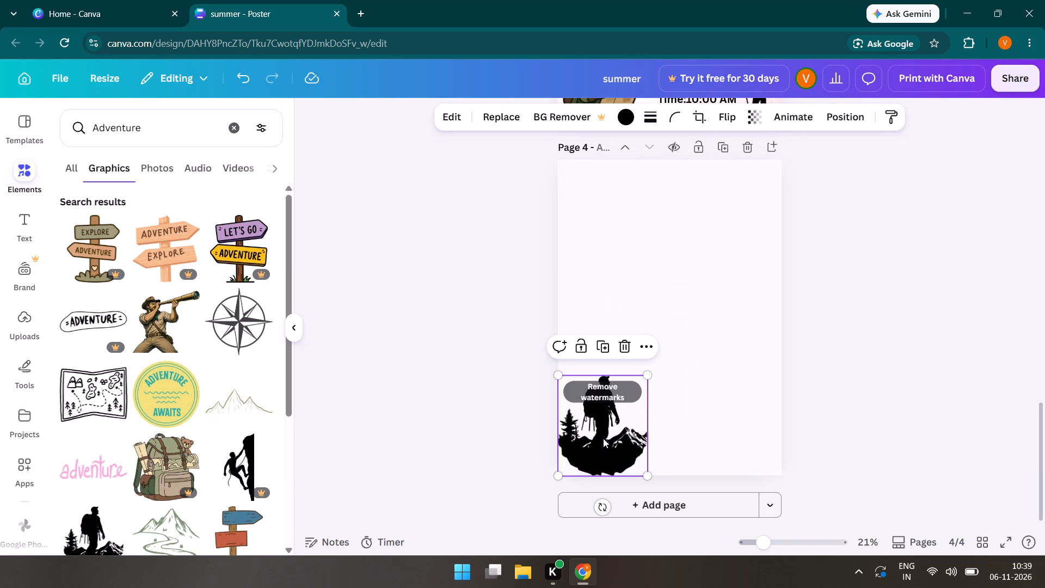
left_click(495, 415)
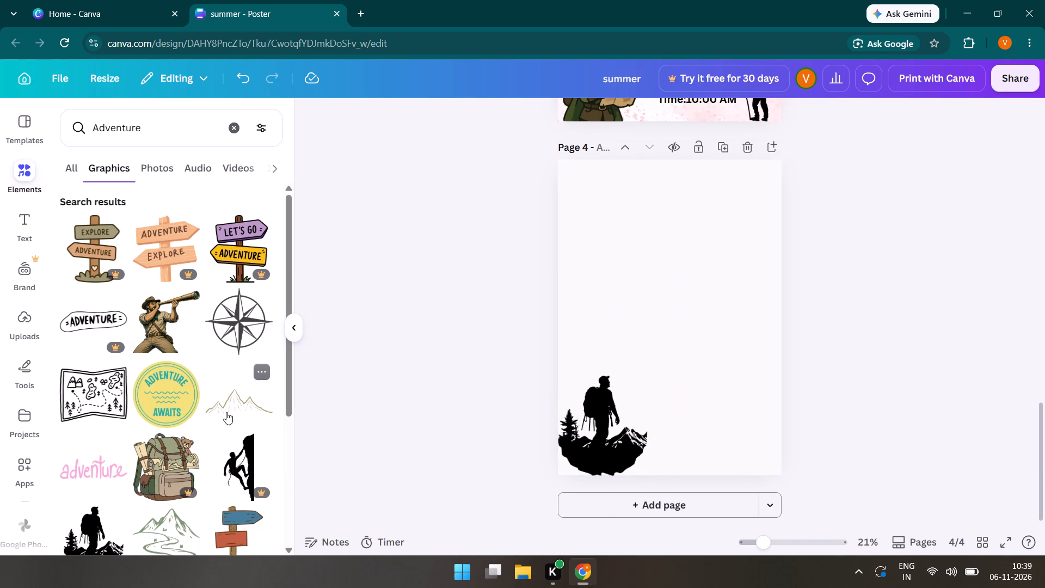
Insert the olive mountain outline graphic and place it at page 4's bottom edge, beside the backpacker silhouette.
left_click(228, 412)
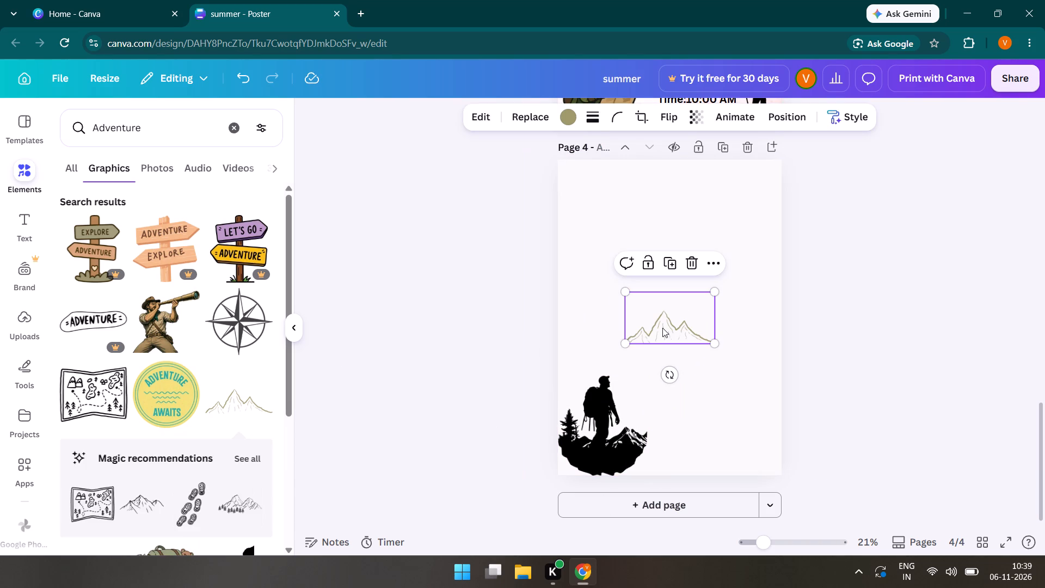
left_click_drag(662, 328, 668, 462)
left_click(492, 411)
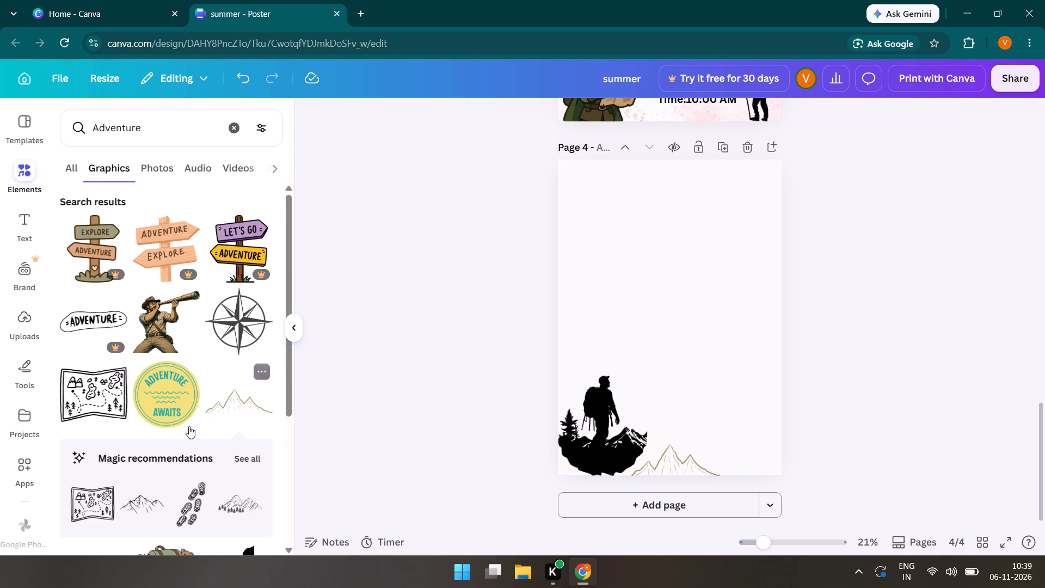
Insert a second olive mountain outline, enlarge it, and place it in page 4's bottom-right corner, overlapping the first.
left_click(231, 411)
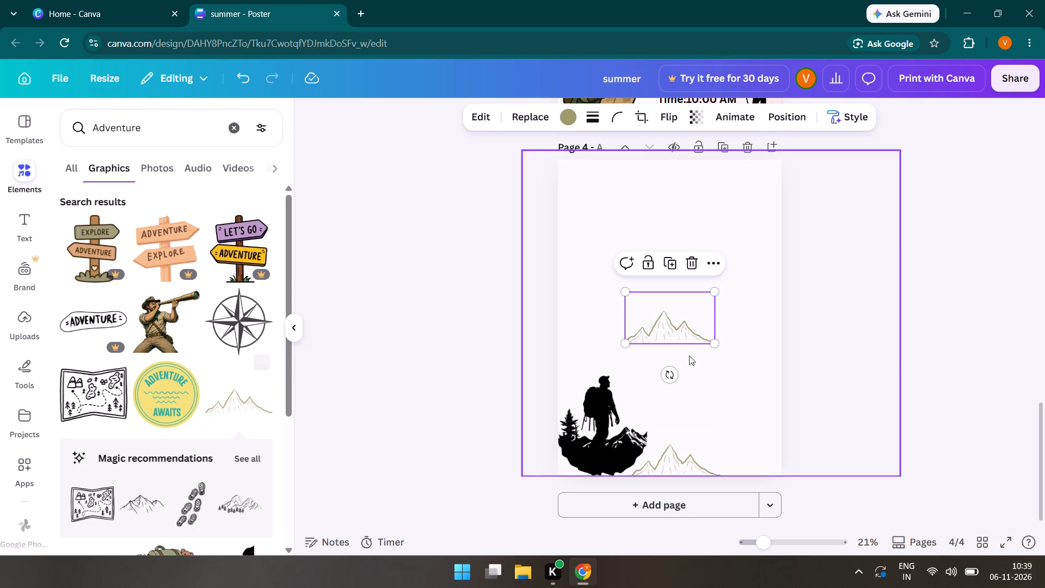
left_click_drag(625, 292, 562, 260)
left_click_drag(640, 315, 751, 456)
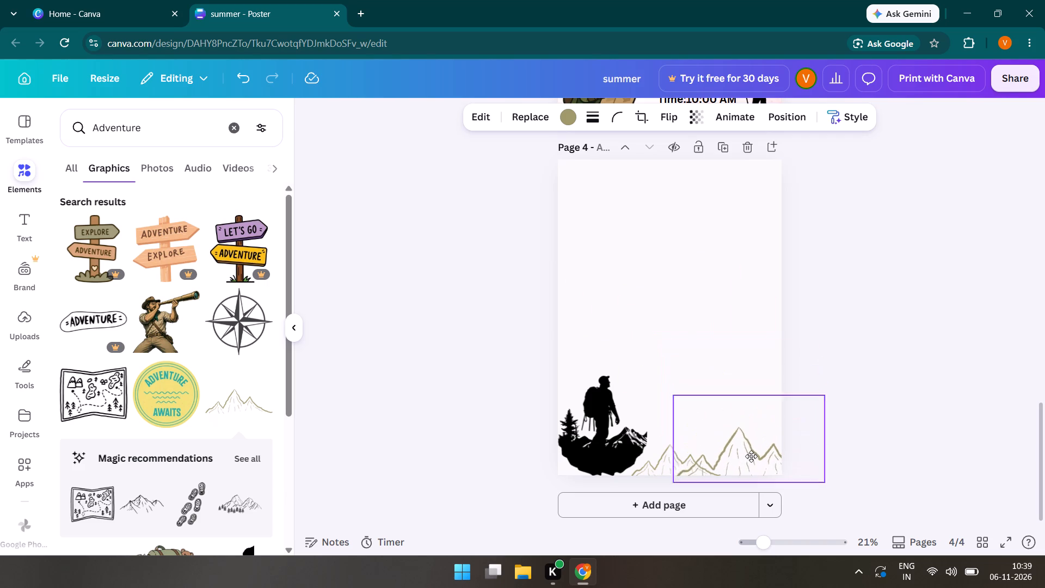
left_click_drag(751, 456, 749, 455)
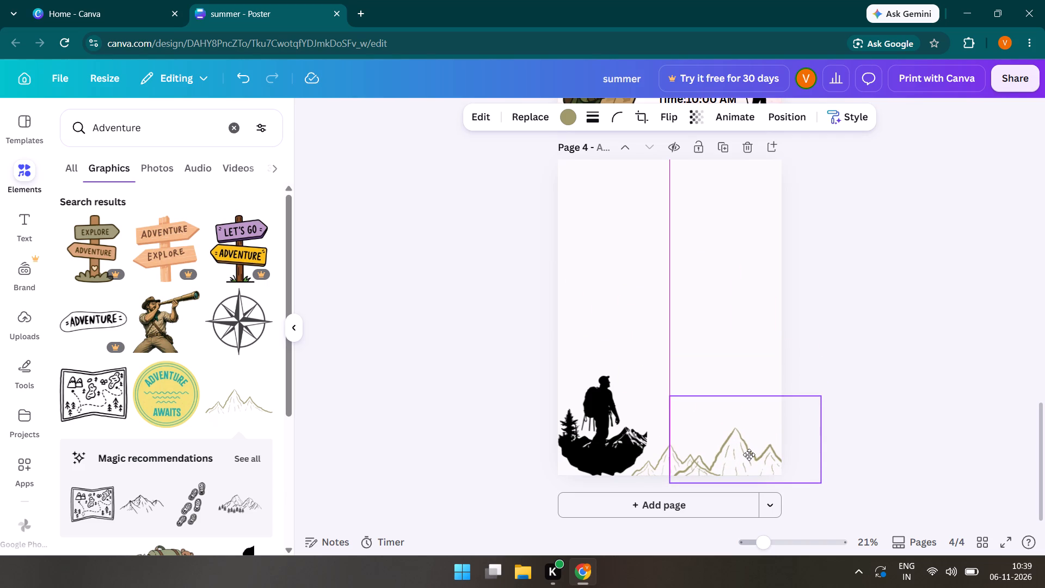
left_click_drag(749, 455, 748, 455)
left_click(909, 371)
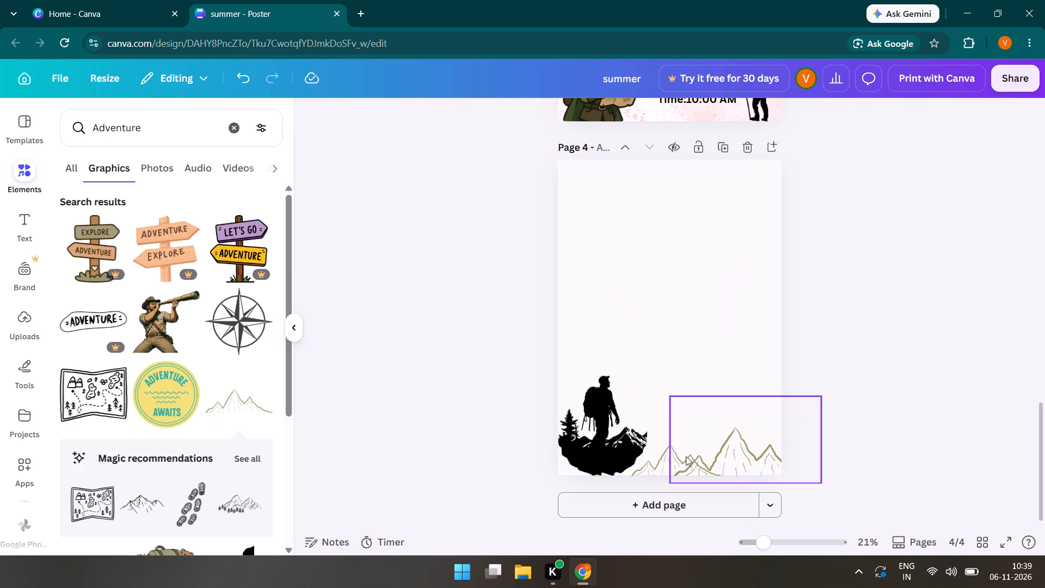
Duplicate the smaller olive mountain outline and place the copy slightly above the original, between the backpacker silhouette and the larger outline.
left_click(655, 467)
left_click(673, 397)
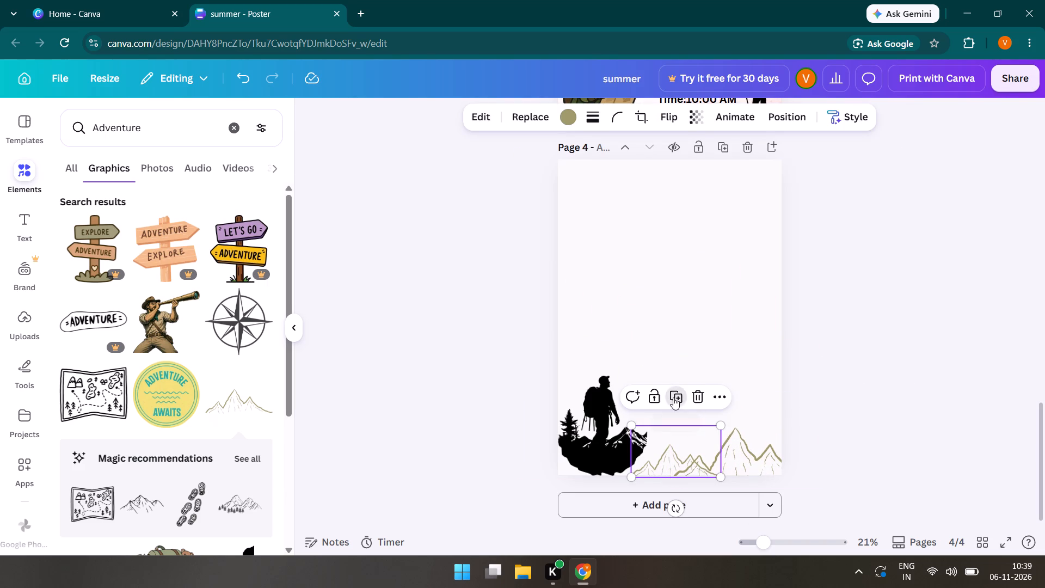
left_click_drag(668, 471, 690, 448)
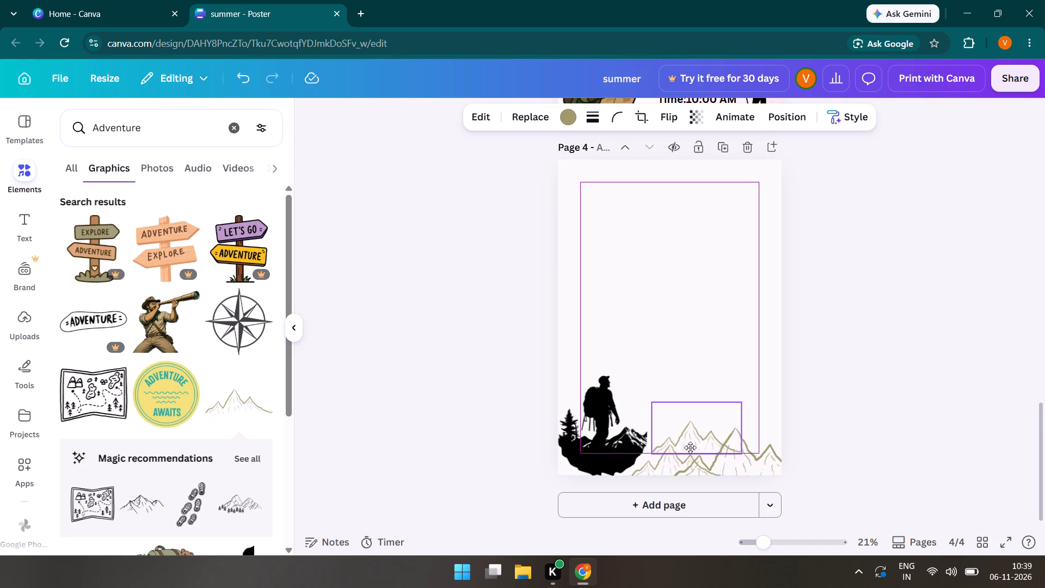
left_click_drag(690, 448, 672, 448)
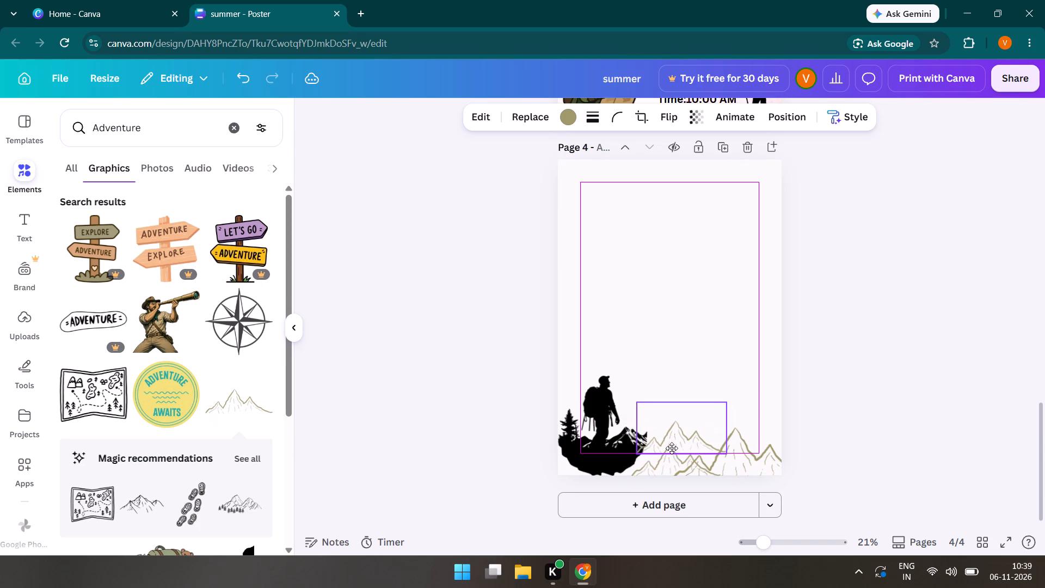
left_click_drag(672, 448, 687, 443)
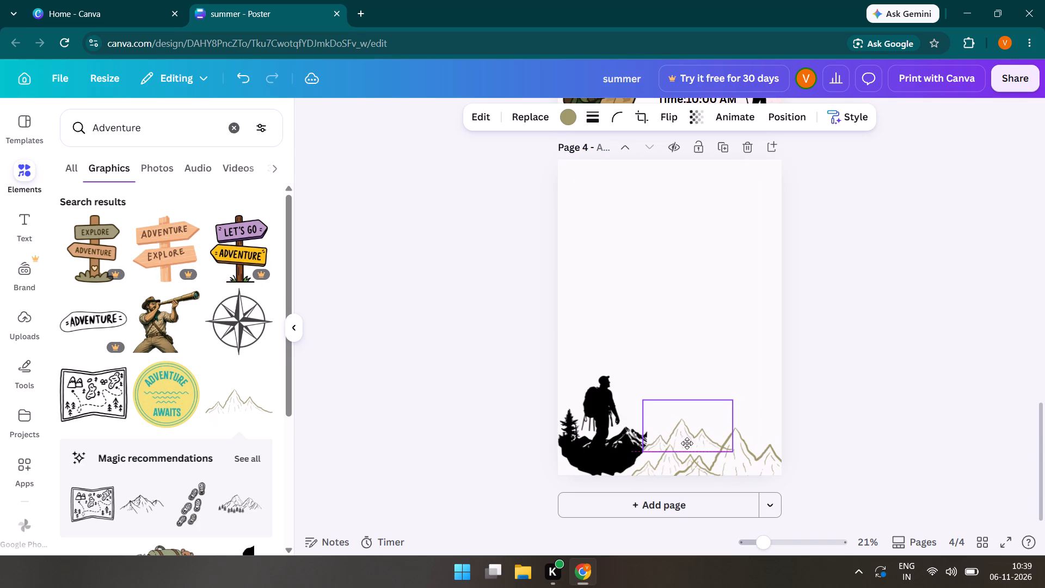
left_click_drag(687, 443, 710, 457)
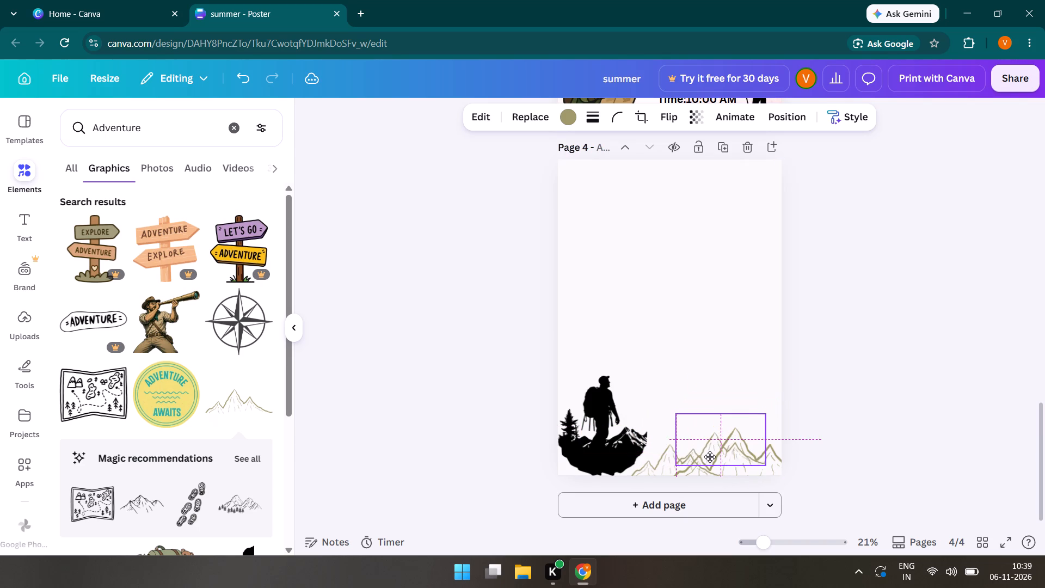
left_click_drag(710, 457, 674, 451)
left_click(872, 449)
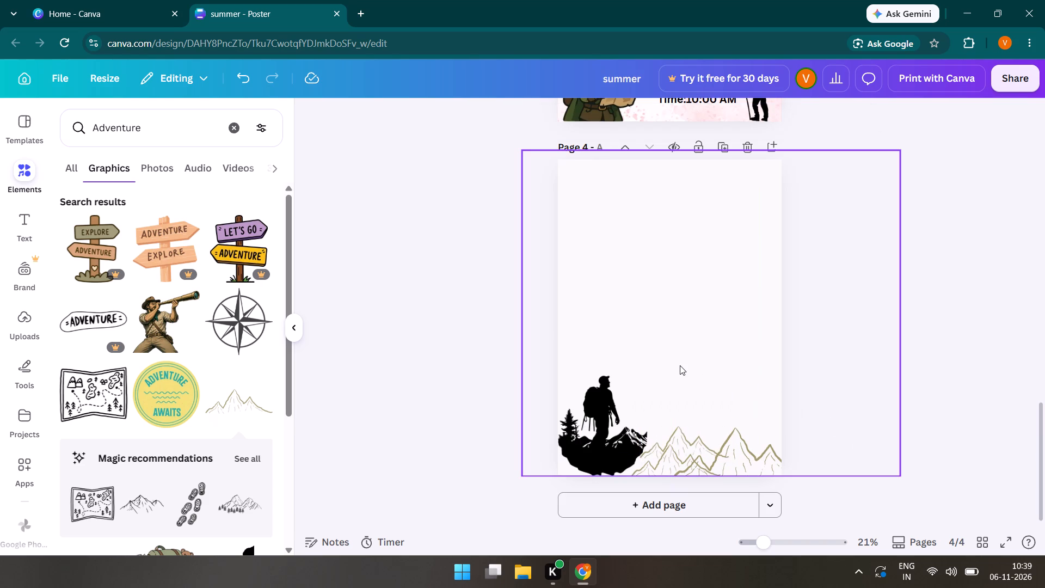
Insert the "Adventure" graphic of a woman hiking with trekking poles, shrink it, and place it over the mountains at page 4's lower-right edge.
scroll(90, 373, "down", 2)
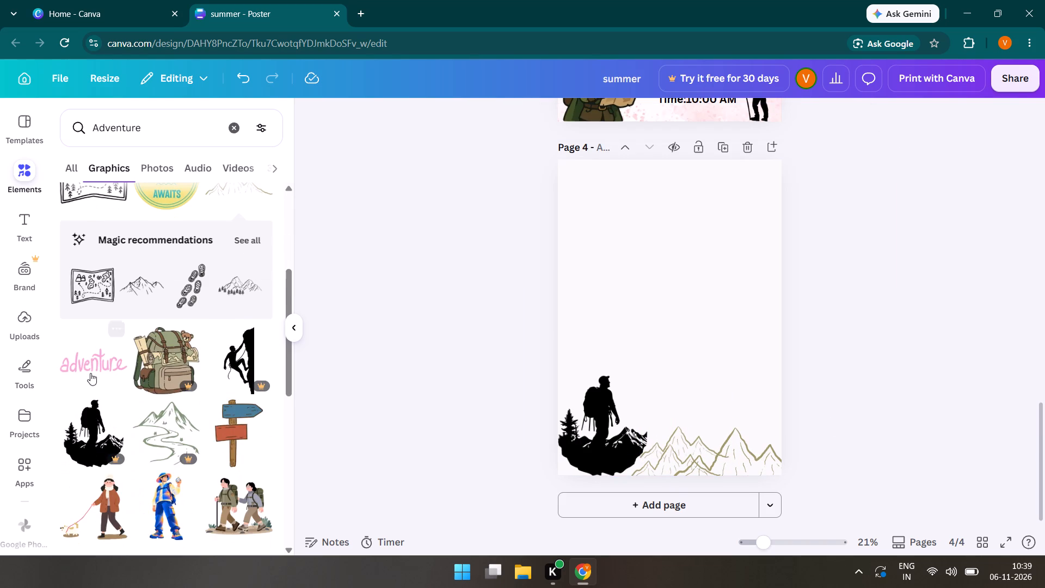
scroll(90, 373, "down", 1)
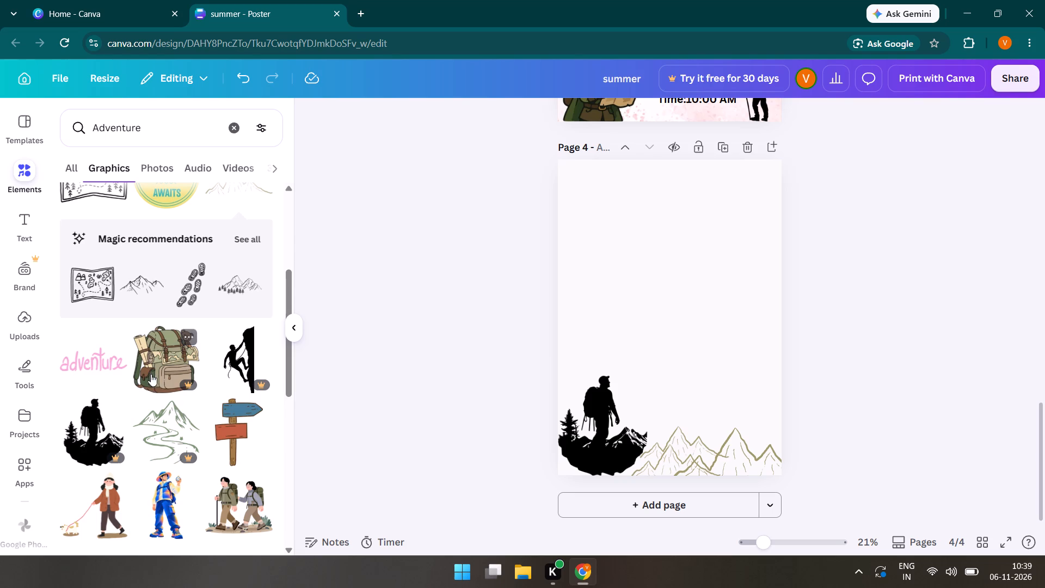
scroll(201, 450, "down", 2)
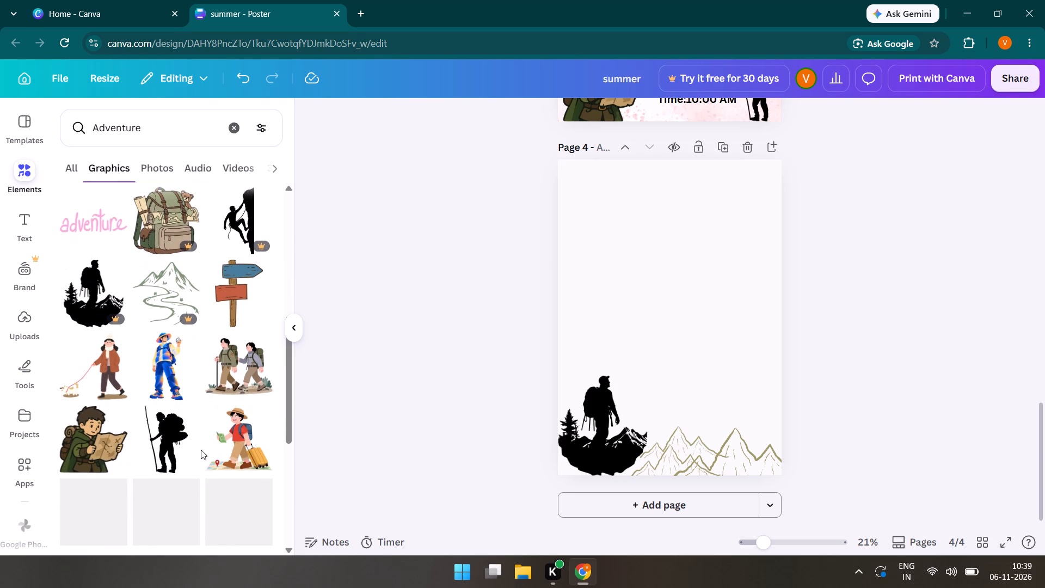
scroll(201, 450, "down", 1)
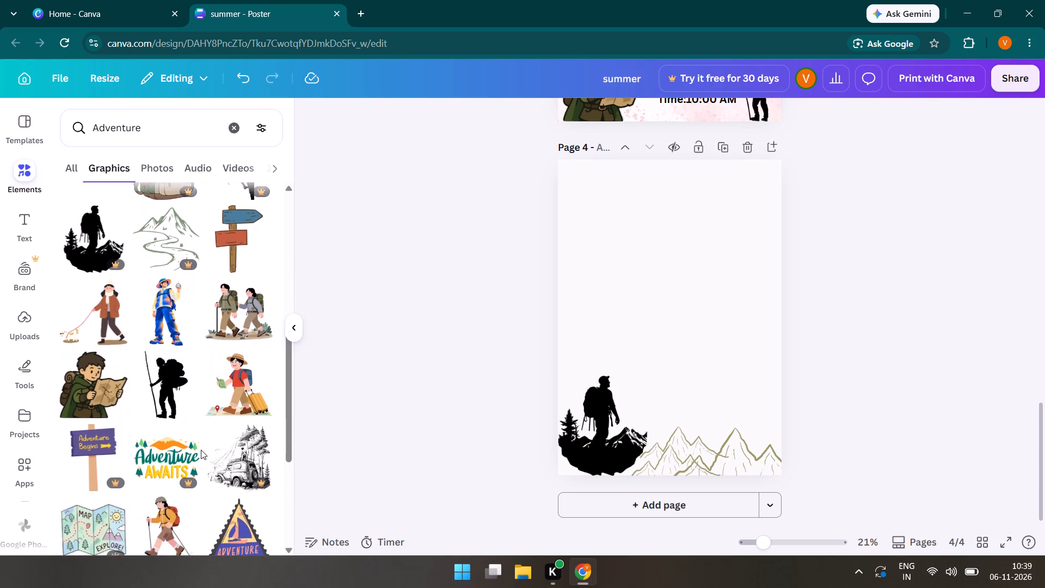
scroll(201, 450, "down", 4)
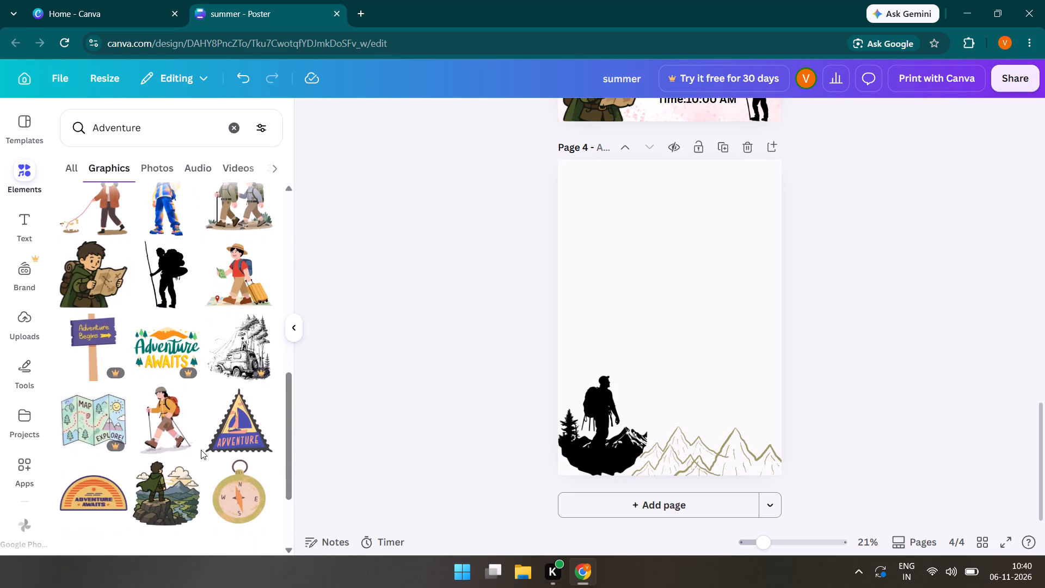
left_click(157, 412)
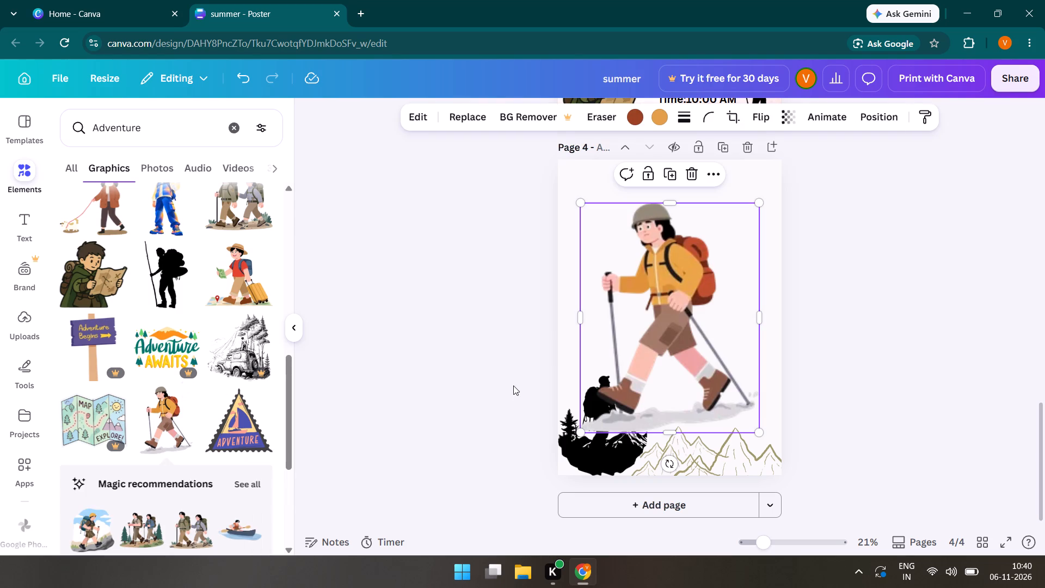
left_click_drag(579, 206, 668, 332)
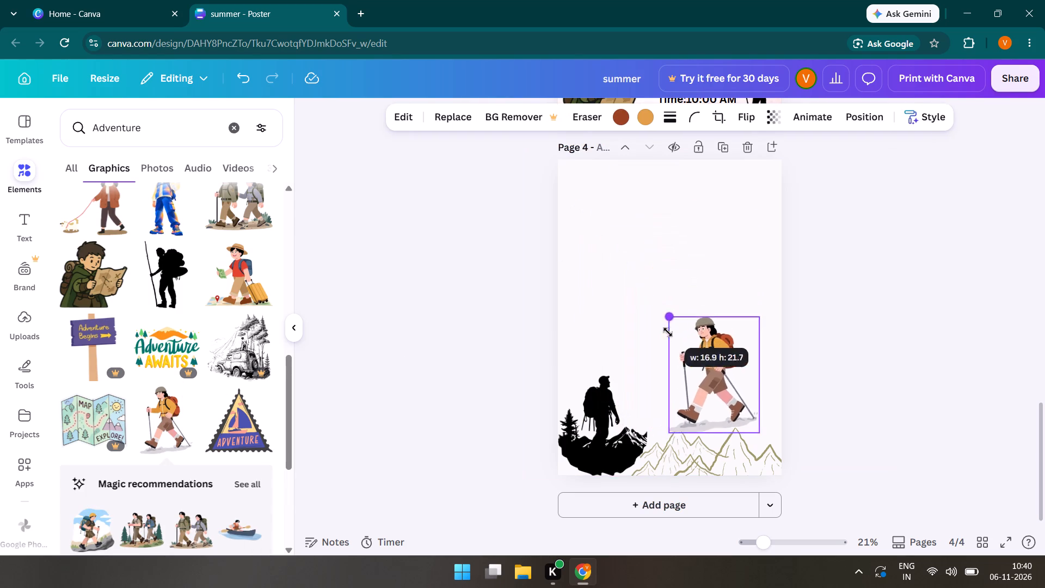
left_click_drag(668, 332, 705, 369)
left_click_drag(736, 403, 756, 424)
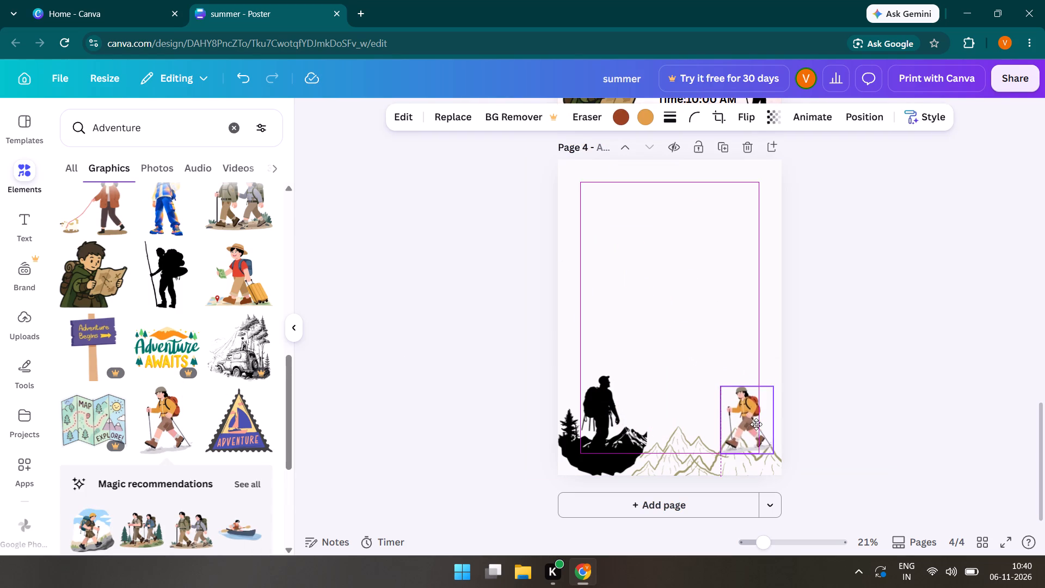
left_click_drag(756, 424, 773, 430)
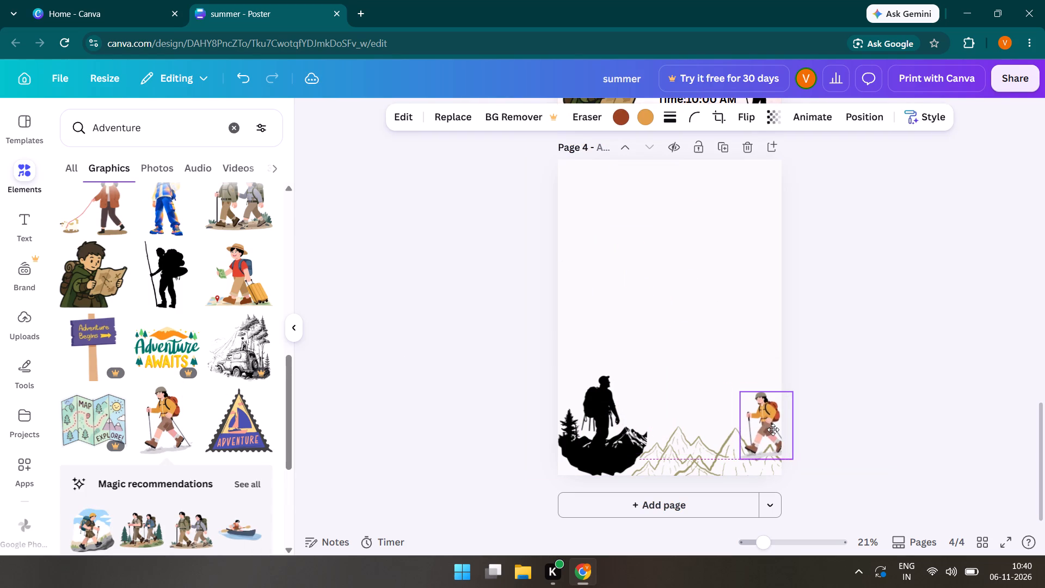
left_click_drag(773, 430, 771, 430)
left_click(854, 452)
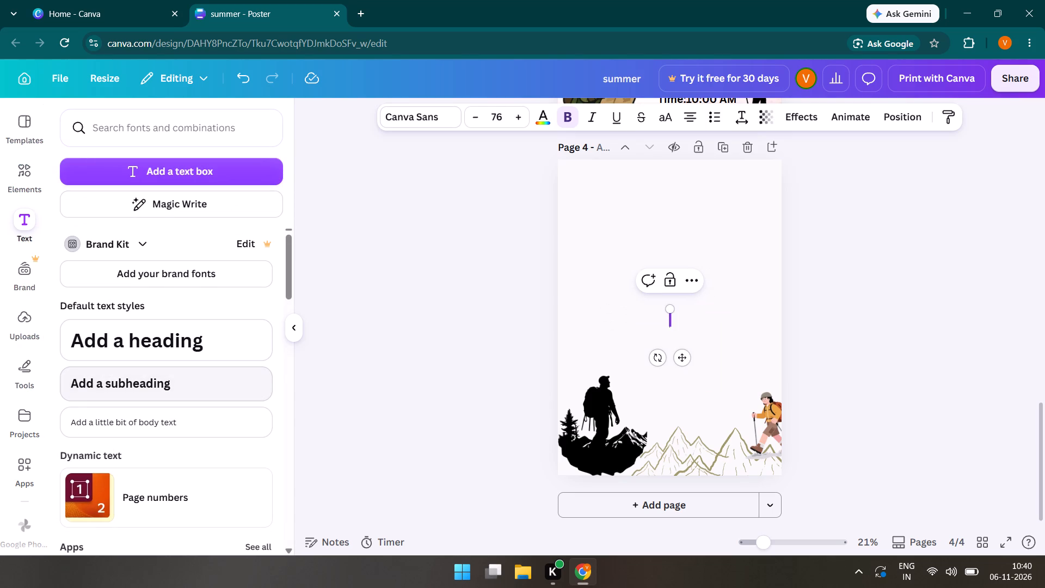
type("EVE")
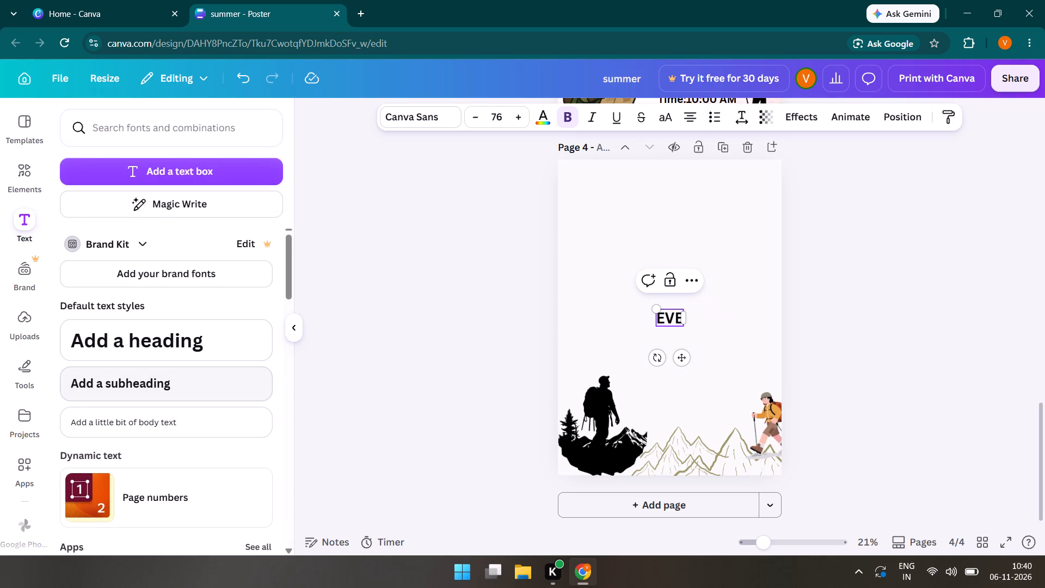
type("RY ON")
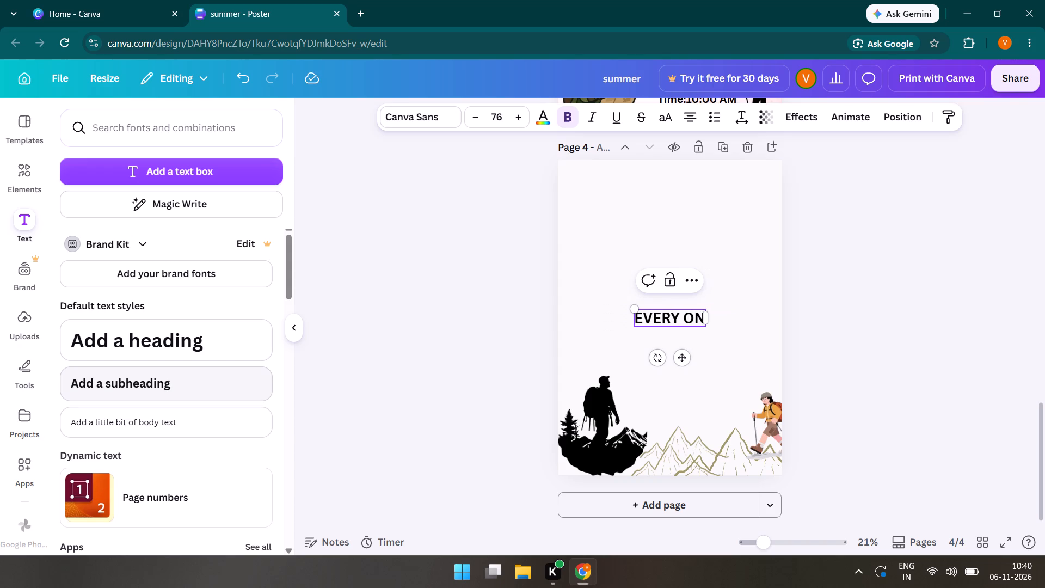
type("E NEED TO ATTEND")
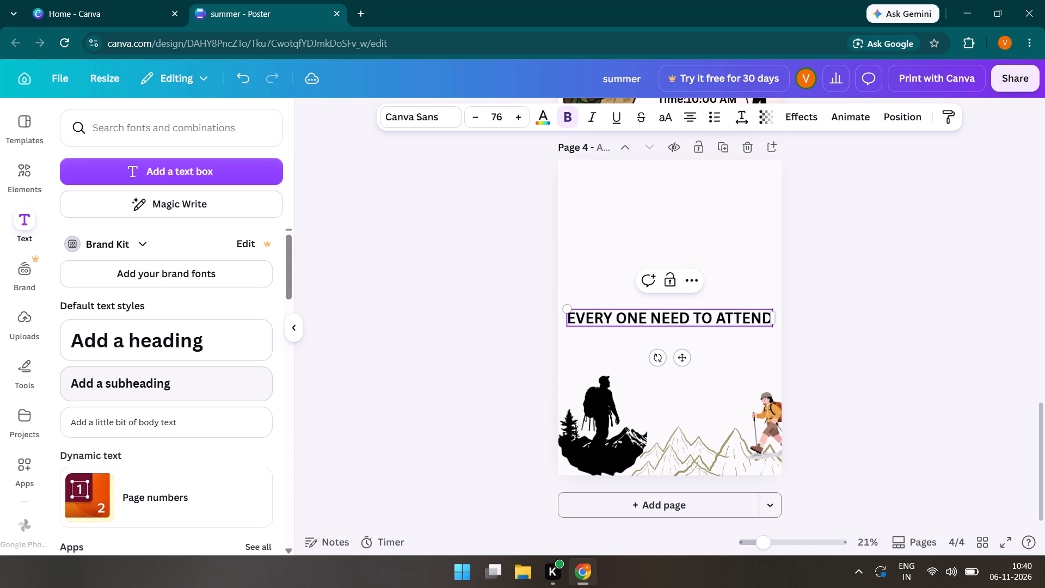
key("space")
type("THE")
key("space")
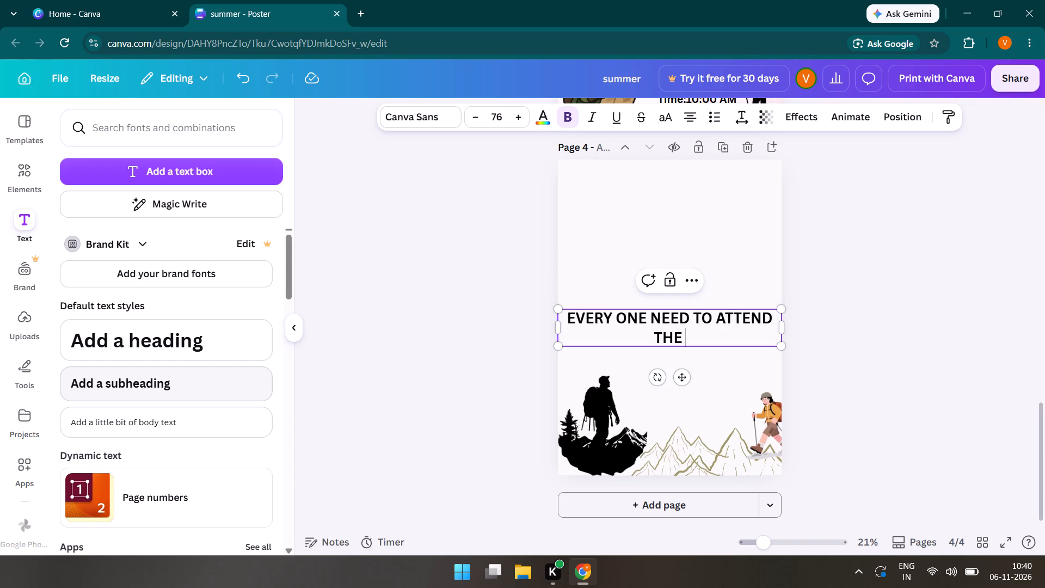
type("PROGRAM")
key("space")
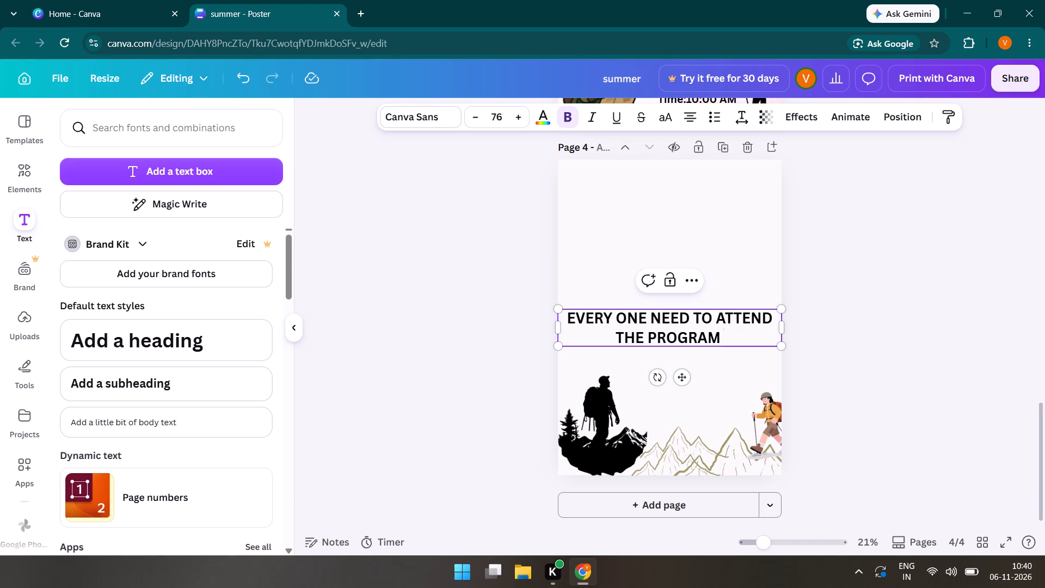
Narrow the "EVERY ONE NEED TO ATTEND THE PROGRAM" text box to wrap onto three lines and centre it at the top of page 4.
left_click_drag(784, 329, 717, 332)
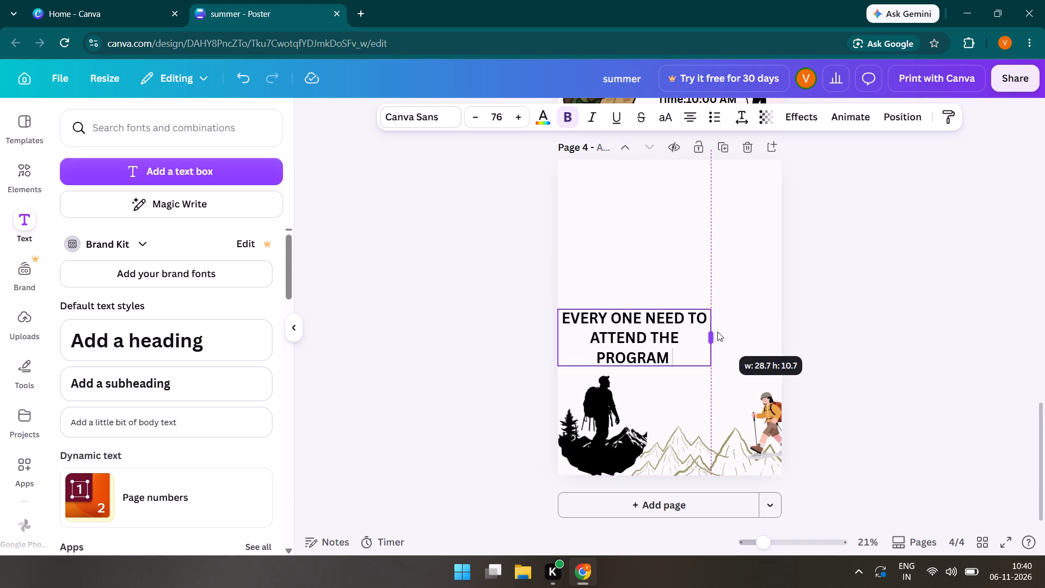
left_click_drag(717, 332, 716, 331)
left_click(868, 304)
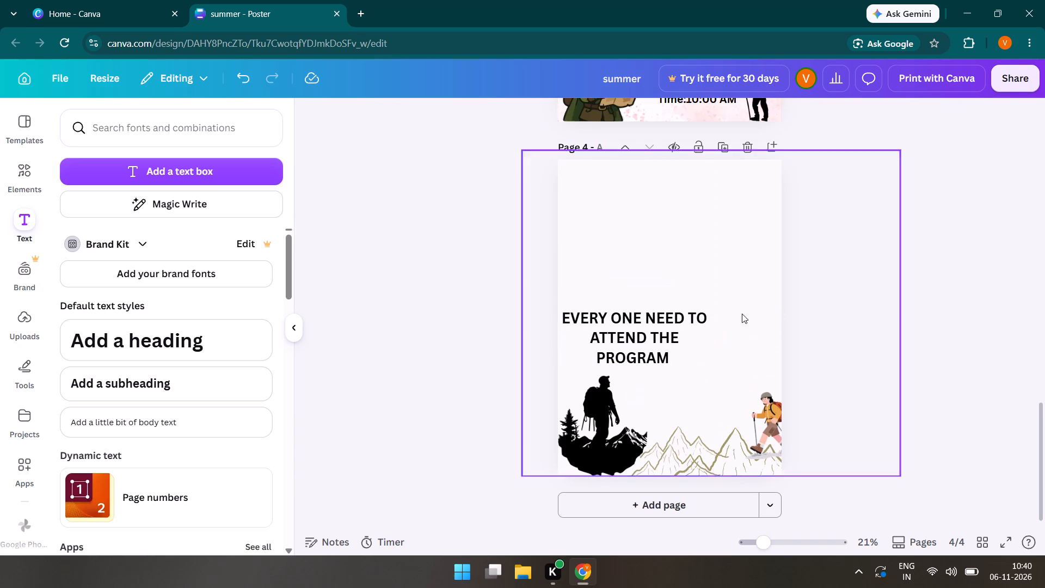
left_click_drag(632, 338, 659, 211)
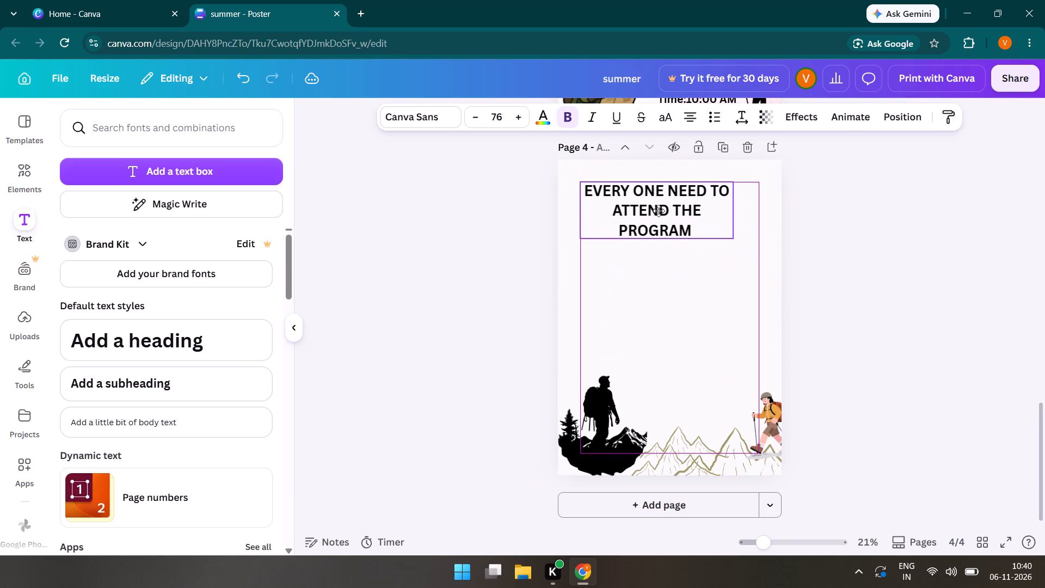
left_click_drag(659, 211, 668, 201)
left_click(888, 291)
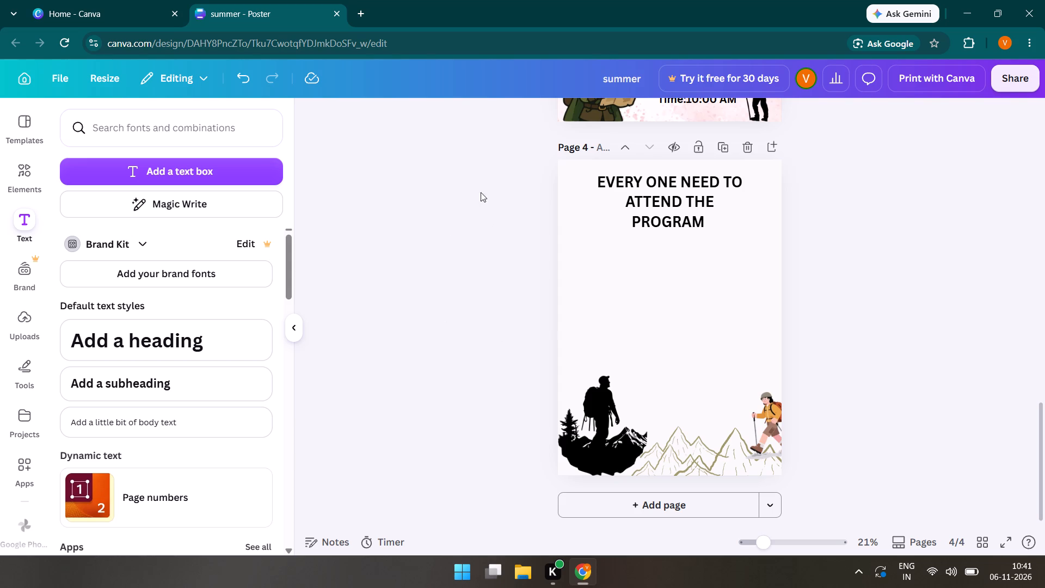
left_click(496, 152)
Add another subheading to page 4 reading "THANKYOUU EVERYONEE!!!".
left_click(133, 380)
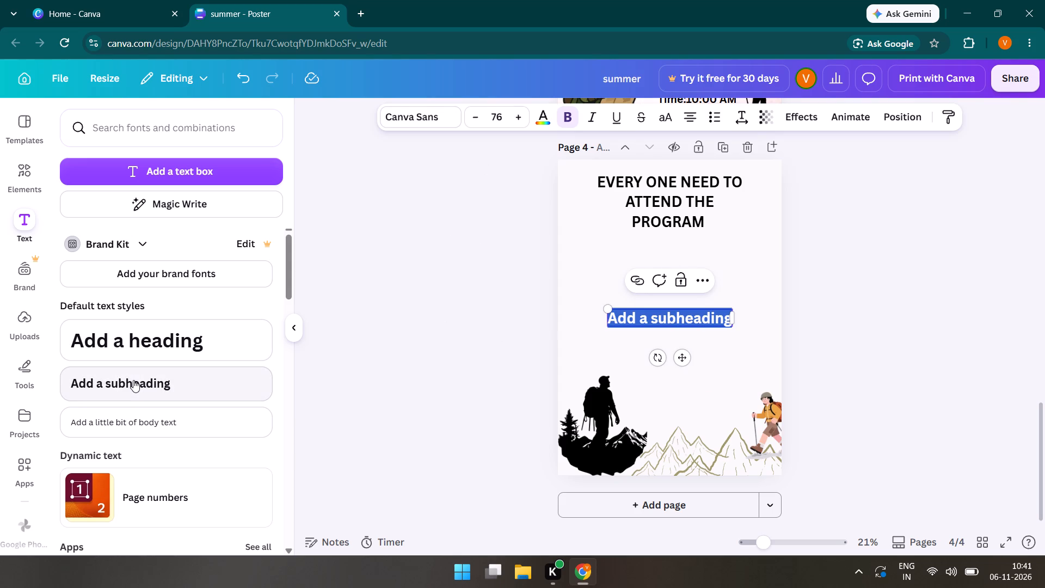
key("BackSpace")
type("THANKYOUU")
key("space")
type("EVERYONEE")
type("!!")
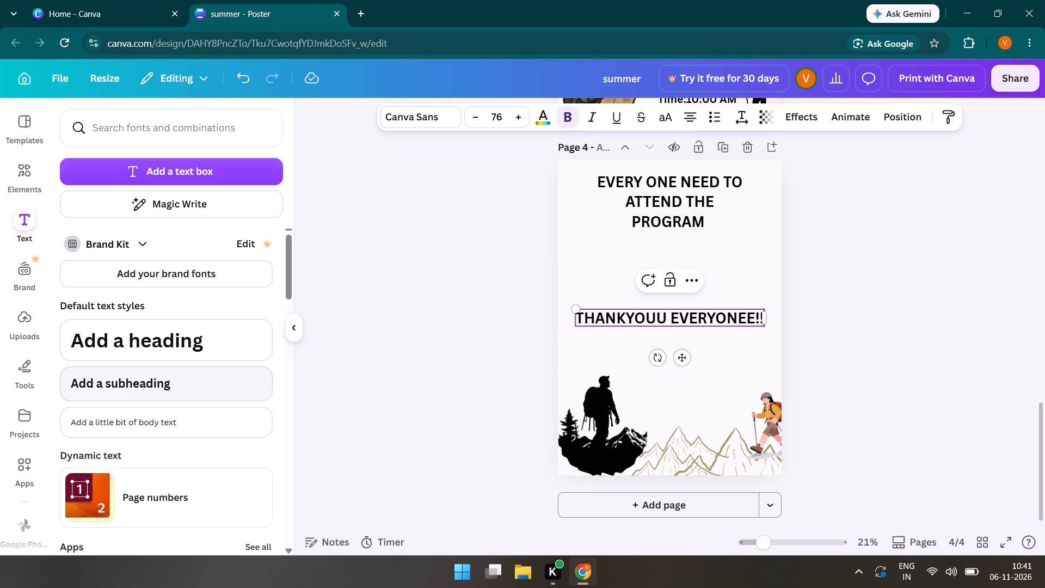
key("shift+exclam")
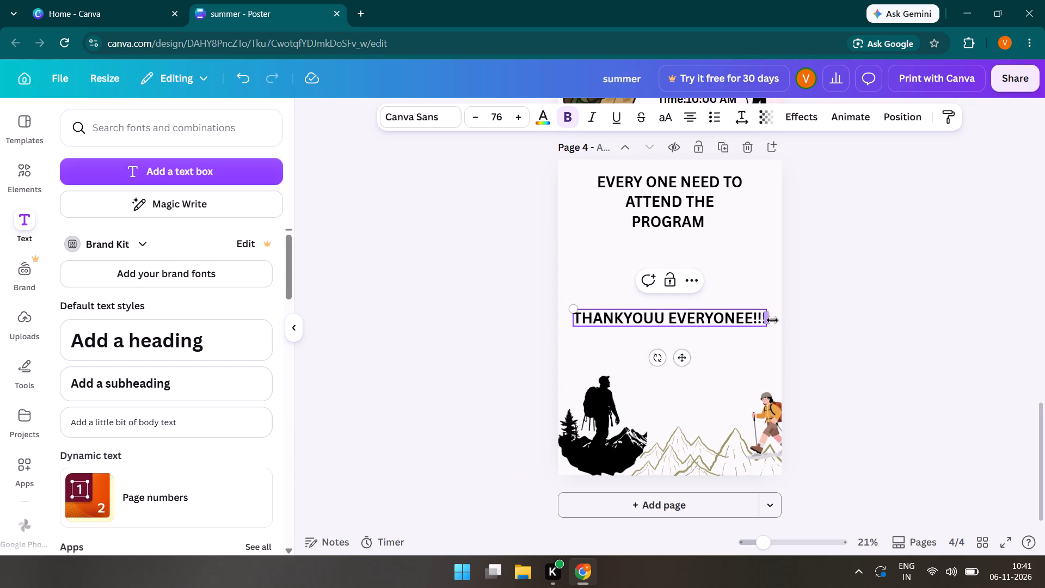
Narrow the "THANKYOUU EVERYONEE!!!" text box to wrap onto two lines and place it centred below the "PROGRAM" text.
left_click_drag(770, 317, 723, 324)
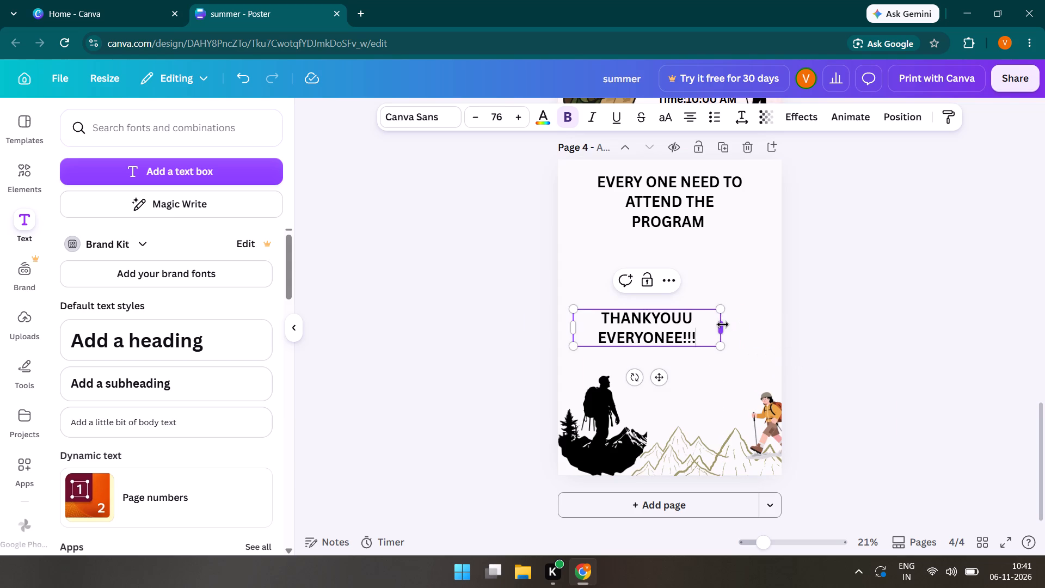
left_click(857, 332)
left_click_drag(657, 326, 691, 287)
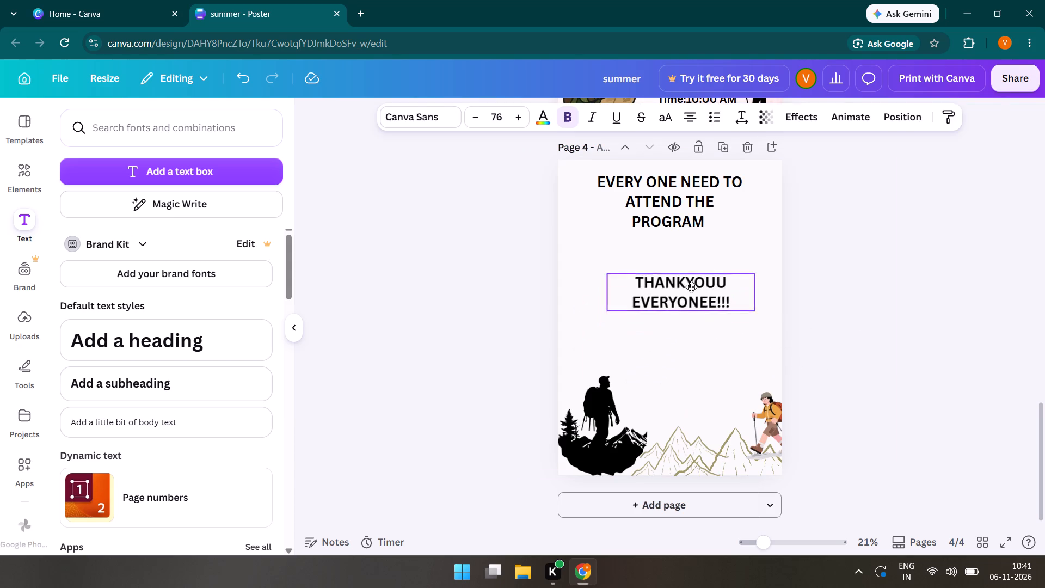
left_click_drag(691, 287, 683, 272)
left_click(499, 302)
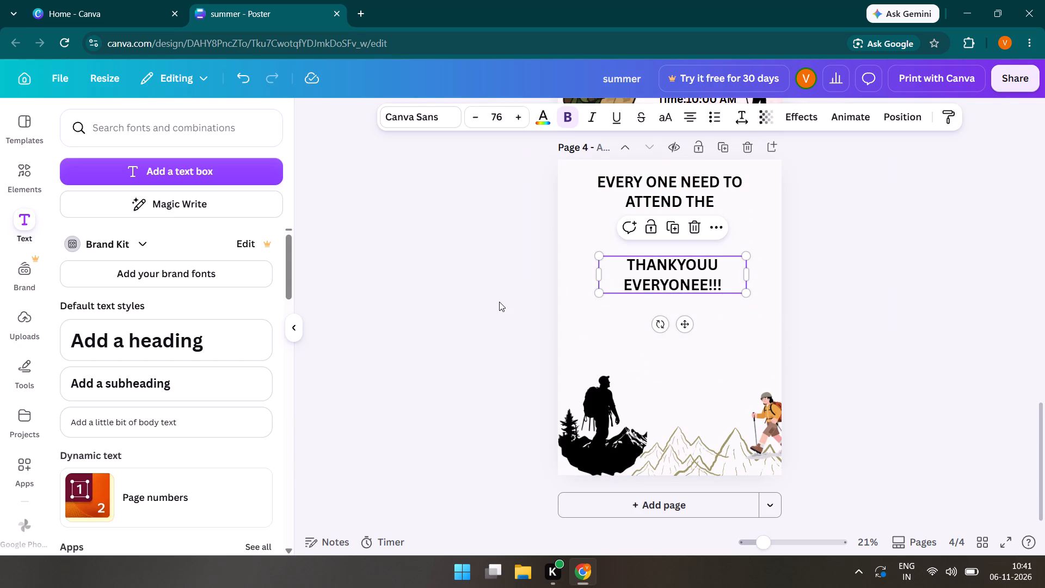
Add the semicircular "Adventure Awaits" badge graphic to page 4.
left_click(24, 179)
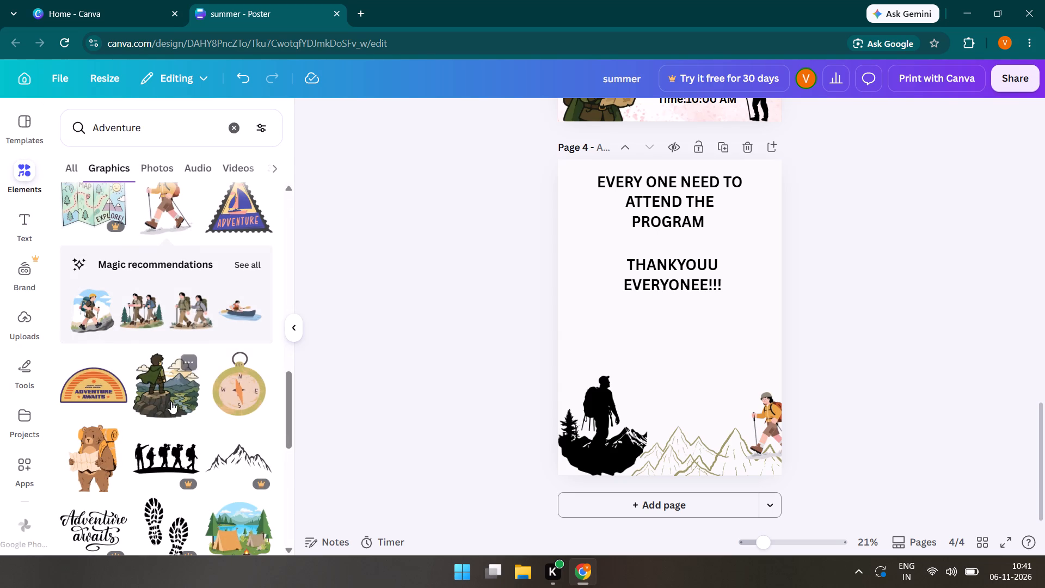
left_click(80, 382)
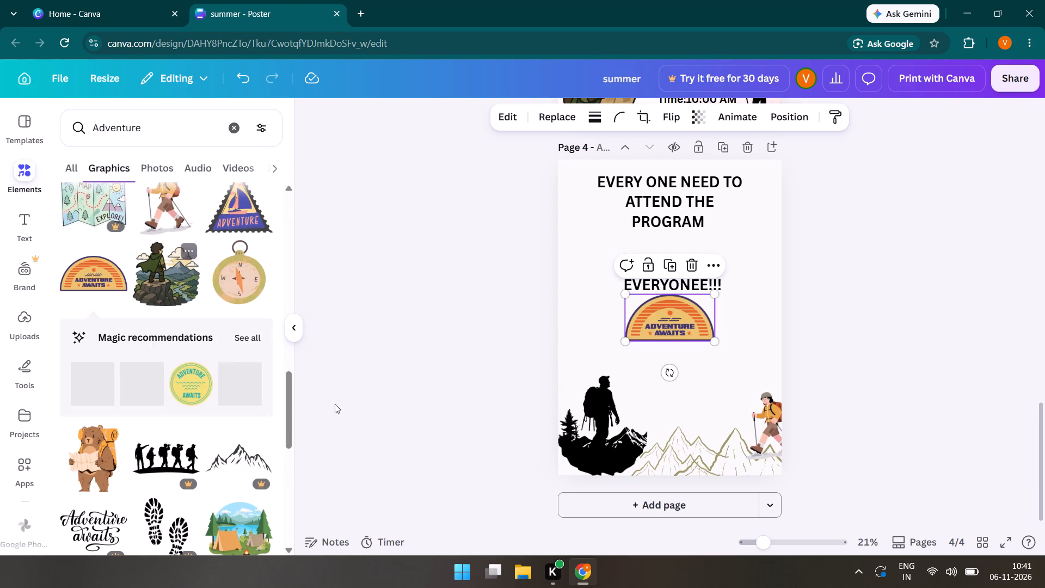
left_click(823, 347)
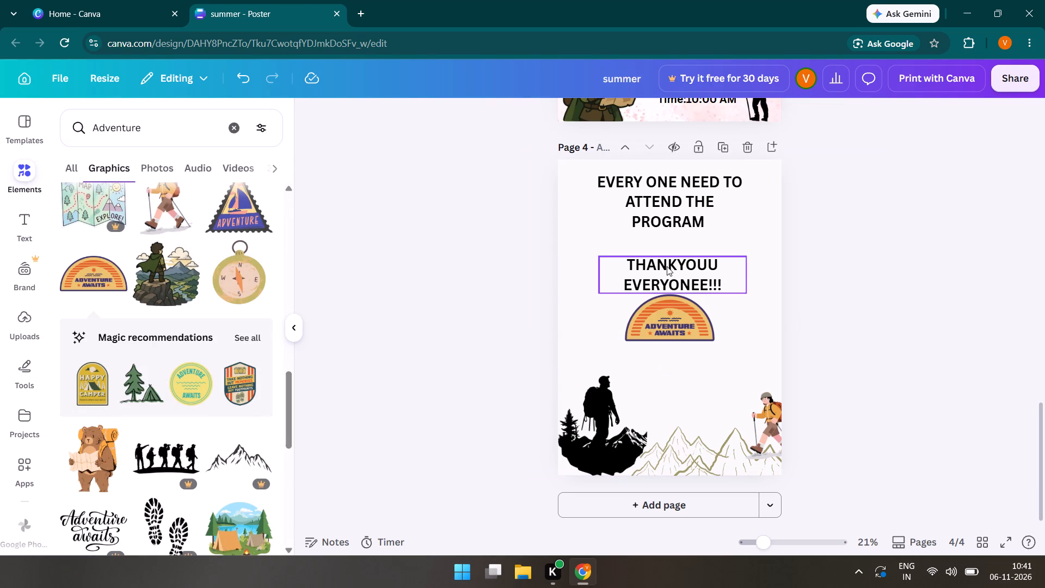
Move the "THANKYOUU EVERYONEE!!!" text down between the backpacker silhouette and the hiker, just above the mountains.
left_click_drag(667, 266, 668, 373)
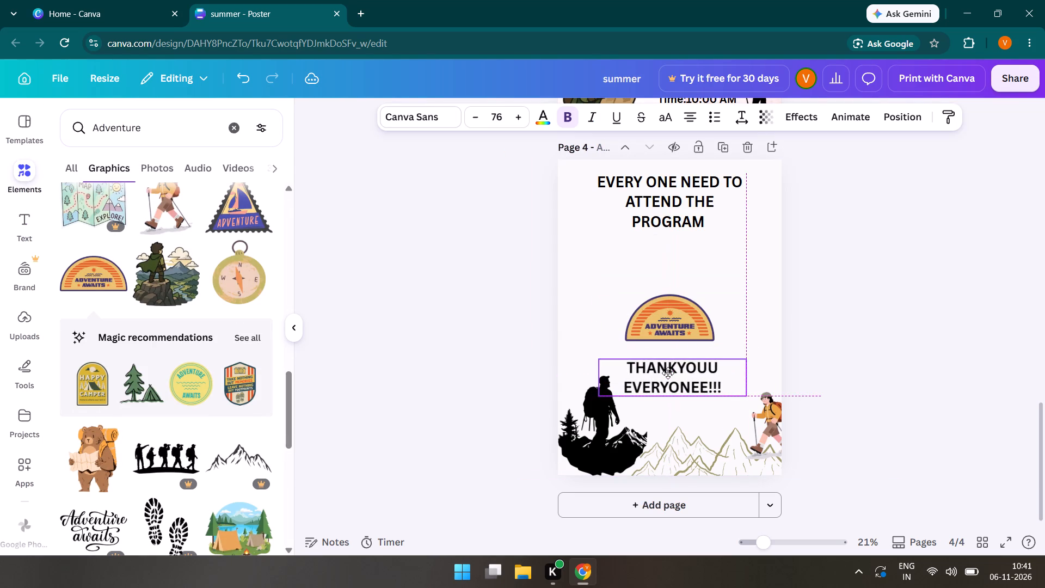
left_click_drag(668, 373, 676, 384)
left_click(901, 313)
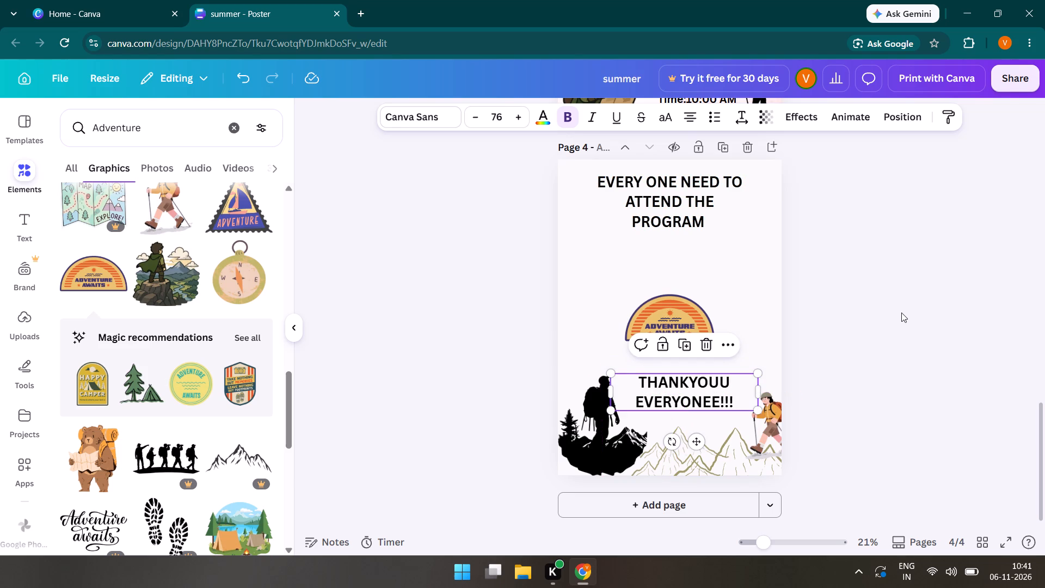
Shift the badge aside and move the "EVERY ONE NEED TO ATTEND THE PROGRAM" text down to mid-page, above the thank-you text.
left_click_drag(679, 324, 735, 256)
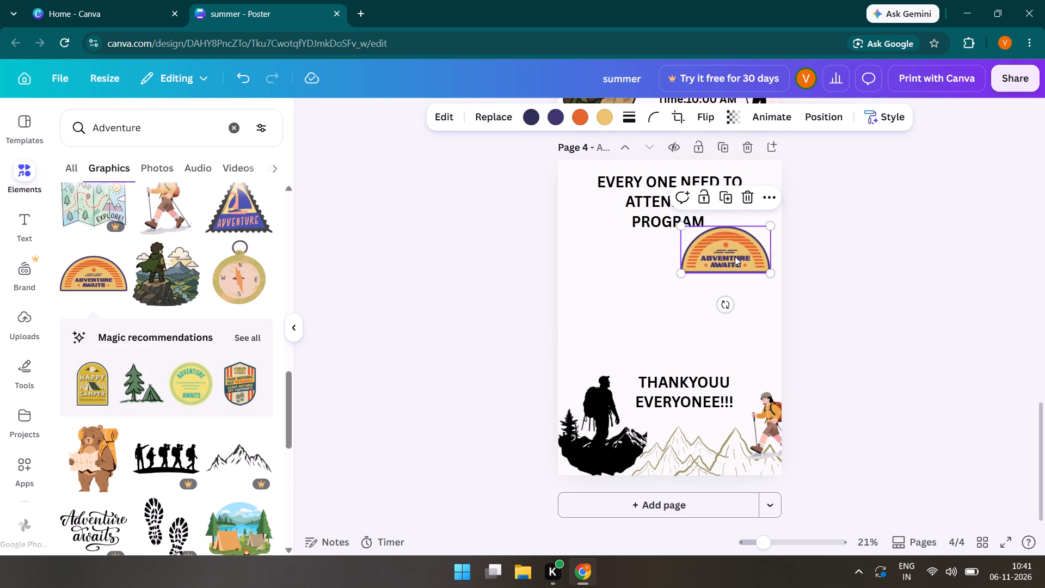
left_click_drag(647, 190, 650, 304)
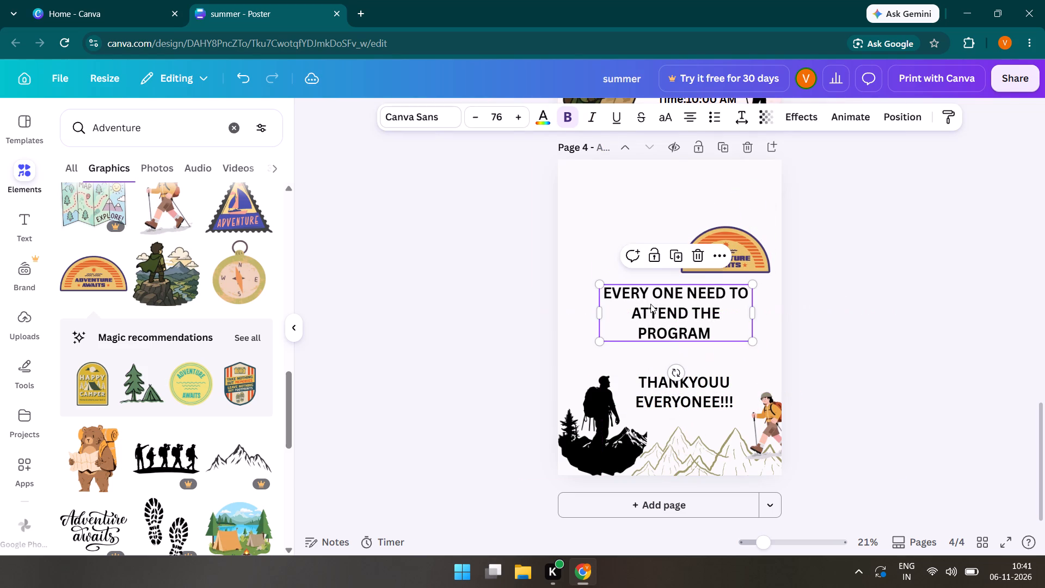
Place the "Adventure Awaits" badge centred directly above the "EVERY ONE NEED TO ATTEND THE PROGRAM" text.
left_click(726, 263)
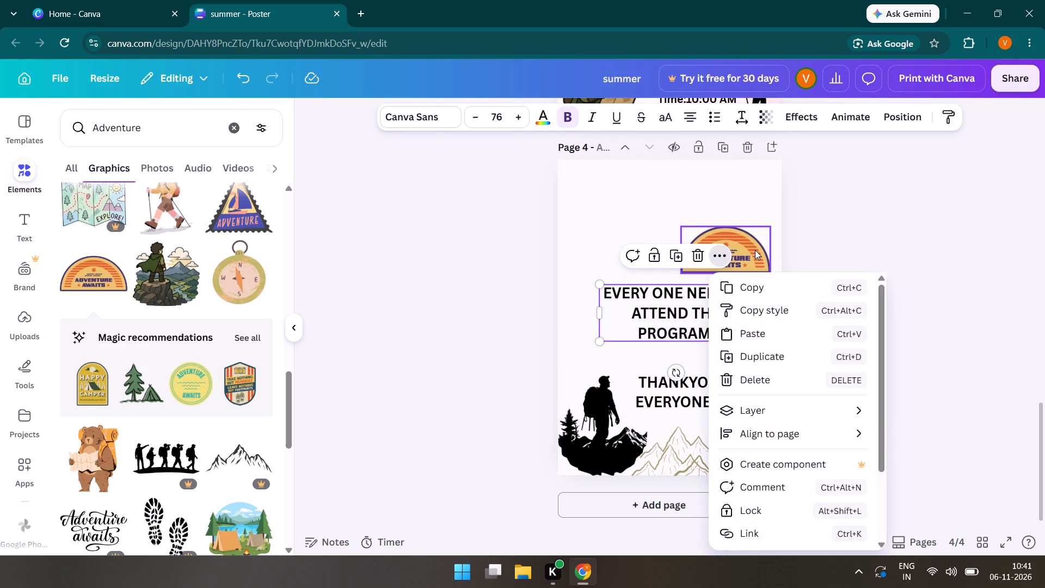
left_click(755, 250)
left_click_drag(755, 250, 705, 204)
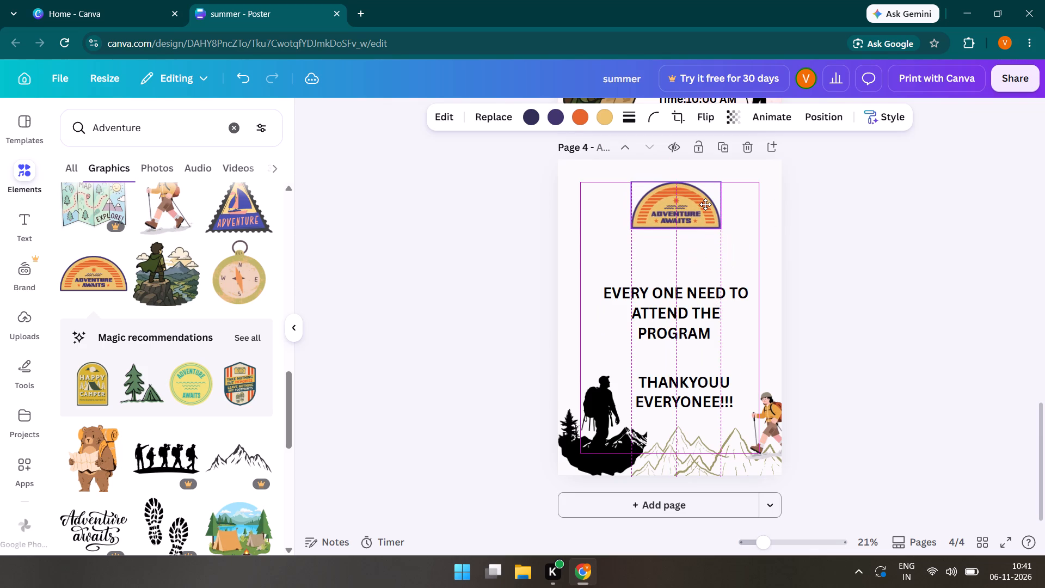
left_click_drag(705, 204, 703, 253)
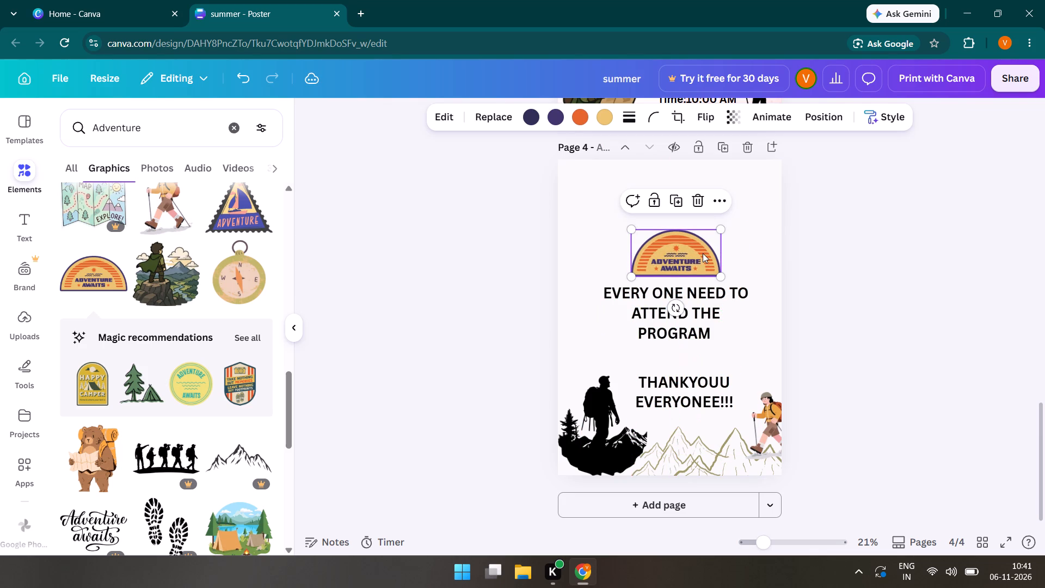
left_click(474, 223)
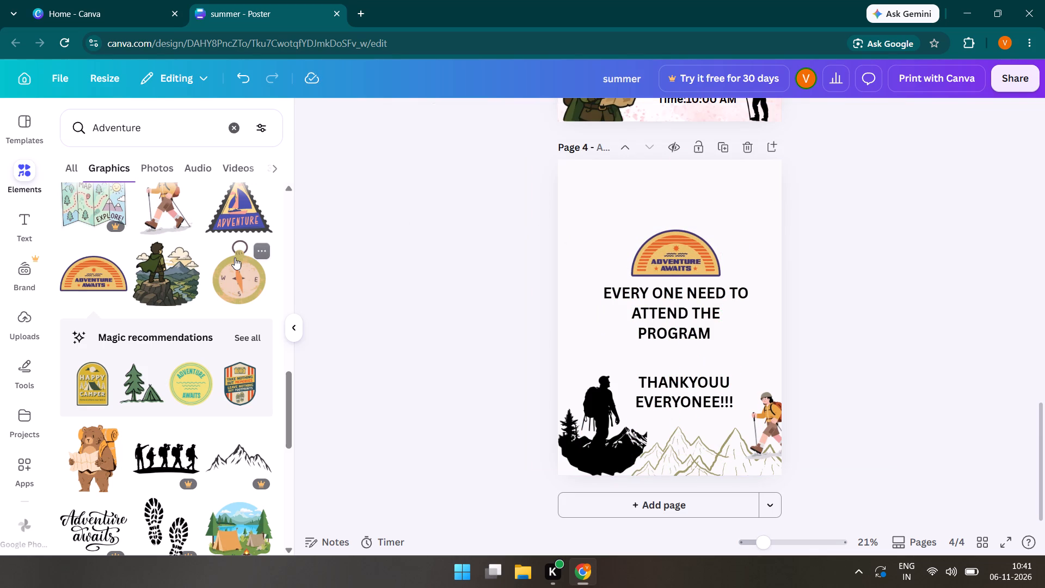
Add the green-rimmed compass graphic to page 4, shrink it to about half size and place it left of the "Adventure Awaits" badge.
left_click(235, 258)
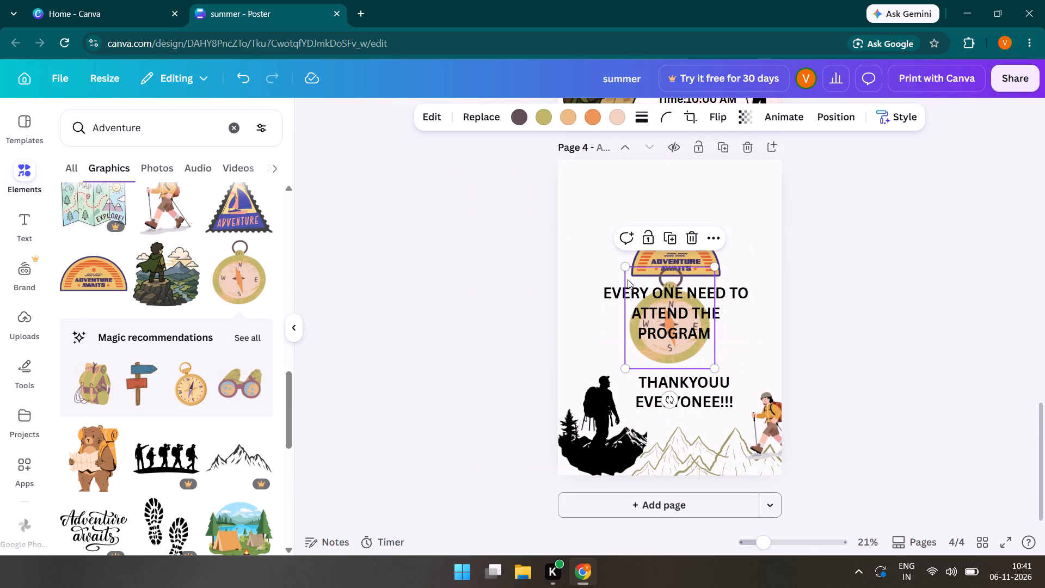
left_click_drag(623, 267, 662, 315)
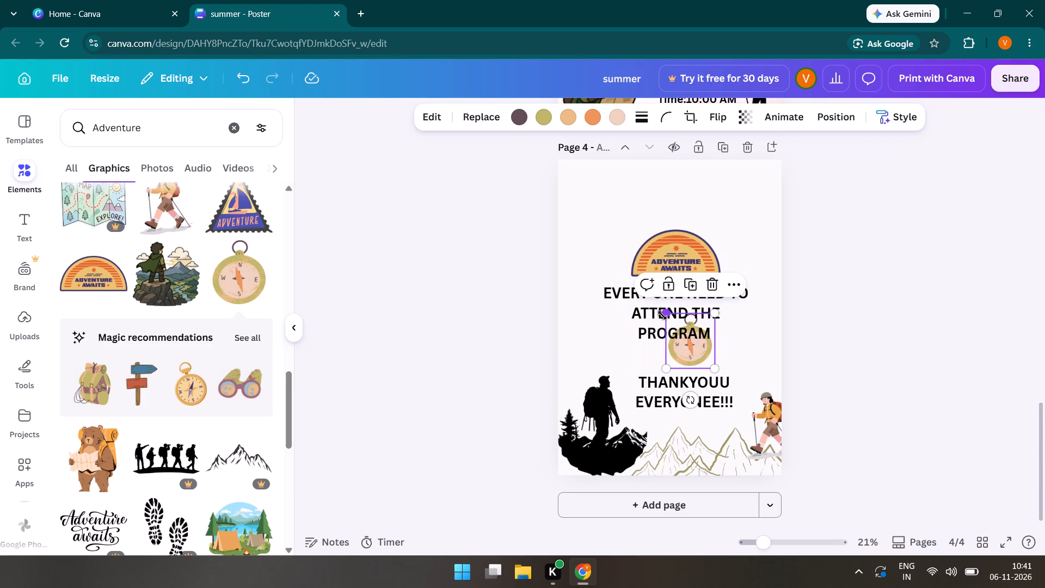
left_click_drag(686, 351, 592, 240)
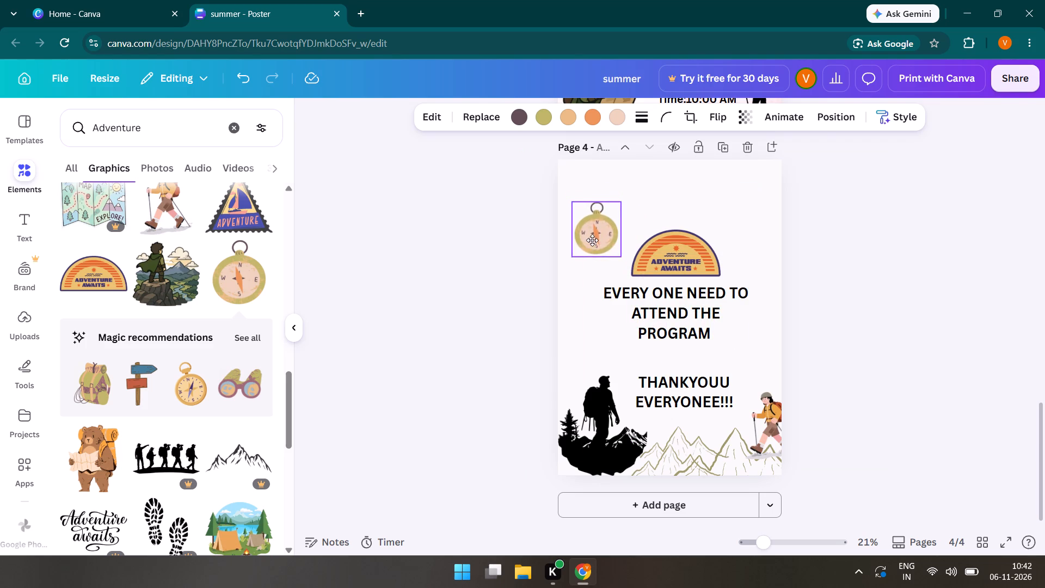
left_click_drag(592, 240, 598, 250)
left_click(485, 316)
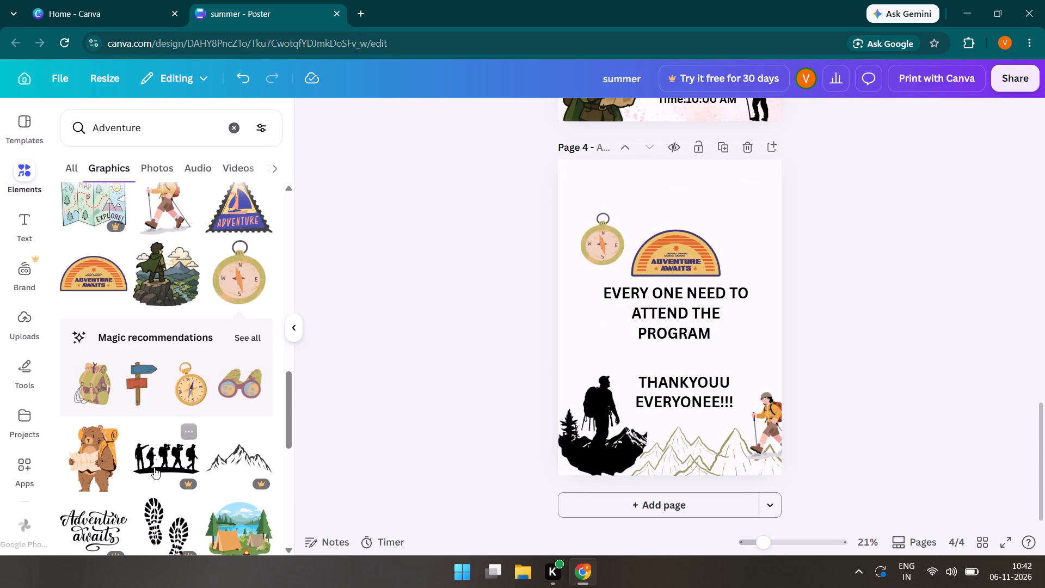
Add the green hiking backpack graphic from the compass recommendations, shrink it and place it at the badge's upper right.
scroll(154, 467, "down", 1)
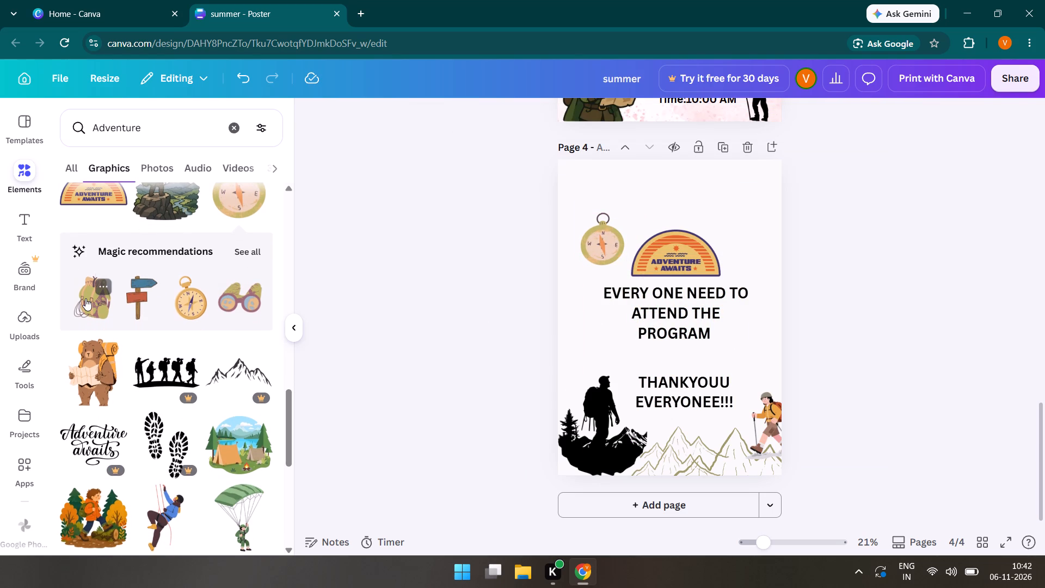
left_click(85, 298)
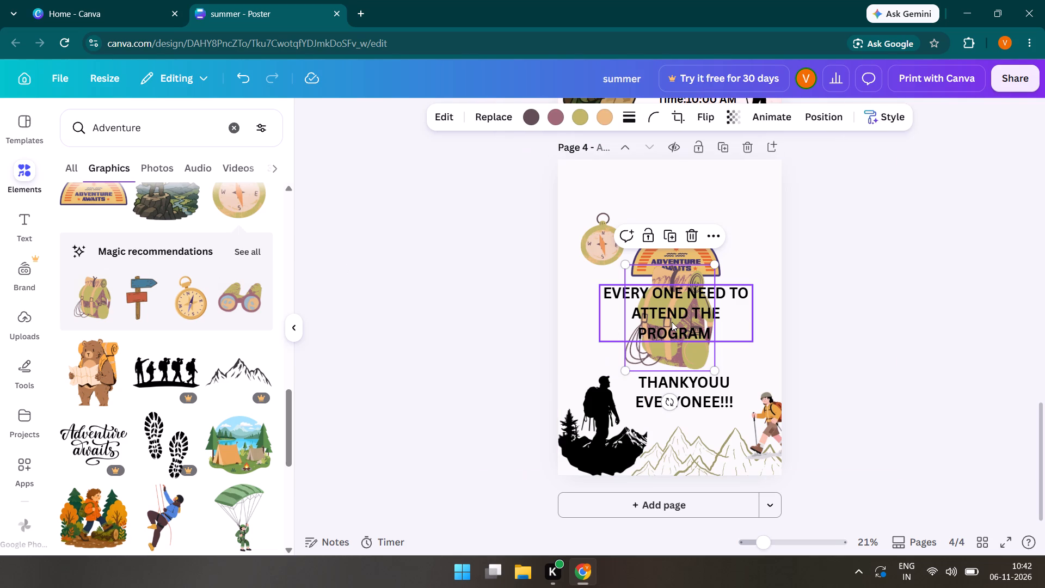
left_click_drag(672, 322, 737, 224)
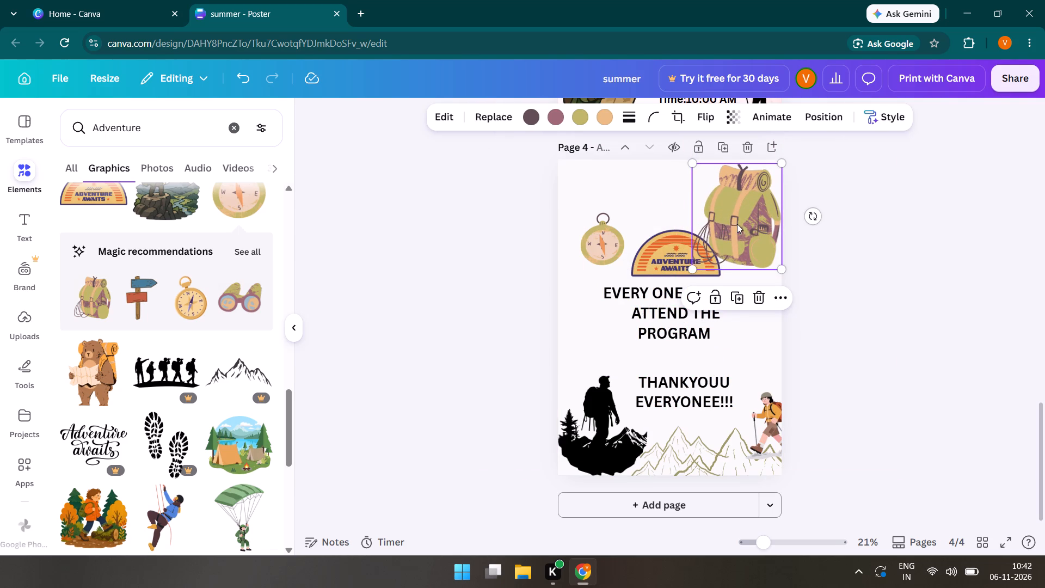
left_click_drag(694, 167, 716, 220)
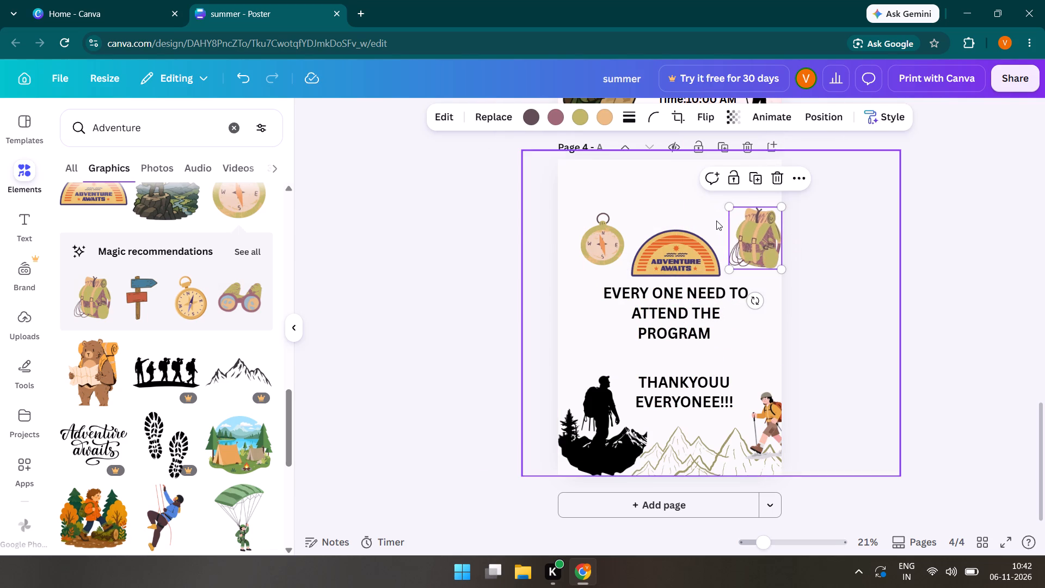
left_click_drag(754, 251, 739, 237)
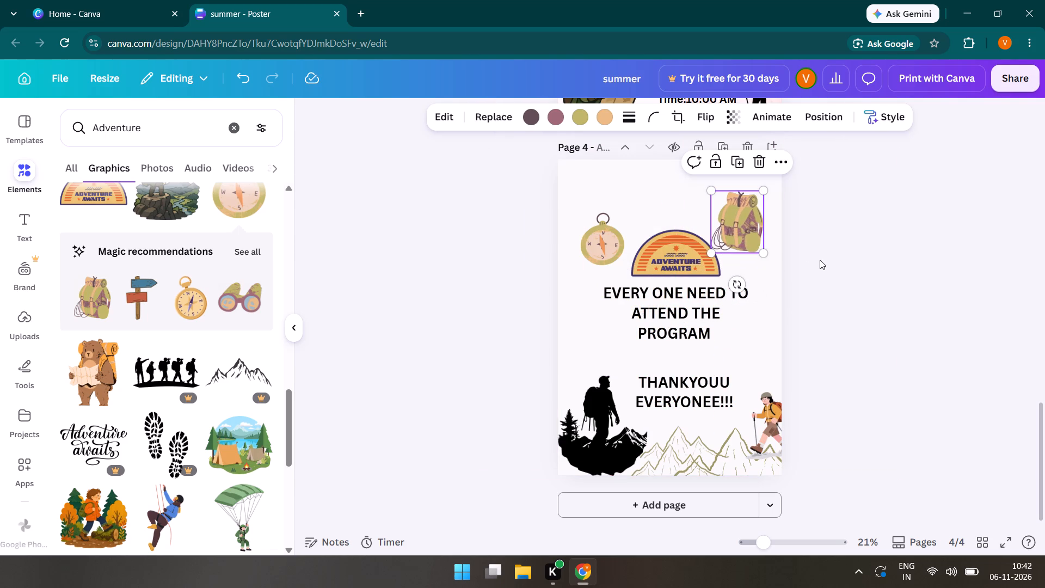
left_click(820, 260)
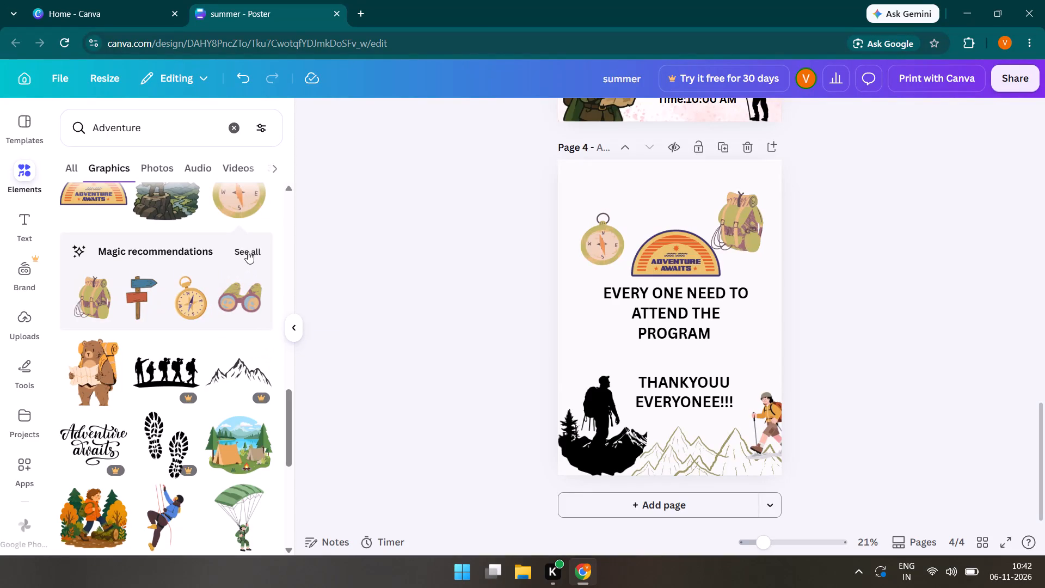
Add the yellow folded treasure map graphic from the full recommendations, resize it and place it above the "Adventure Awaits" badge.
left_click(249, 251)
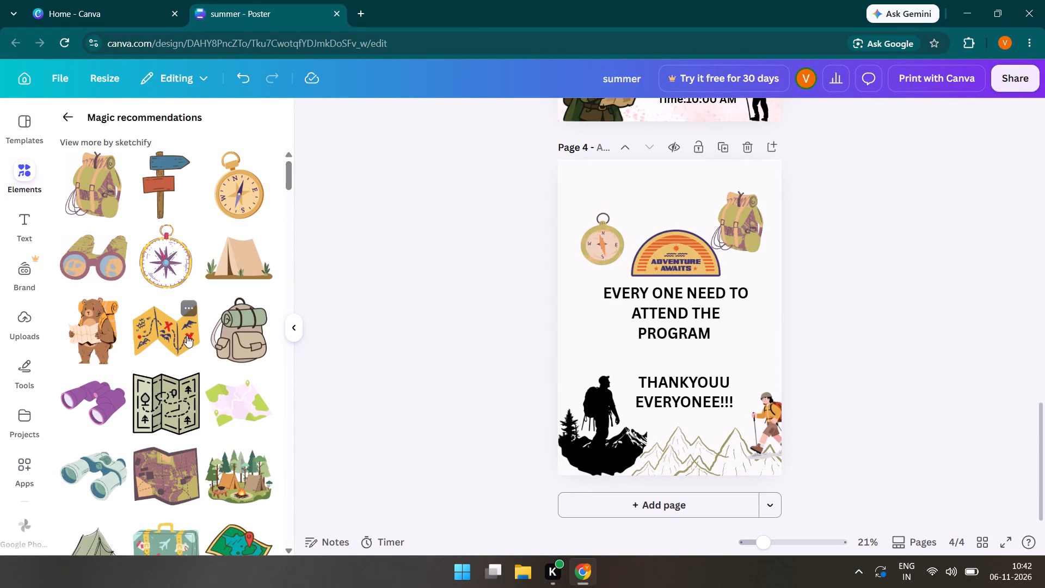
left_click(171, 332)
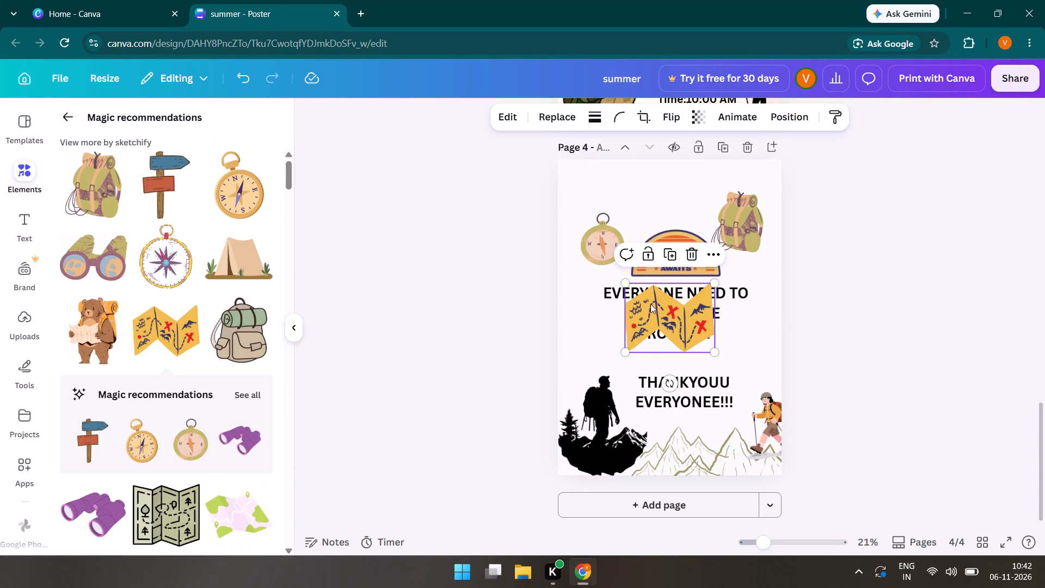
left_click_drag(627, 280, 667, 318)
left_click_drag(690, 339, 640, 217)
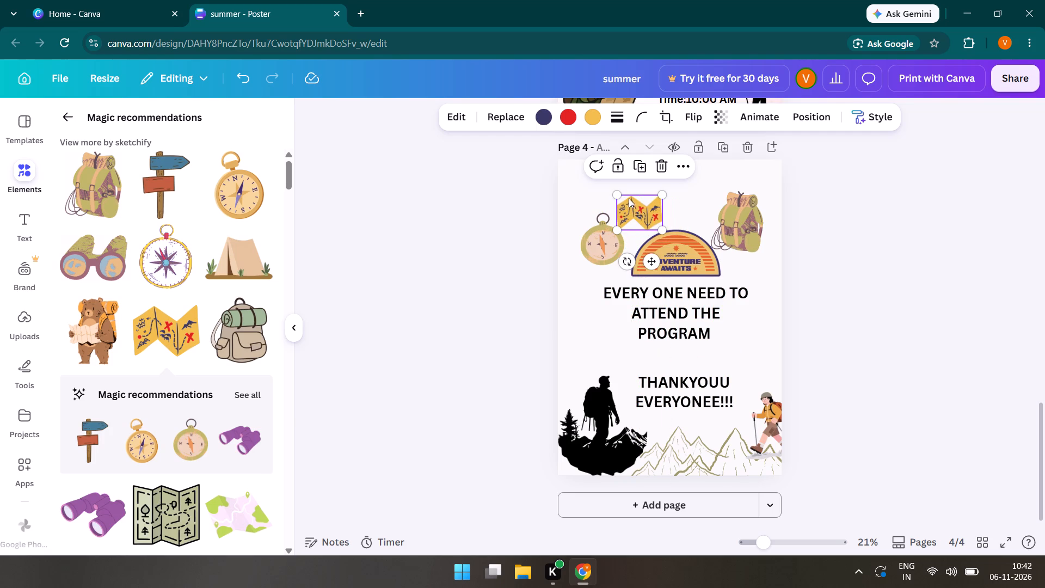
left_click_drag(617, 195, 604, 157)
left_click_drag(624, 195, 651, 195)
left_click(498, 321)
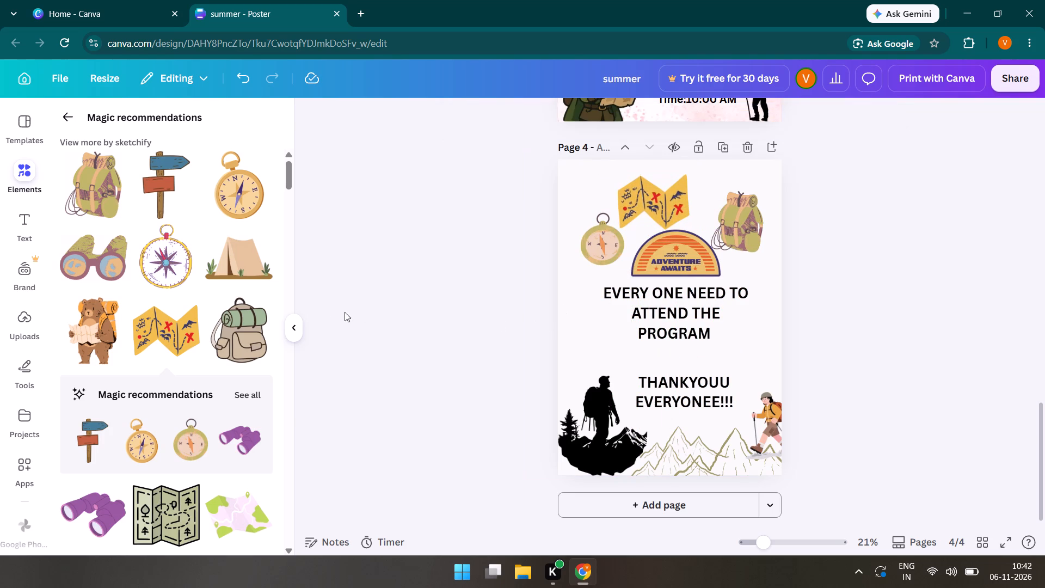
Add the beige tent with plants graphic, shrink it to about half size and place it at the page's right edge beside "PROGRAM".
left_click(240, 256)
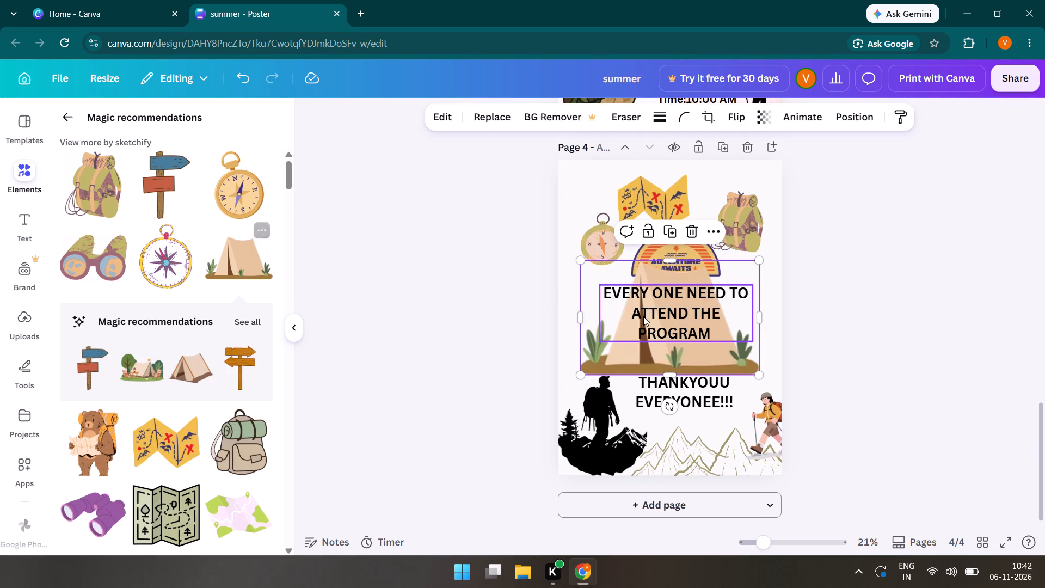
left_click_drag(583, 256, 651, 335)
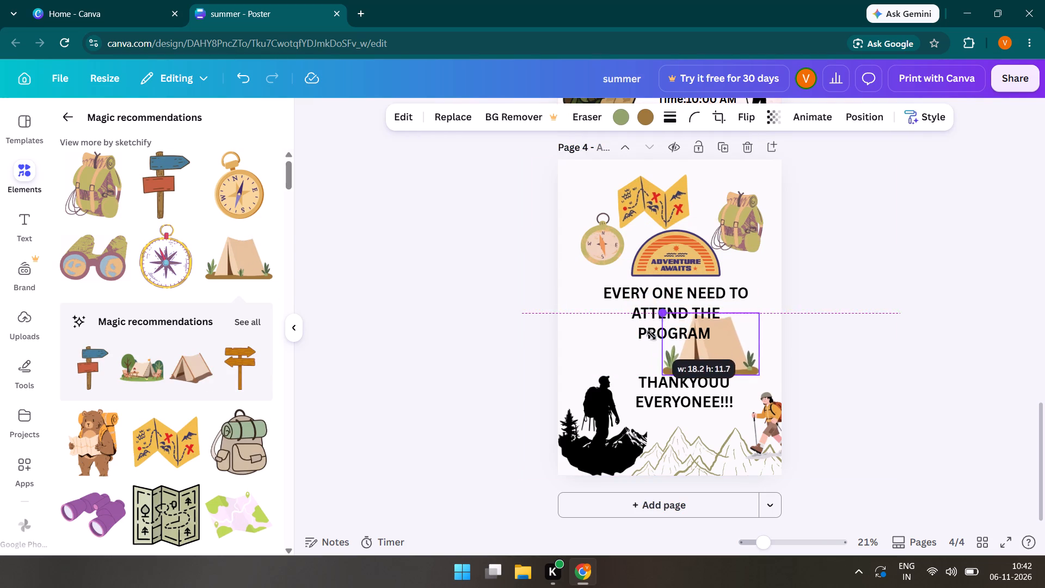
left_click_drag(651, 335, 665, 344)
left_click_drag(714, 352, 613, 244)
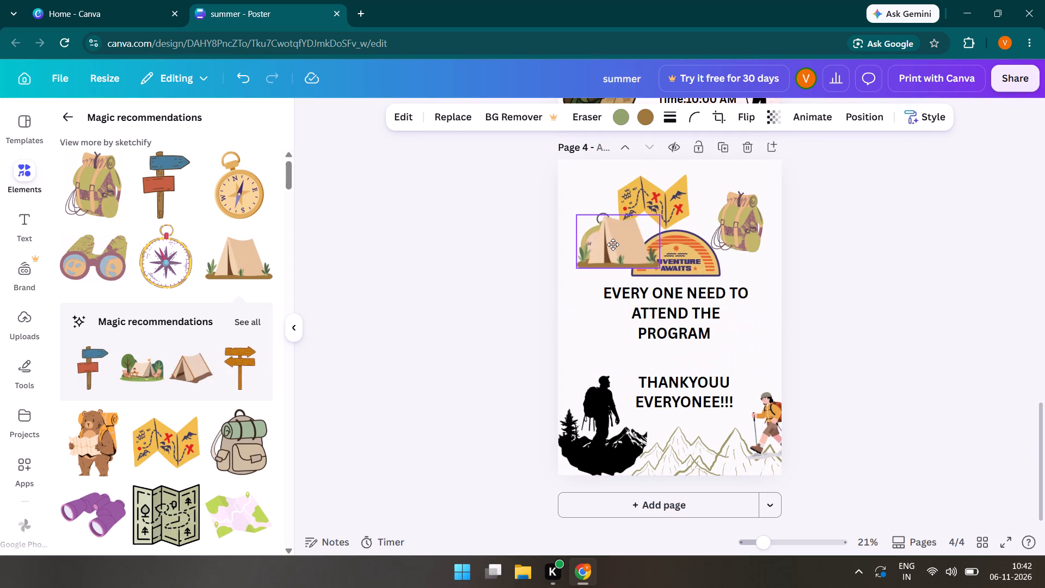
left_click_drag(613, 244, 723, 330)
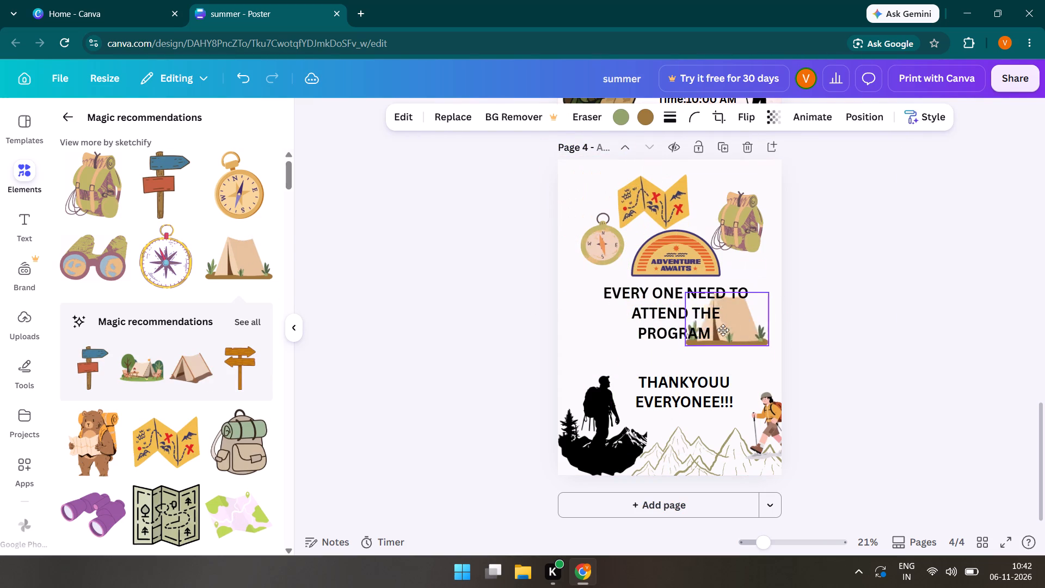
left_click_drag(723, 330, 742, 347)
left_click(906, 347)
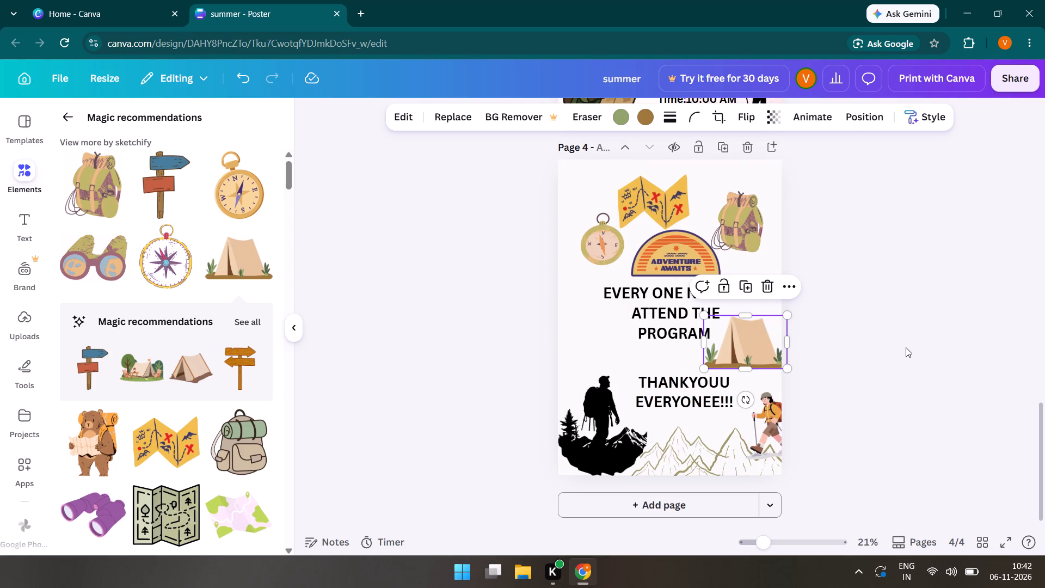
Add the campfire with stones graphic from the tent recommendations, resize it and place it at the page's left edge above the backpacker.
left_click(249, 312)
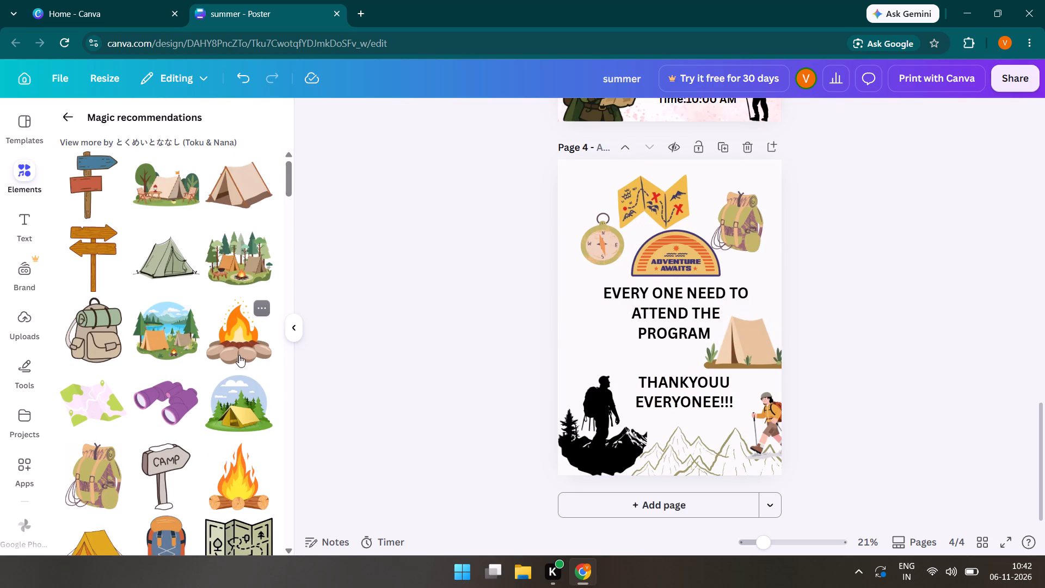
left_click(239, 354)
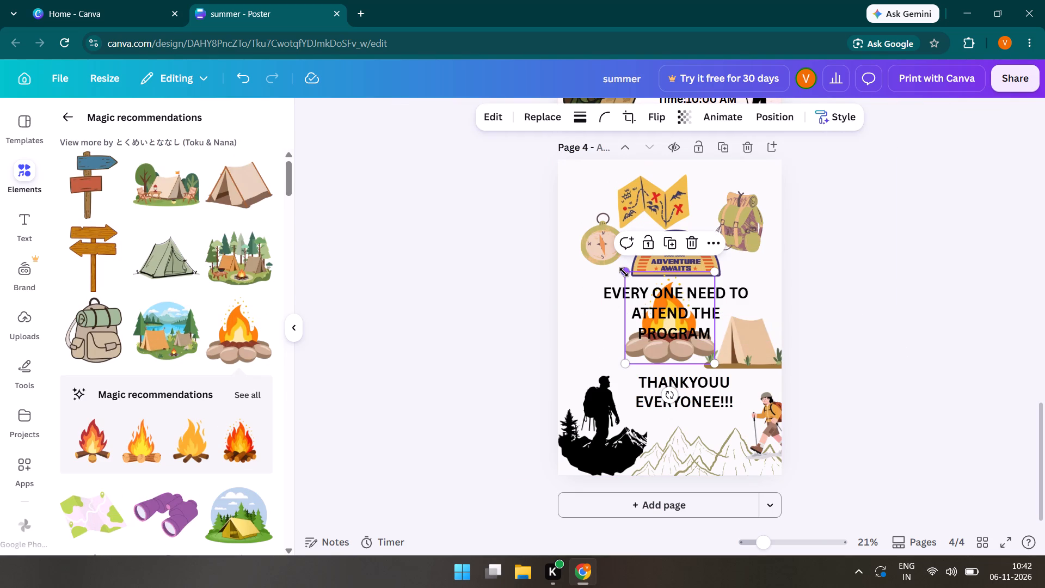
left_click_drag(624, 272, 663, 314)
left_click_drag(690, 362, 651, 360)
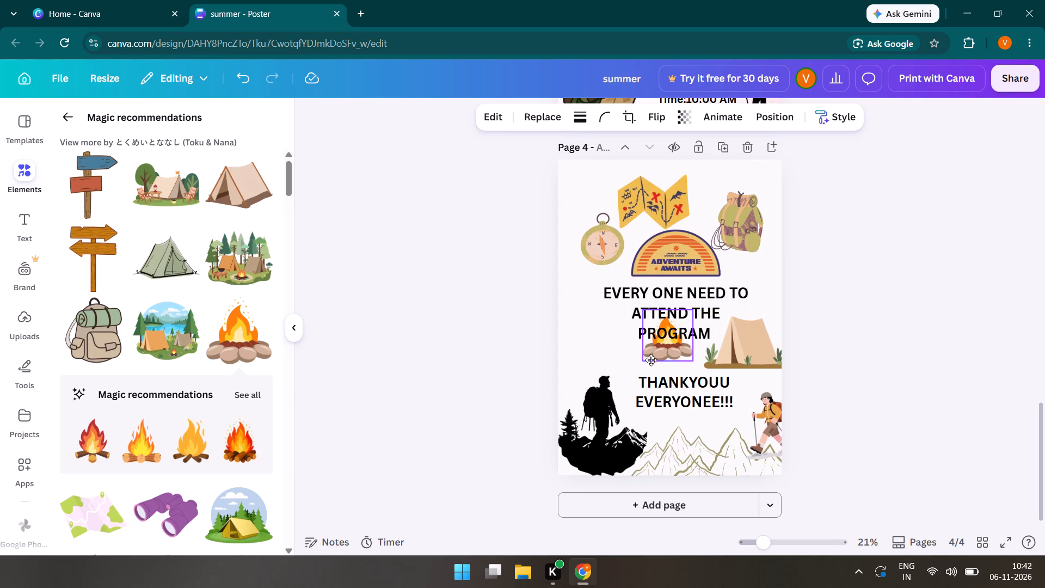
left_click_drag(651, 360, 592, 353)
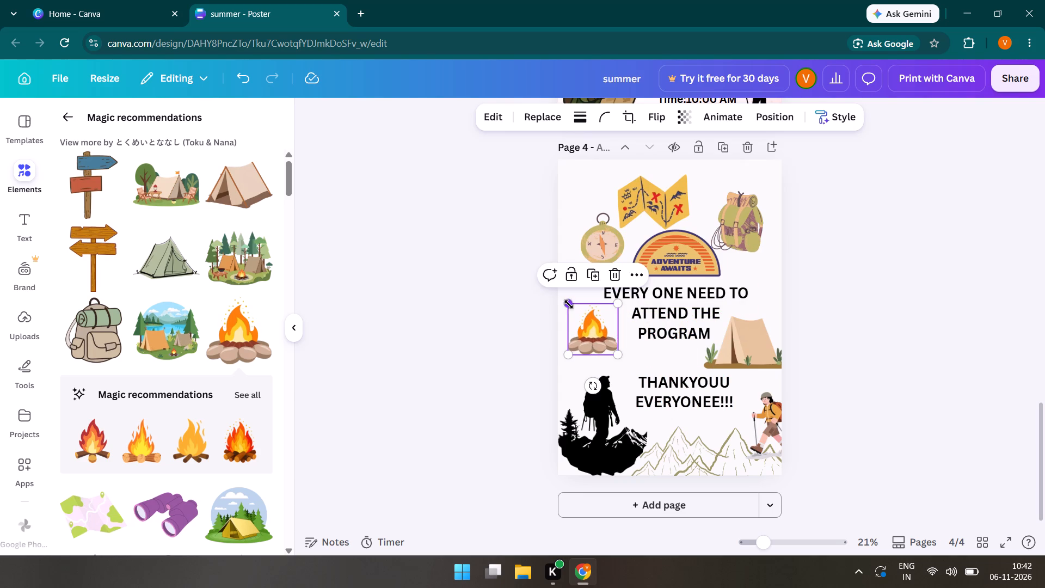
left_click_drag(569, 304, 556, 293)
left_click(483, 305)
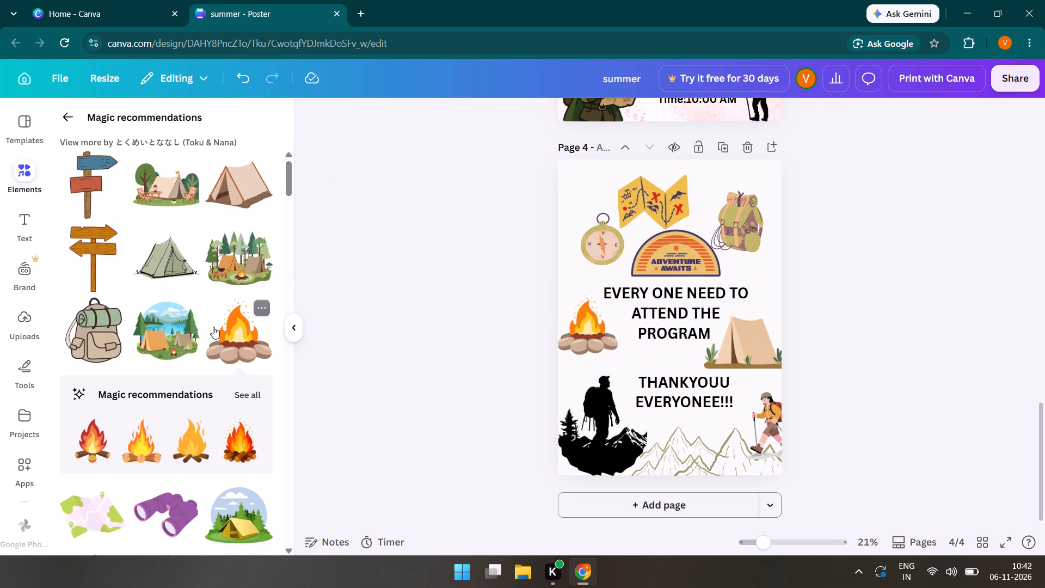
Add the scout child with dog graphic from the recommendations, shrink it to about a third and place it in page 4's upper-left corner.
scroll(213, 327, "down", 3)
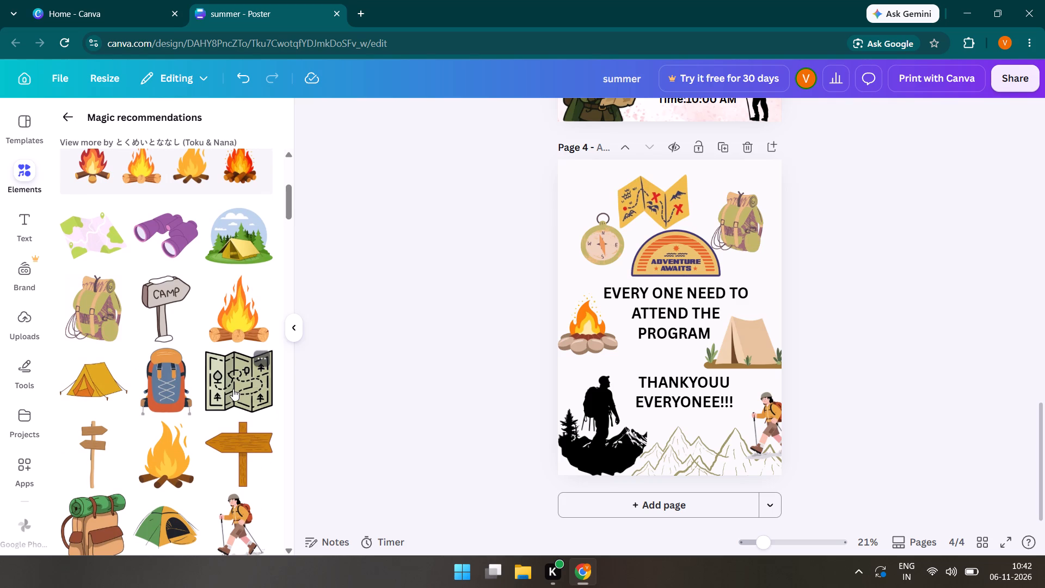
scroll(233, 389, "down", 3)
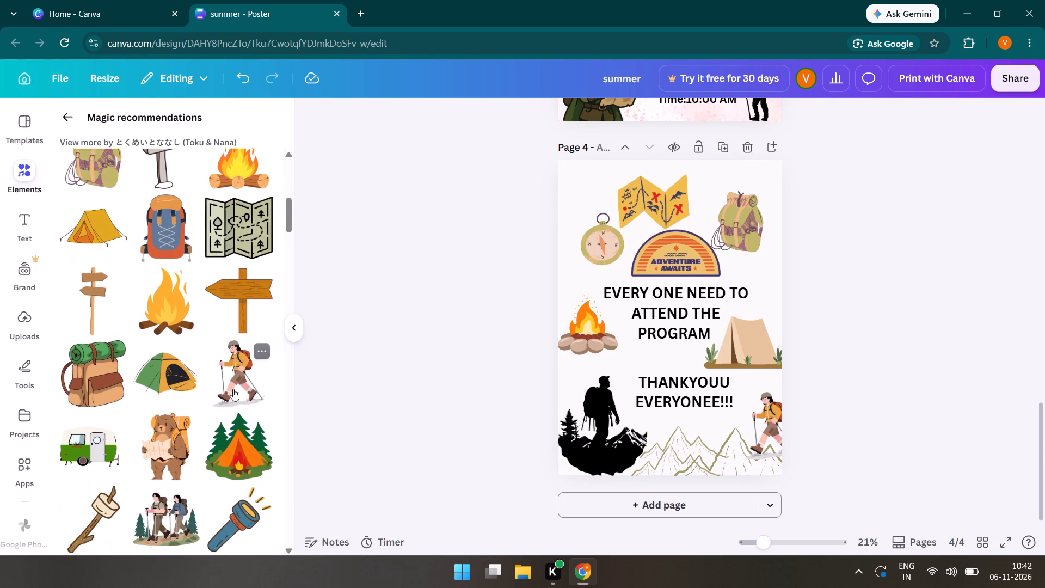
scroll(233, 389, "down", 1)
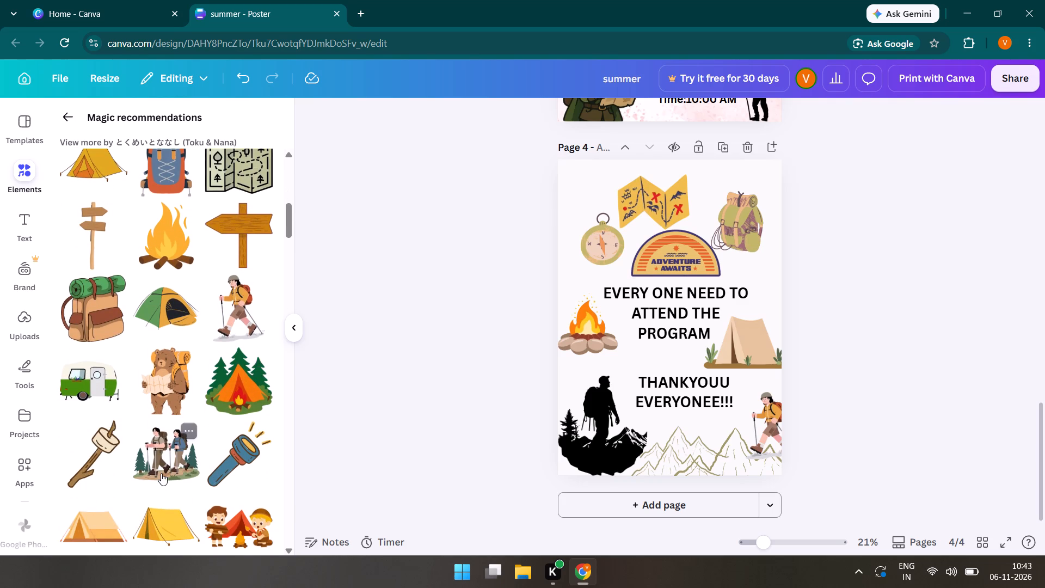
scroll(161, 473, "down", 3)
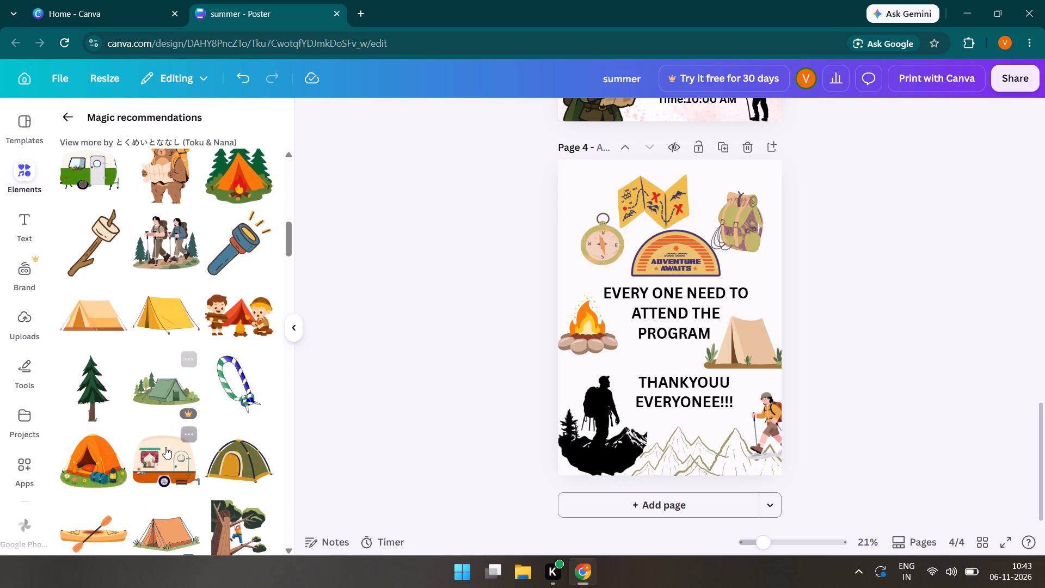
scroll(165, 447, "down", 4)
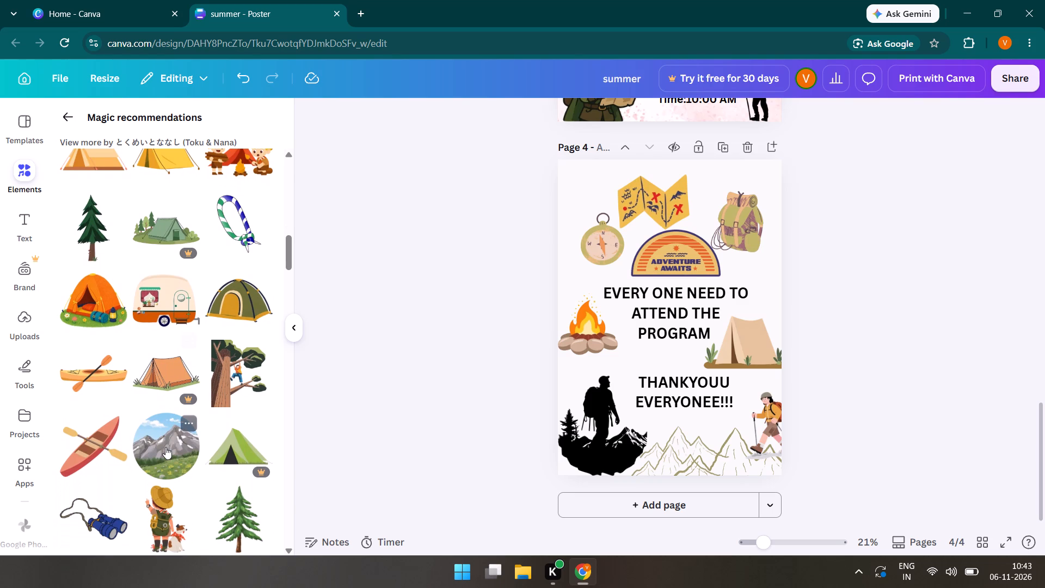
scroll(165, 447, "down", 2)
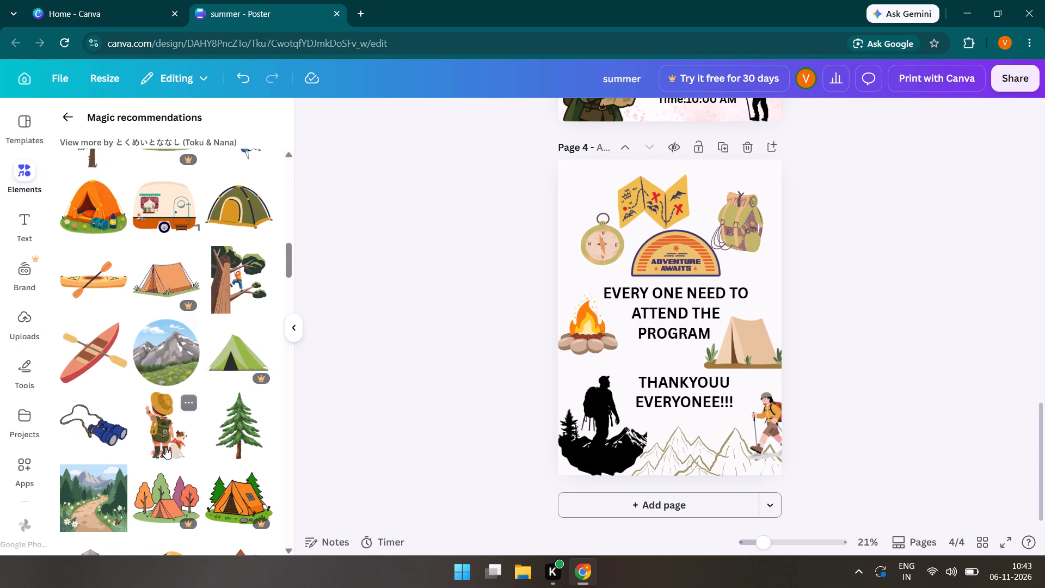
left_click(165, 447)
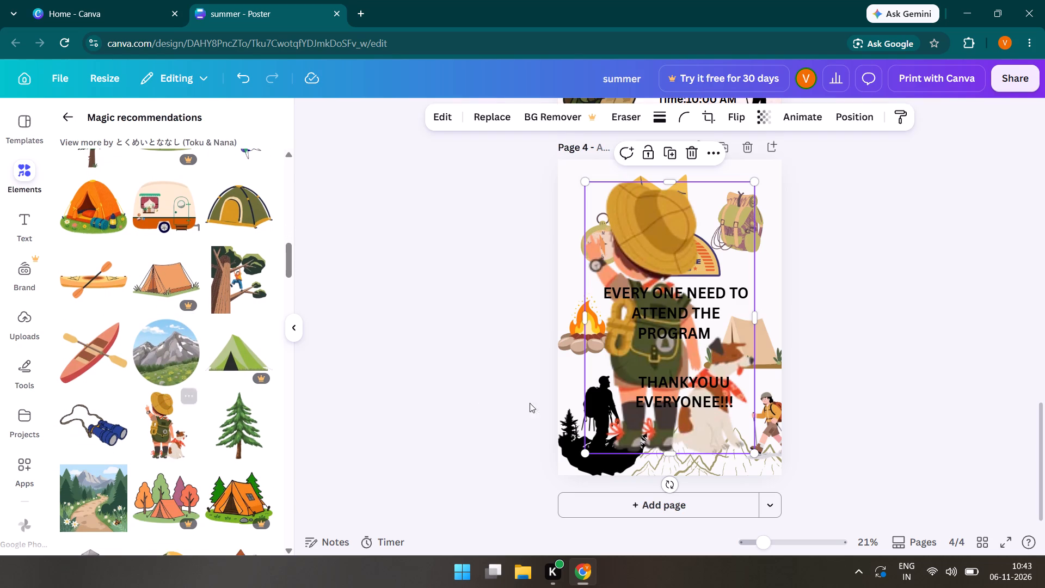
left_click_drag(587, 183, 612, 234)
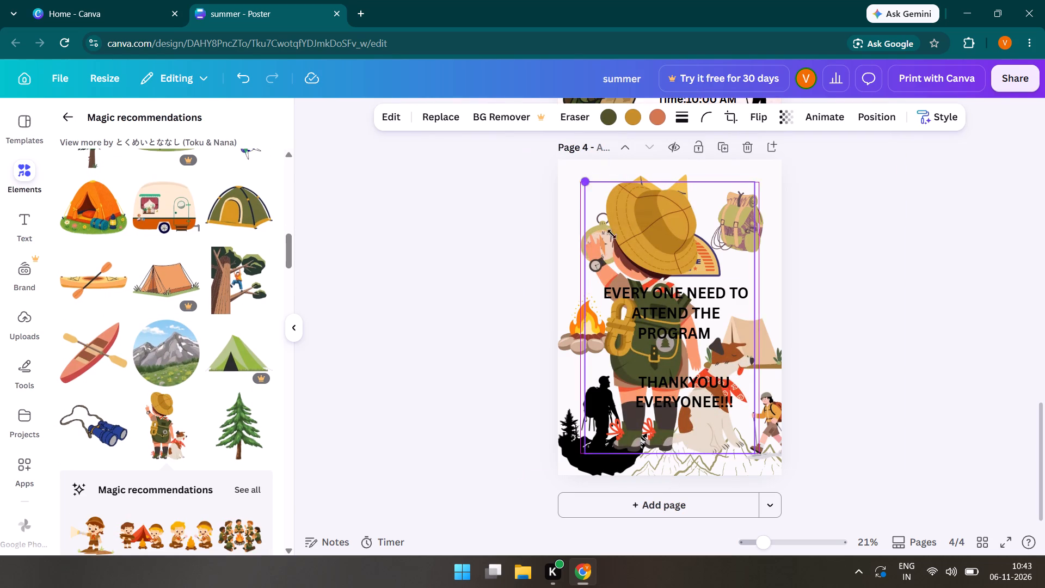
left_click_drag(612, 234, 682, 372)
left_click_drag(730, 440, 595, 250)
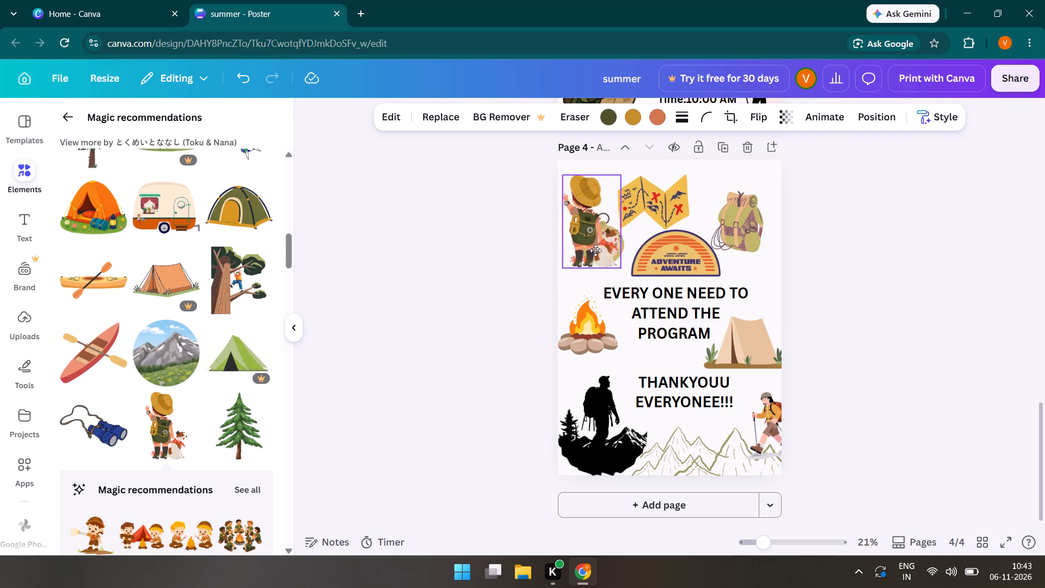
left_click_drag(595, 250, 588, 237)
Rearrange the page's top graphics: compass against the "Adventure Awaits" badge's left side, treasure map beside the child, backpack up next to the map.
left_click_drag(622, 248, 635, 268)
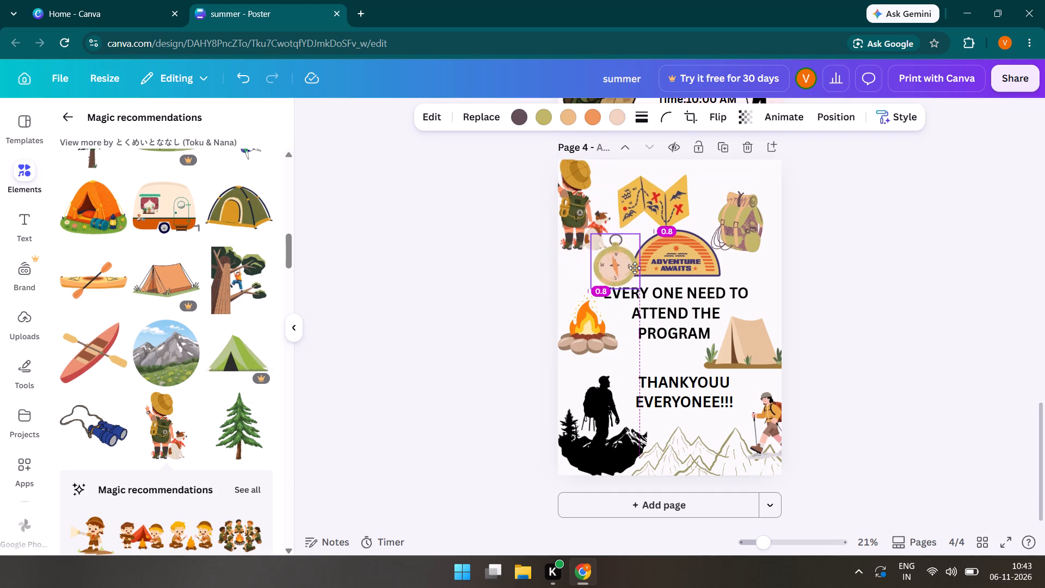
left_click_drag(635, 268, 634, 262)
left_click_drag(672, 199, 644, 184)
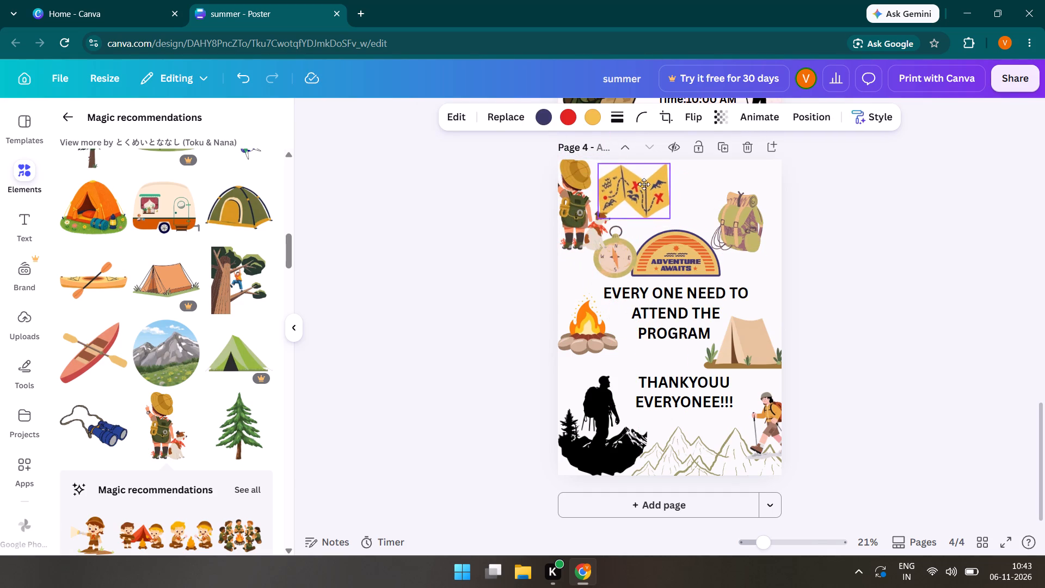
left_click_drag(644, 184, 650, 181)
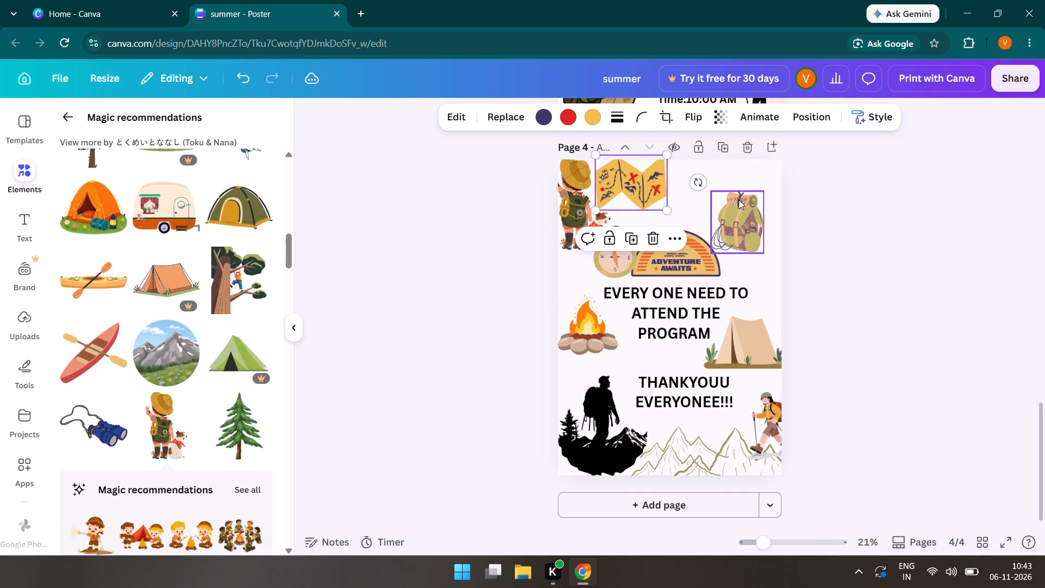
left_click_drag(743, 209, 706, 180)
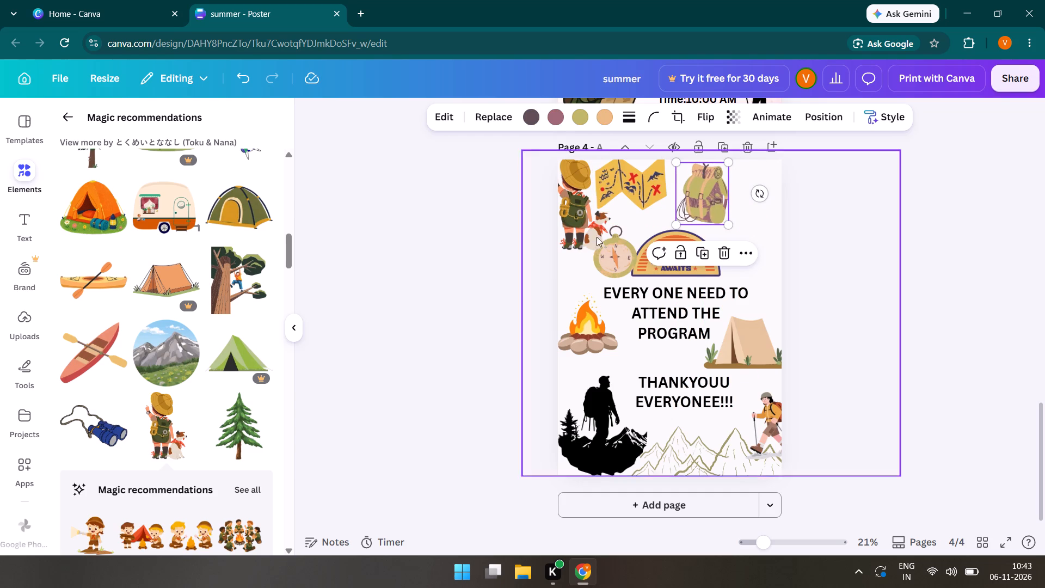
left_click(460, 273)
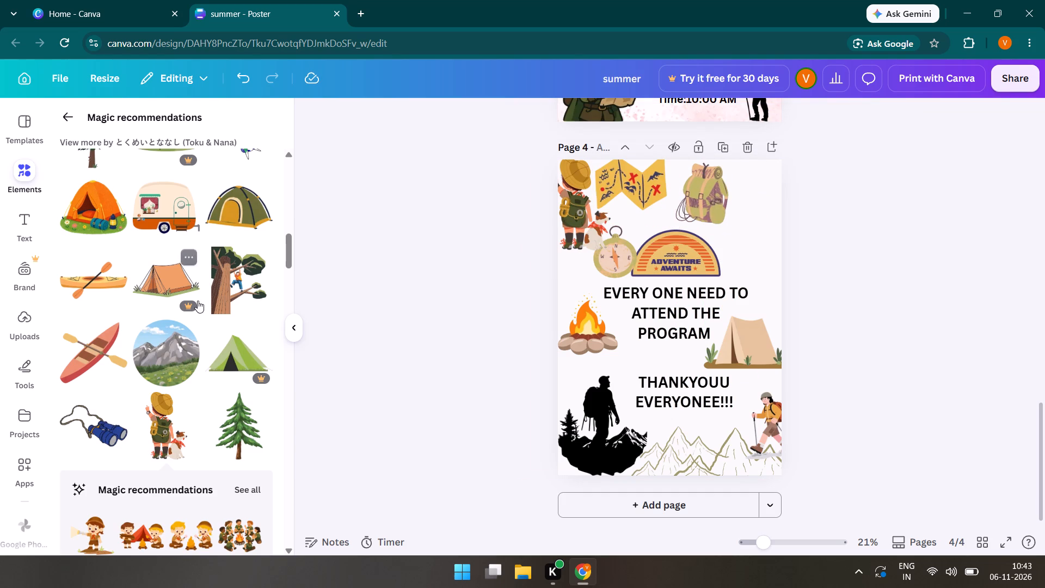
Add the dark green pine tree graphic, shrink it and place it in the page's upper-right corner.
scroll(140, 234, "up", 4)
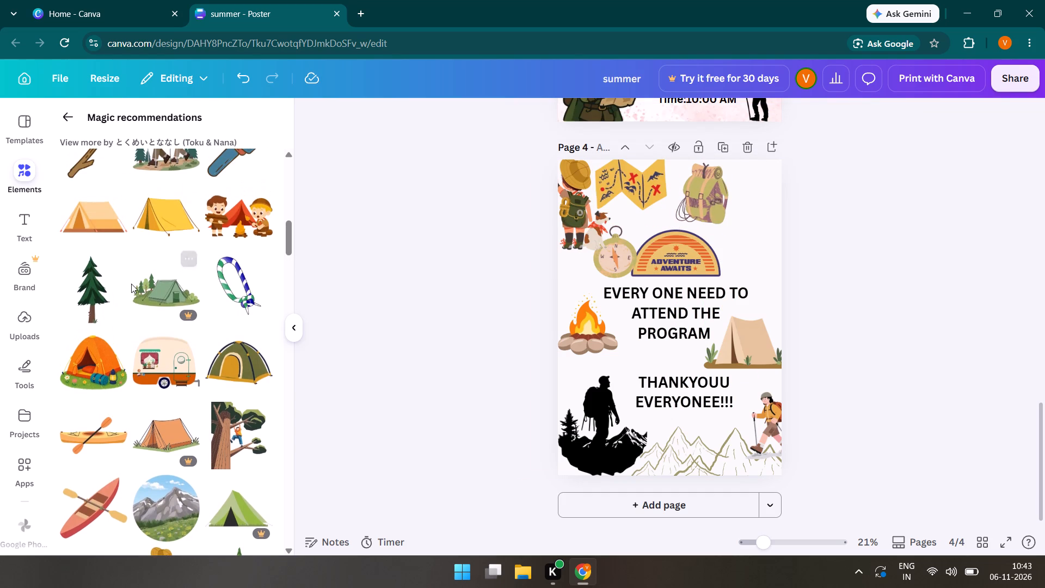
scroll(131, 284, "up", 2)
left_click(97, 393)
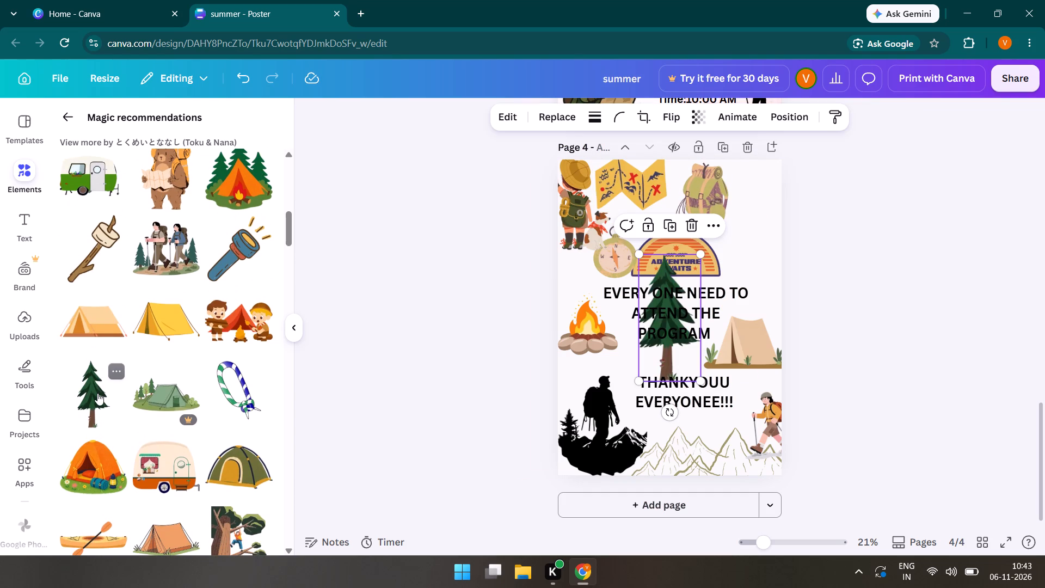
left_click_drag(635, 254, 637, 258)
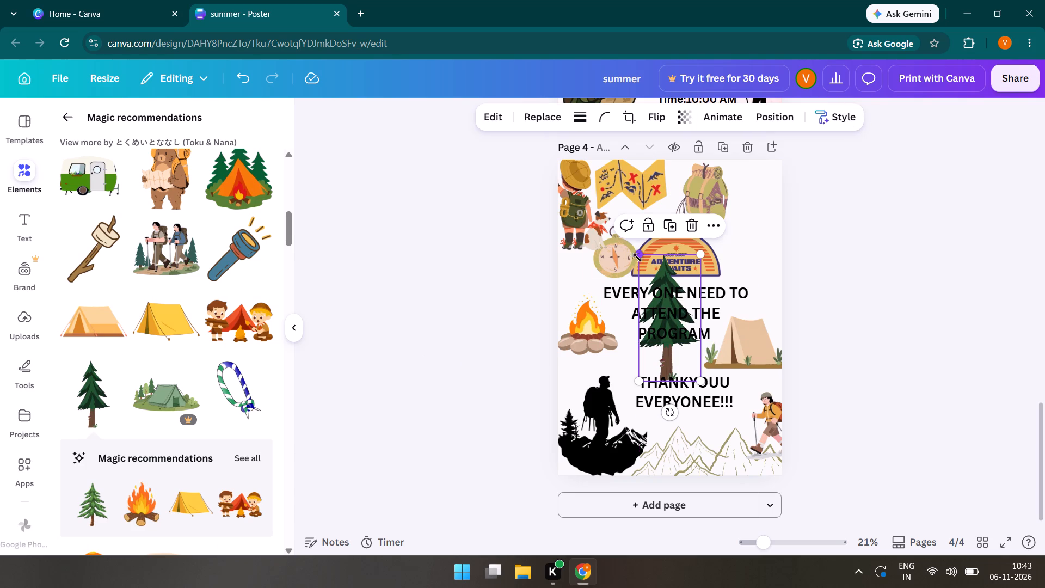
left_click_drag(637, 258, 651, 295)
left_click_drag(684, 338, 769, 213)
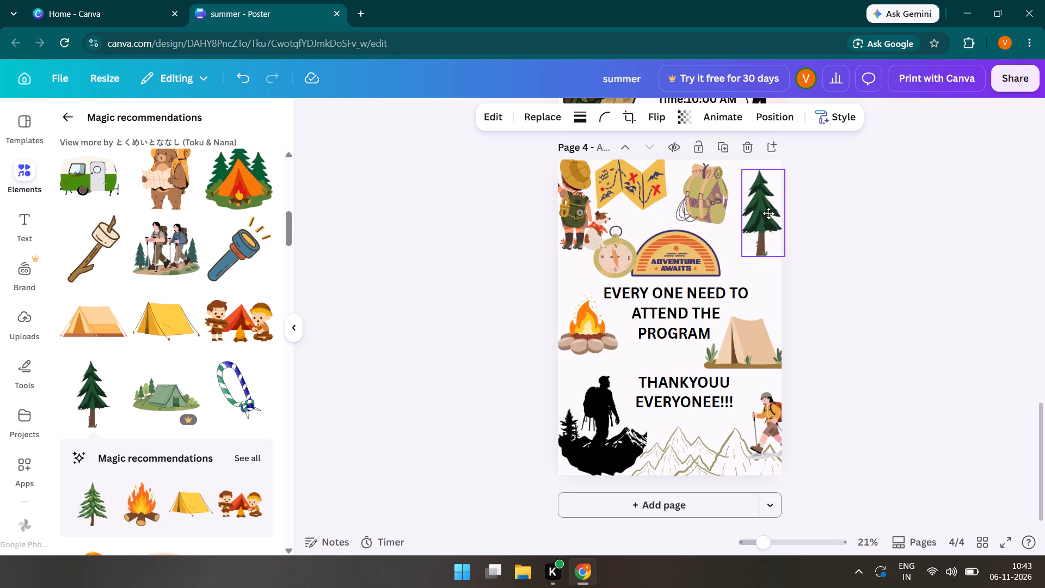
left_click_drag(769, 213, 766, 208)
Shift the backpack and the treasure map slightly right and down to even their spacing between the child and the pine tree.
left_click_drag(689, 213, 696, 223)
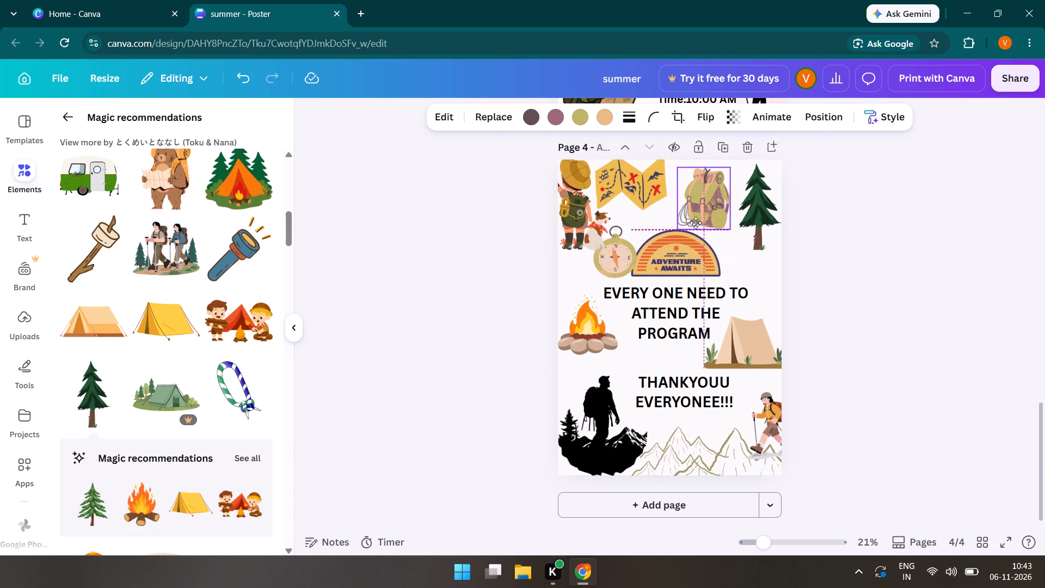
left_click_drag(696, 223, 696, 221)
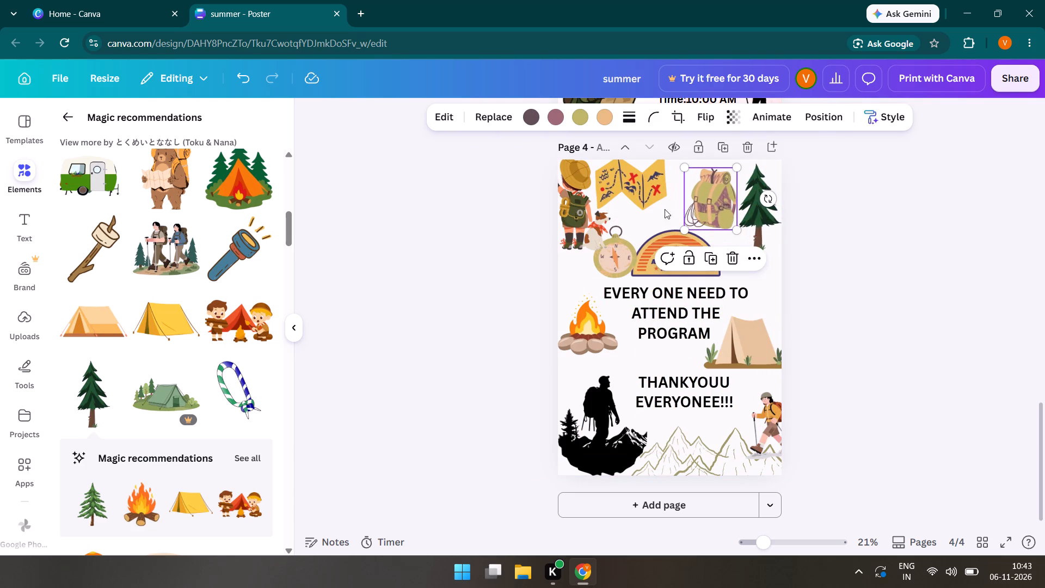
left_click_drag(641, 188, 655, 198)
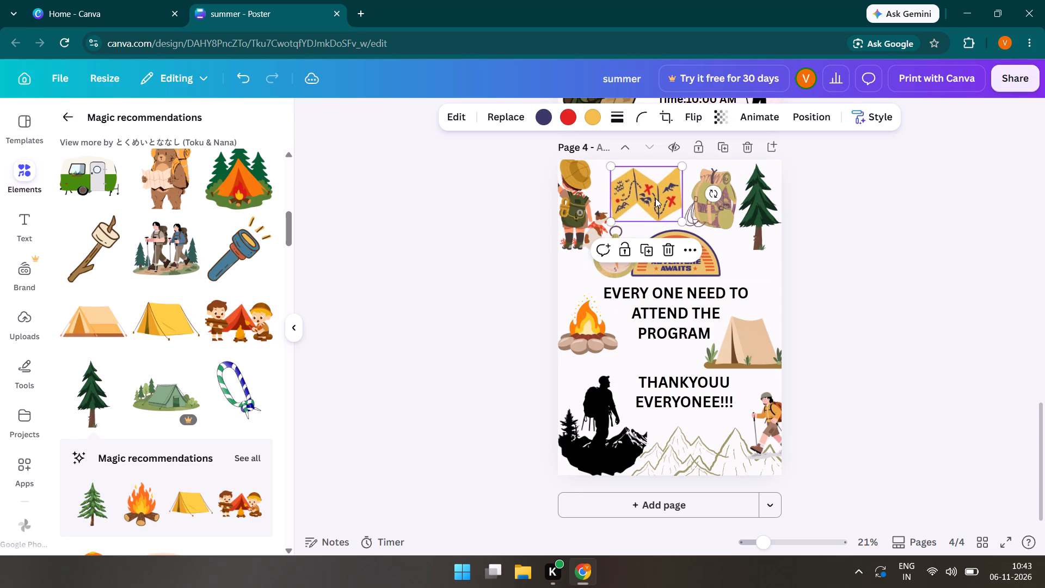
left_click(417, 255)
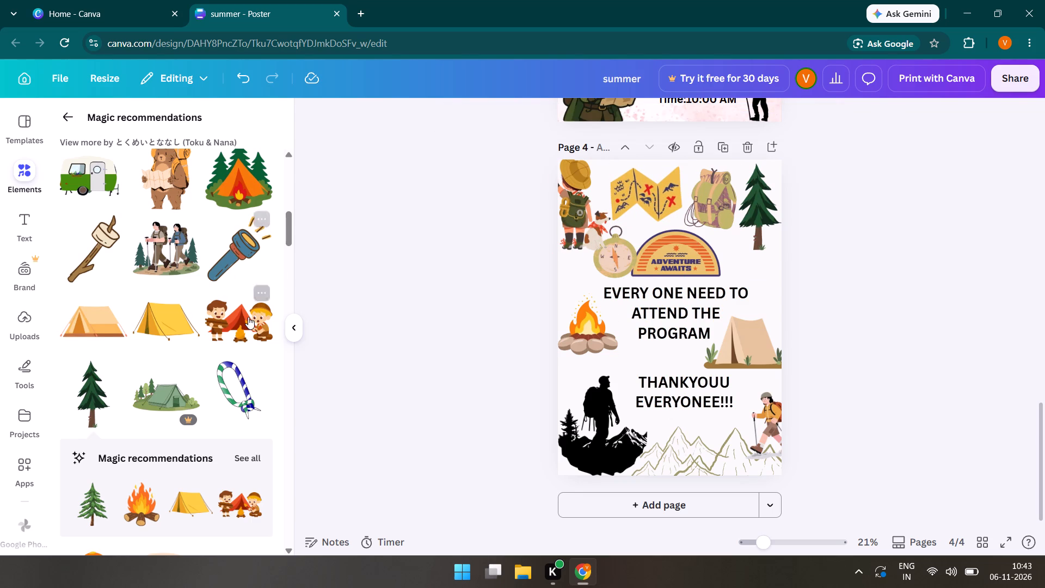
Add the graphic of two scouts at a red tent, shrink it to under half size and place it right of the badge below the pine tree.
left_click(248, 317)
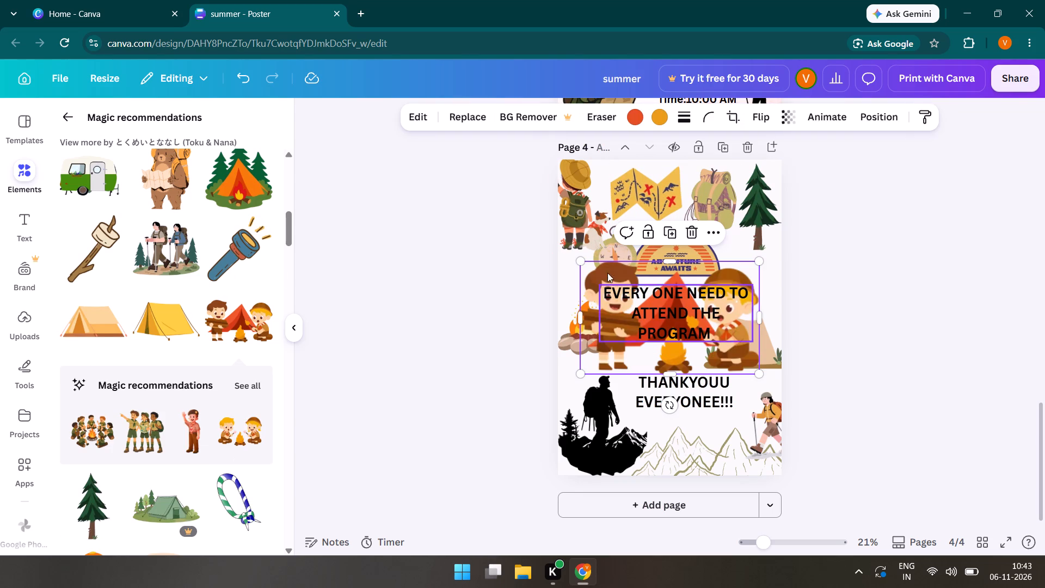
left_click_drag(581, 262, 681, 336)
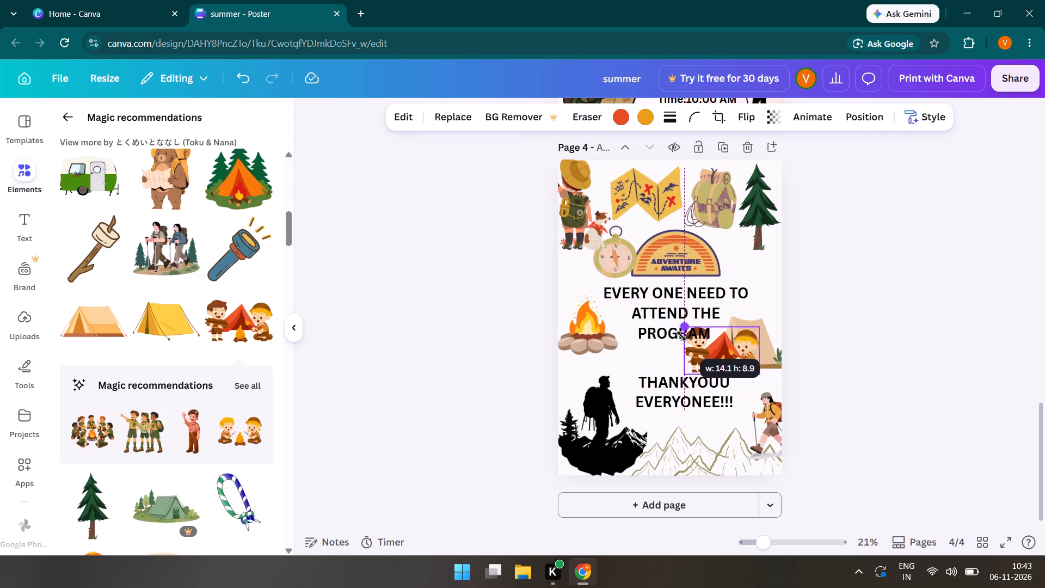
left_click_drag(681, 336, 683, 338)
left_click_drag(710, 350, 736, 255)
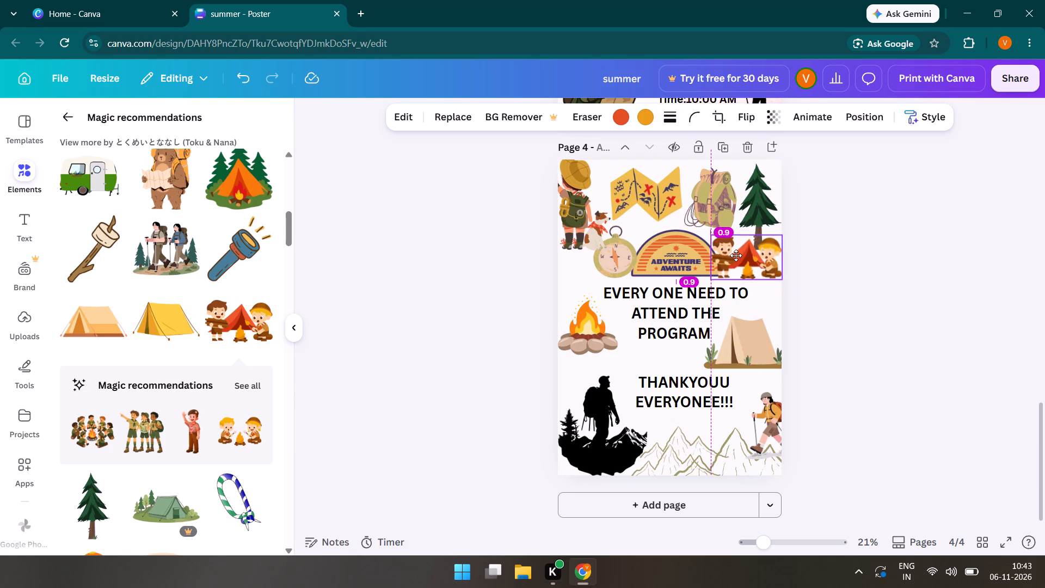
left_click_drag(736, 255, 742, 254)
left_click(859, 323)
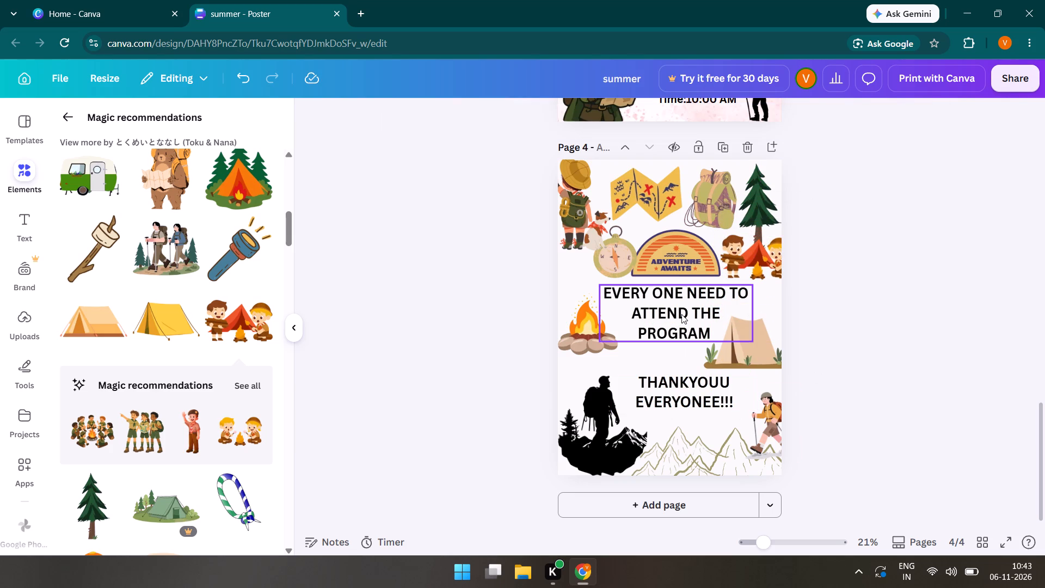
Nudge the "EVERY ONE NEED TO ATTEND THE PROGRAM" text and the campfire with stones slightly left on the page.
left_click_drag(681, 314, 672, 315)
left_click(878, 317)
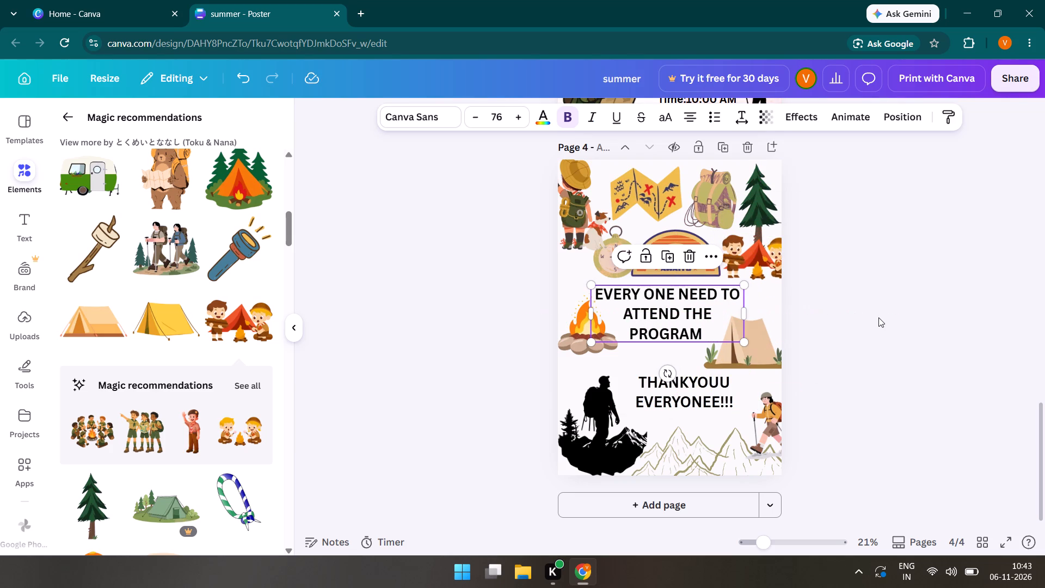
left_click_drag(576, 335, 570, 334)
left_click(953, 364)
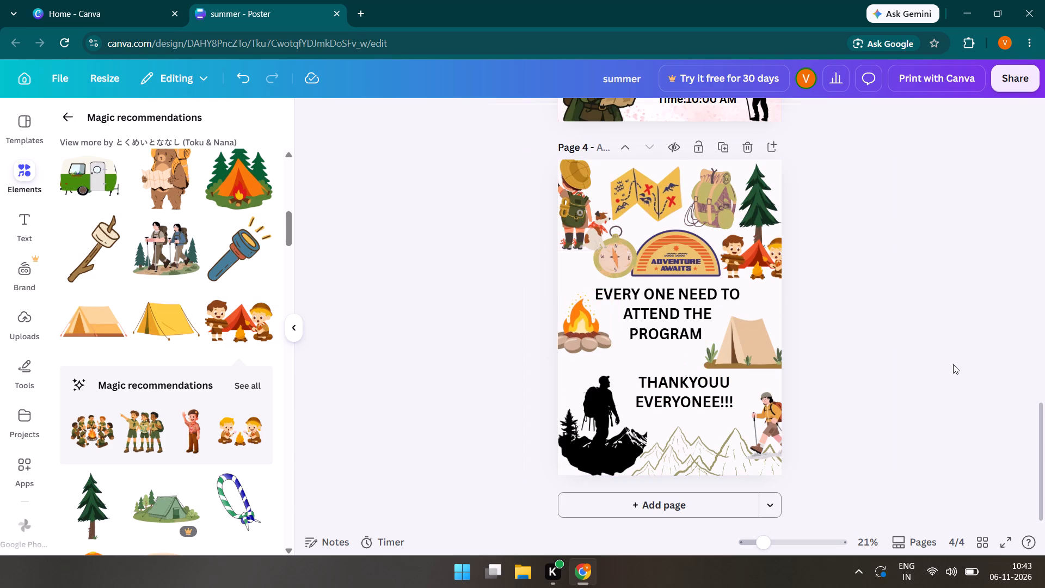
Browse further through the camping recommendations for more graphics suited to the adventure page.
scroll(188, 419, "down", 5)
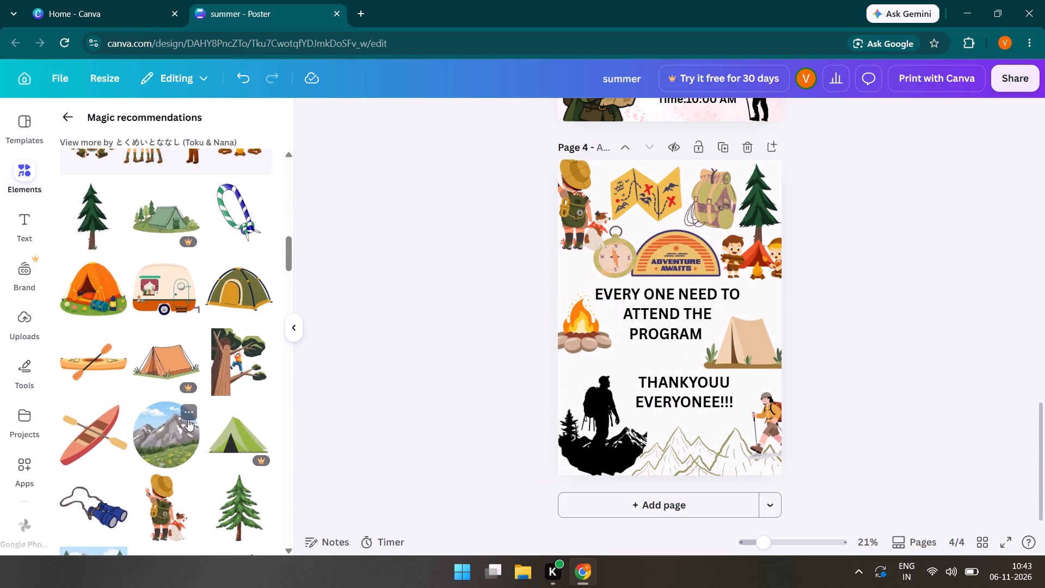
scroll(188, 419, "down", 6)
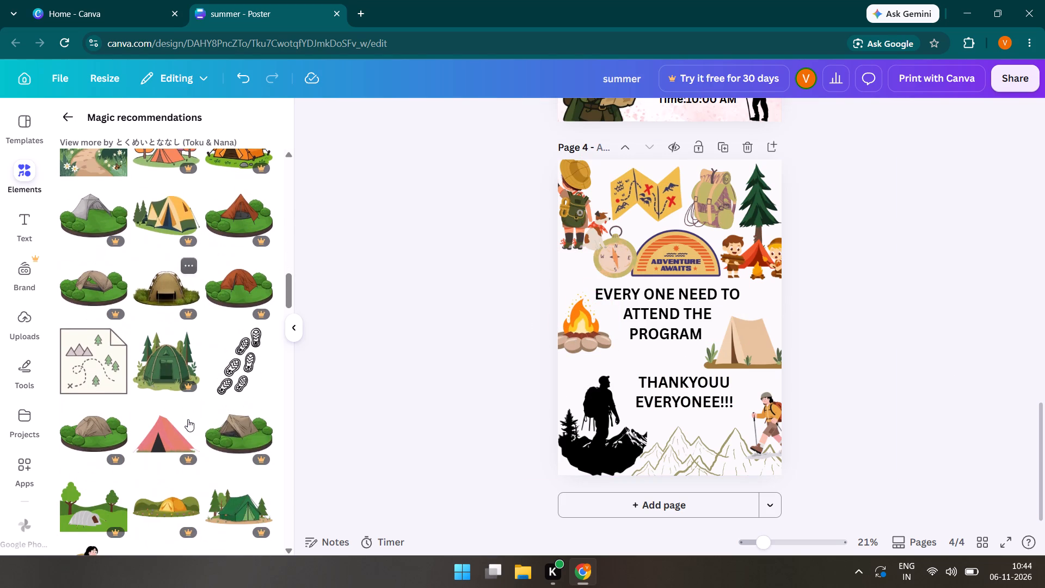
scroll(188, 419, "down", 7)
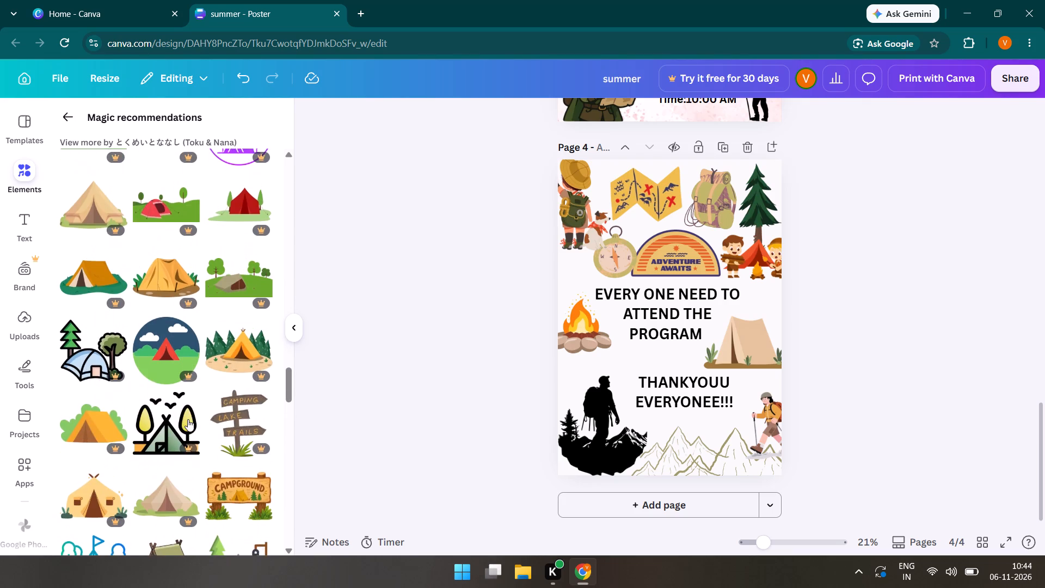
scroll(188, 419, "down", 6)
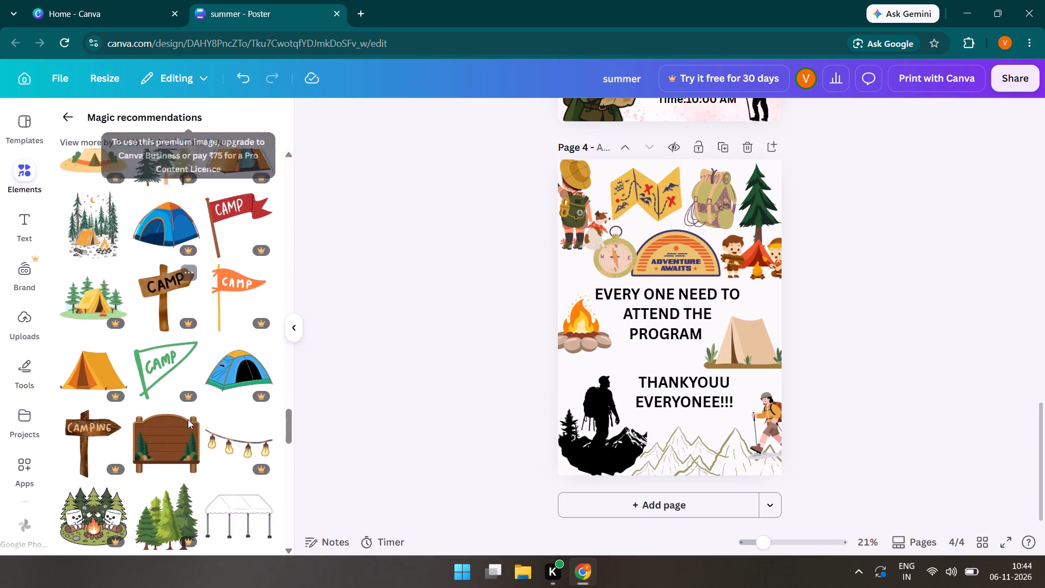
scroll(188, 419, "down", 4)
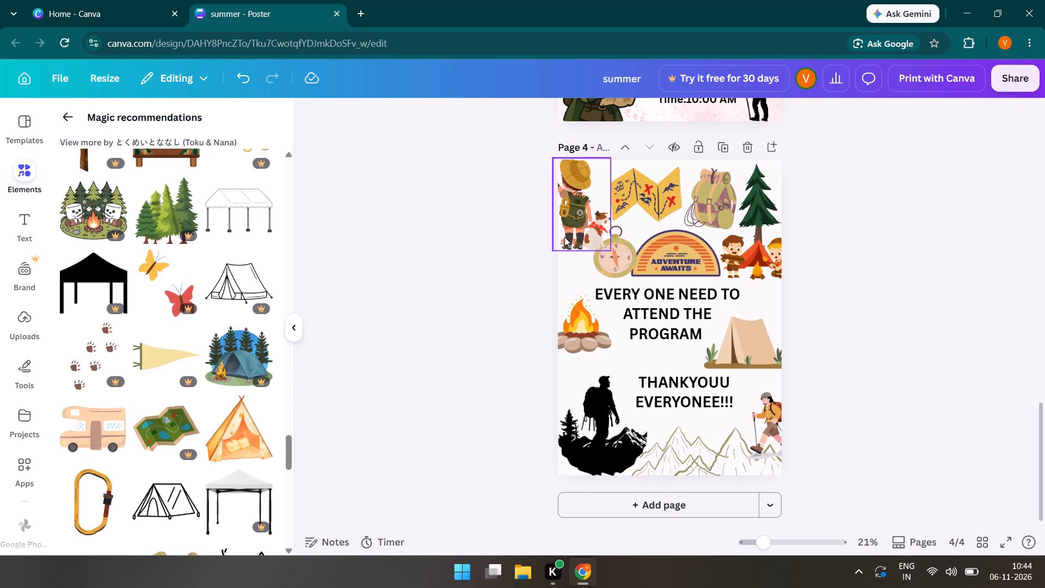
Delete the compass graphic beside the "ADVENTURE AWAITS" badge on page 4.
left_click(621, 258)
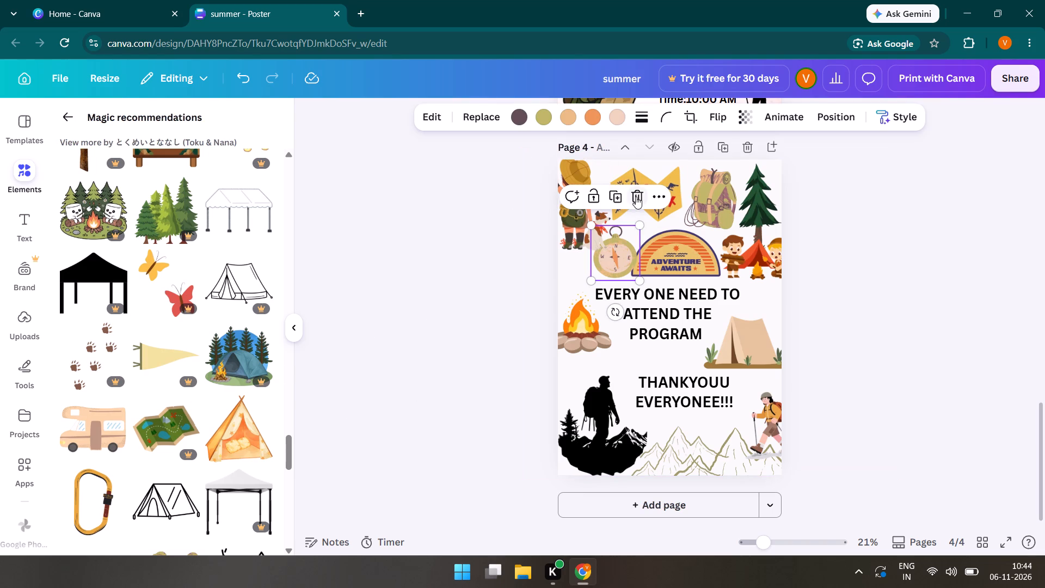
left_click(636, 197)
Move the child with the dog down and slightly right into the free space, and shift the "ADVENTURE AWAITS" badge slightly up and left.
left_click_drag(571, 223, 580, 249)
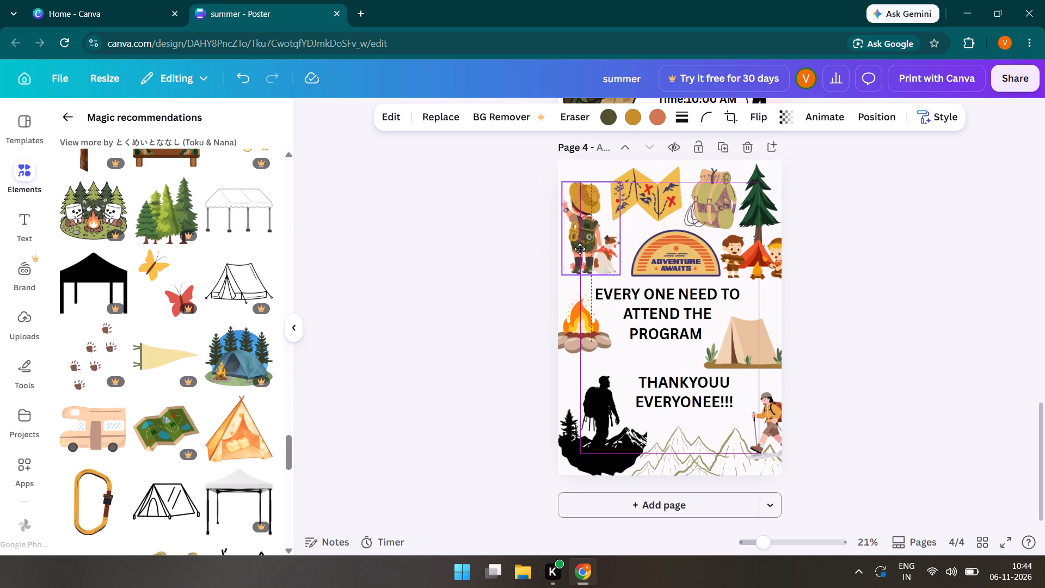
left_click_drag(580, 249, 580, 246)
left_click_drag(678, 255, 669, 250)
left_click(881, 238)
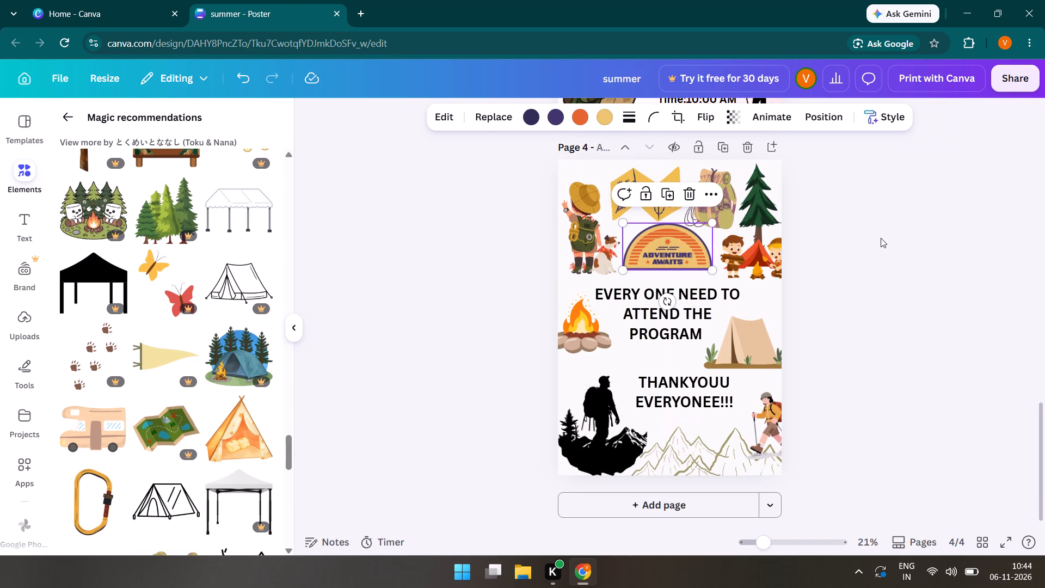
Shift the treasure map and the backpack slightly up and left above the "ADVENTURE AWAITS" badge.
left_click_drag(651, 188, 646, 185)
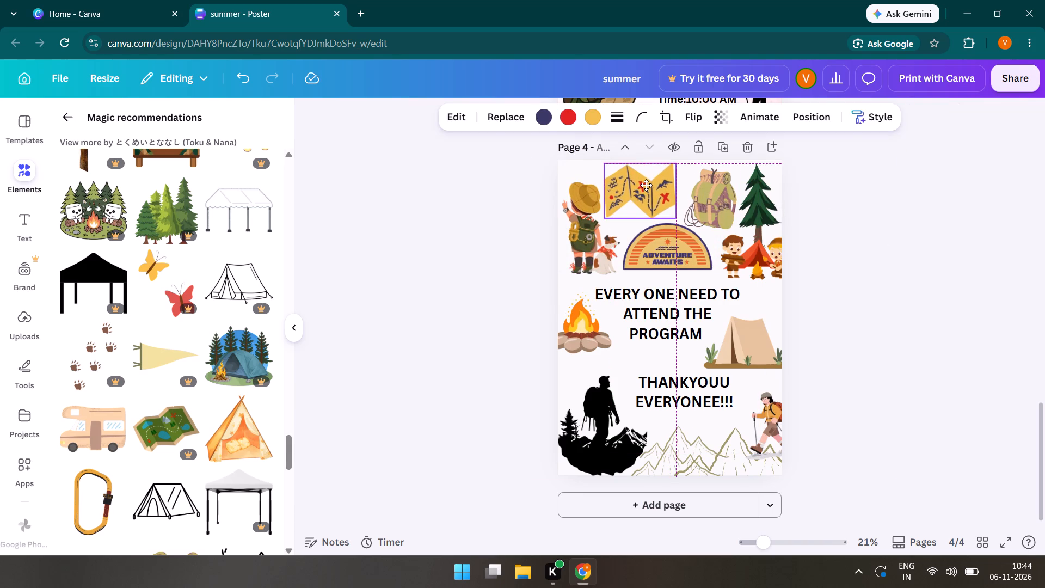
left_click_drag(646, 185, 643, 186)
left_click_drag(718, 209, 712, 205)
left_click(886, 222)
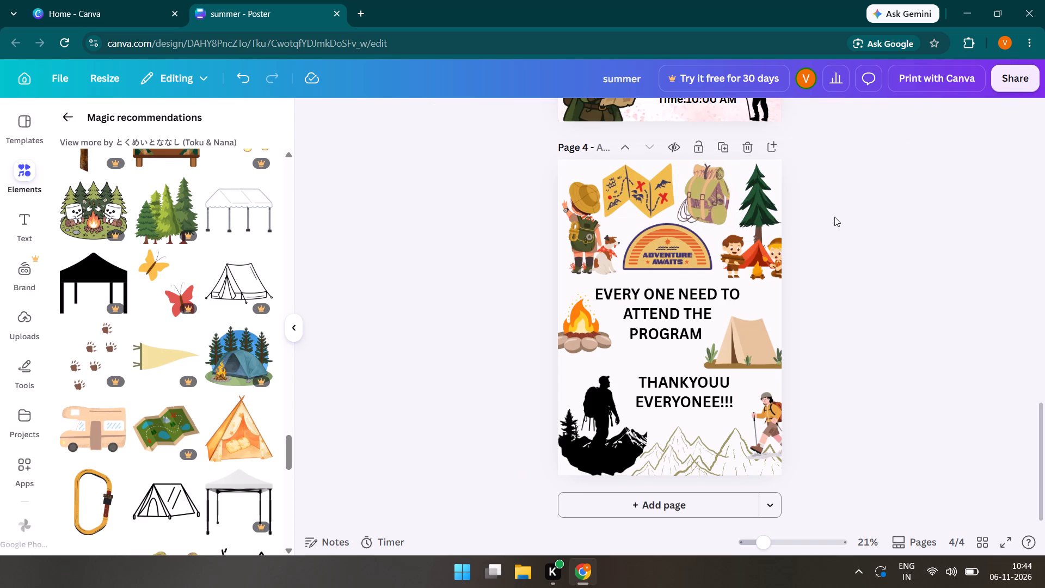
Move the pine tree slightly up and the scouts with the red tent slightly left so they fit fully on the page.
left_click_drag(755, 204, 755, 196)
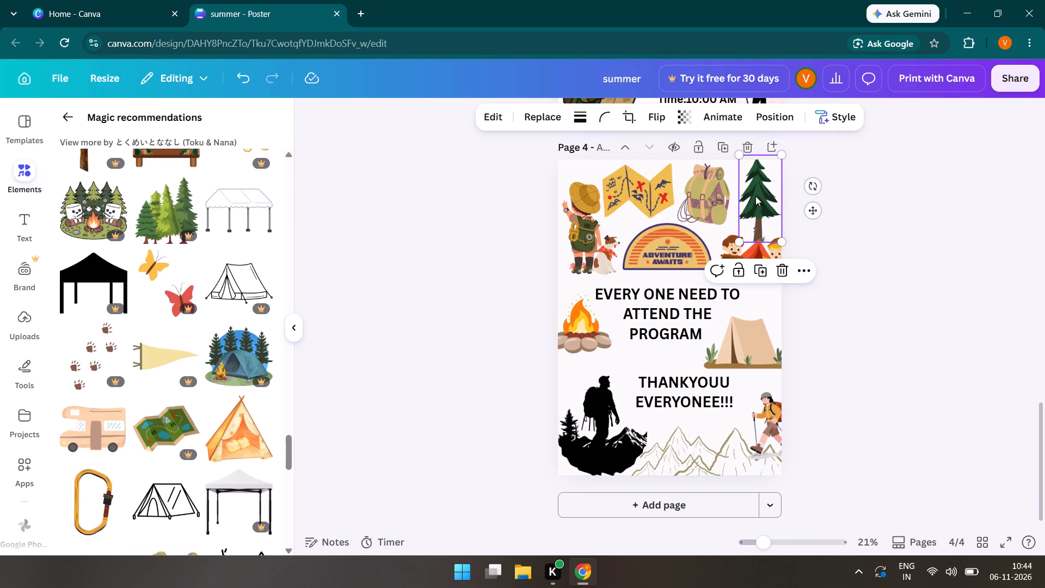
left_click(864, 229)
left_click_drag(747, 253, 742, 255)
left_click(872, 291)
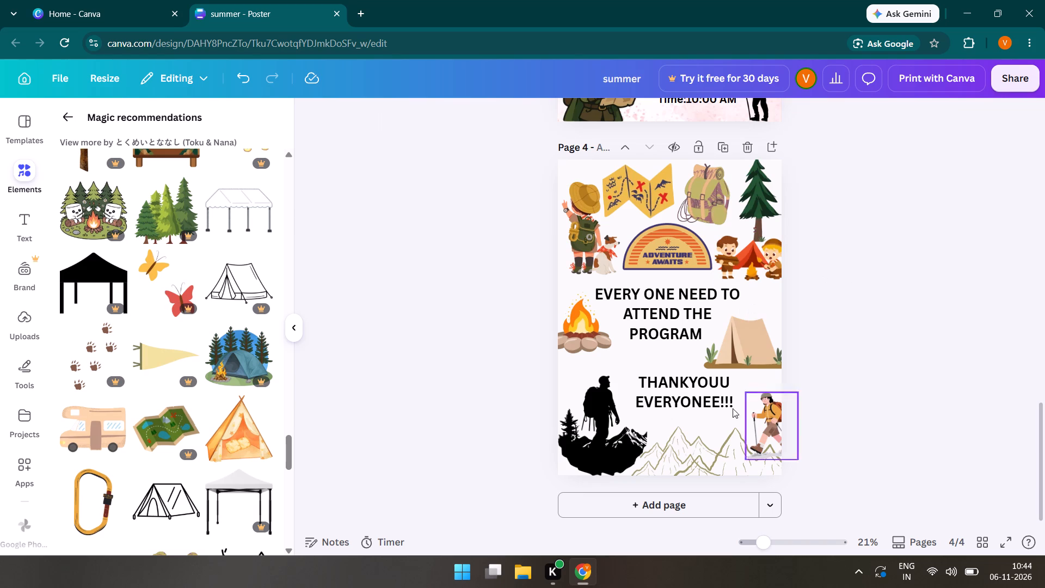
scroll(866, 408, "up", 5)
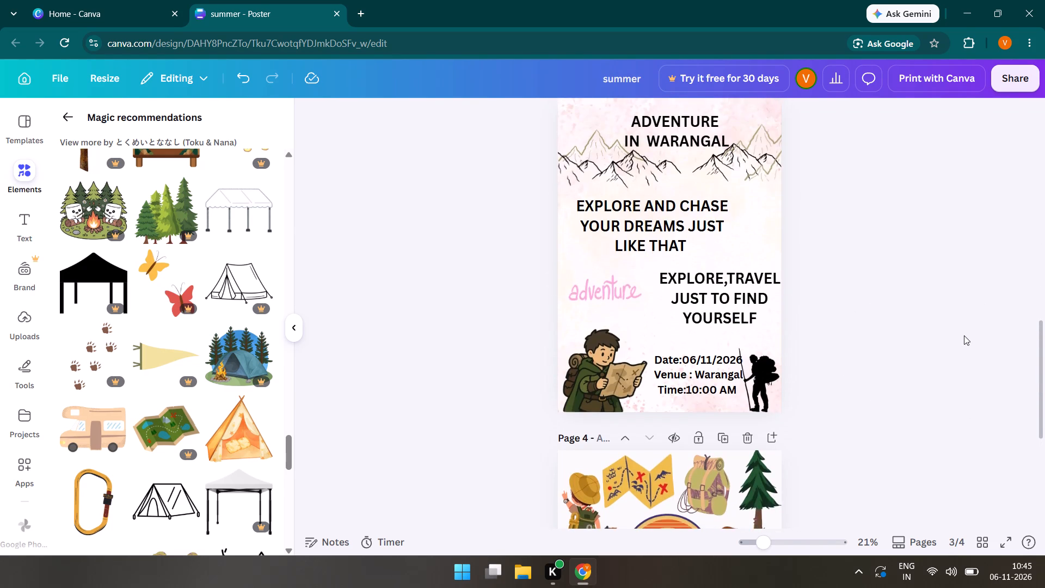
scroll(964, 335, "up", 1)
scroll(964, 335, "down", 2)
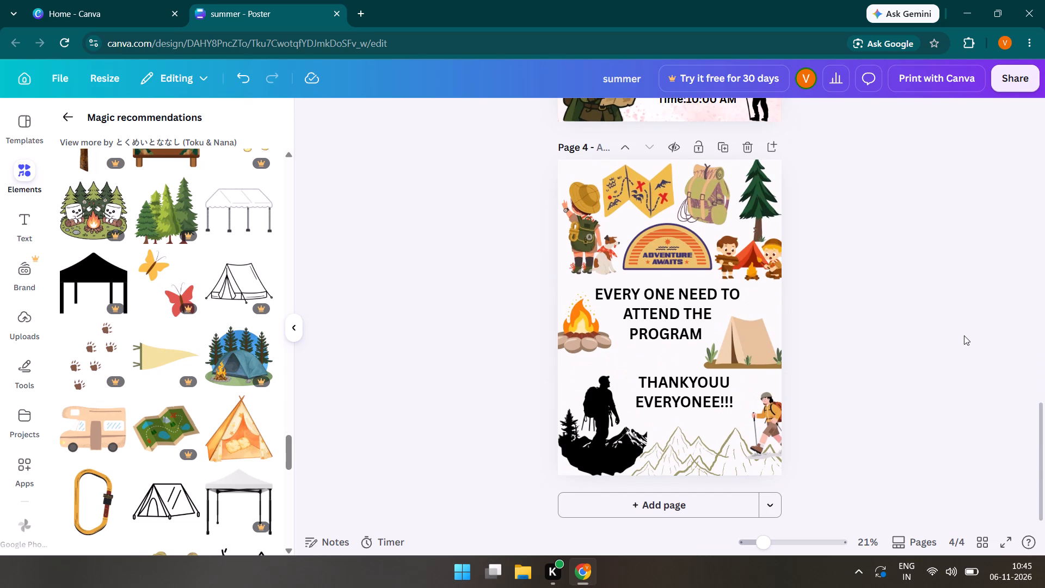
scroll(869, 265, "up", 5)
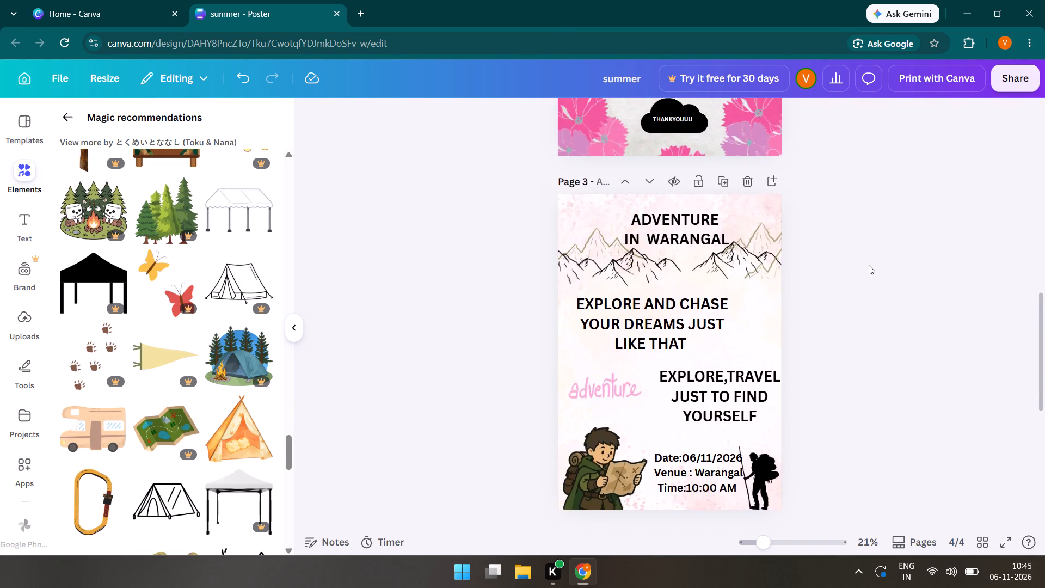
scroll(869, 265, "up", 6)
scroll(111, 319, "up", 5)
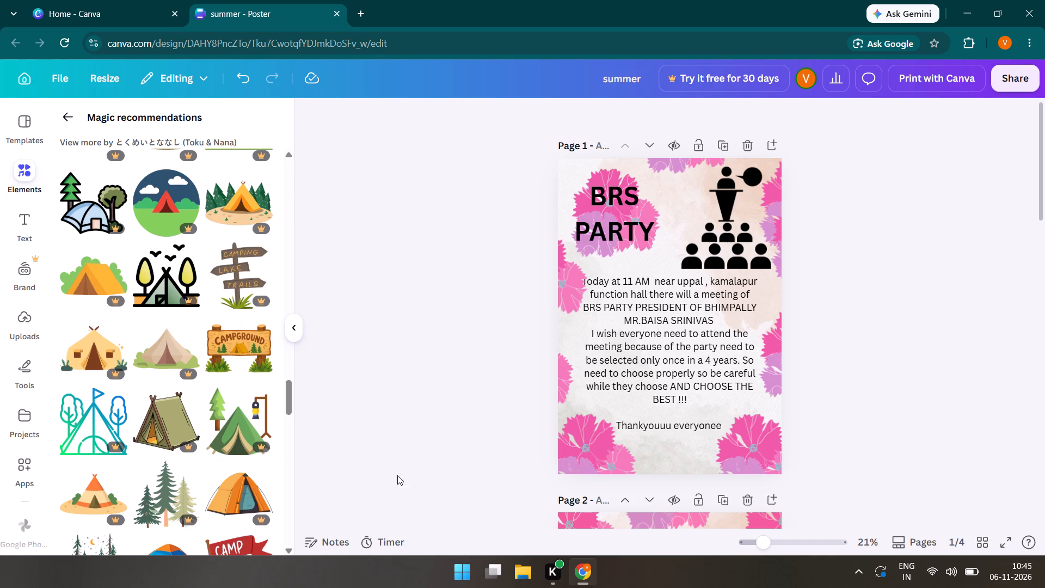
scroll(712, 451, "down", 2)
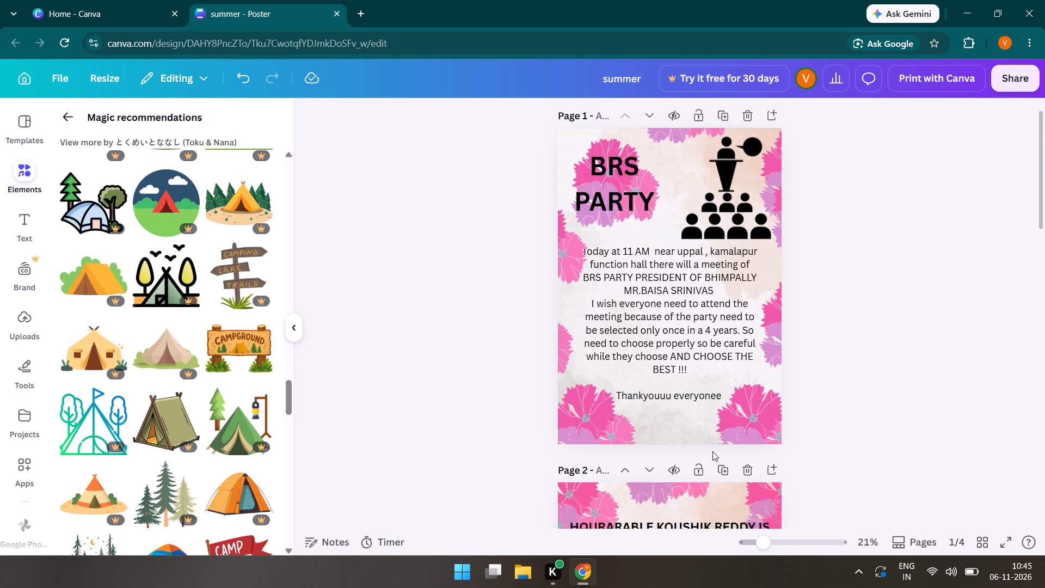
scroll(712, 451, "down", 8)
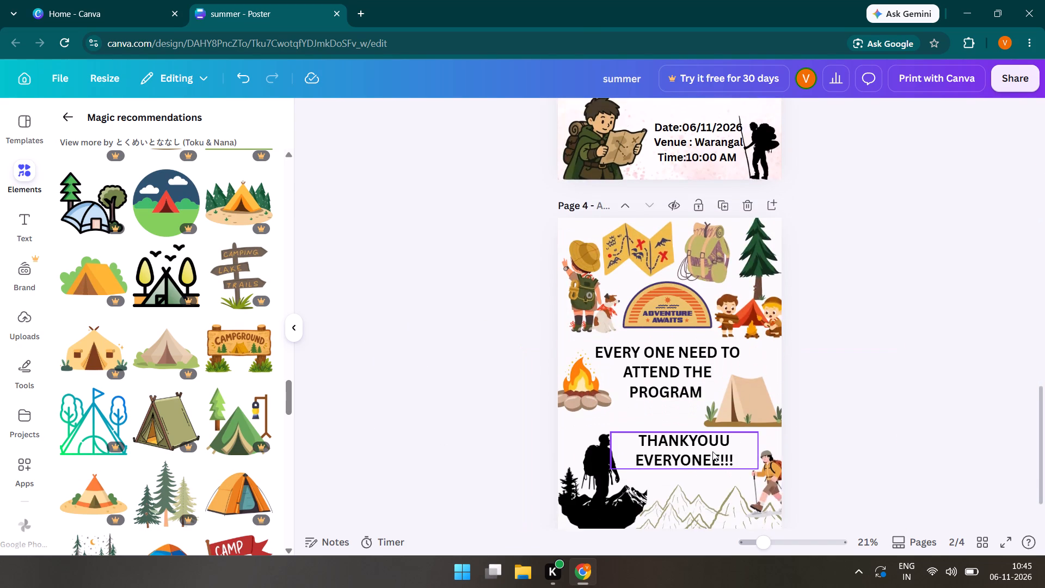
scroll(712, 451, "down", 2)
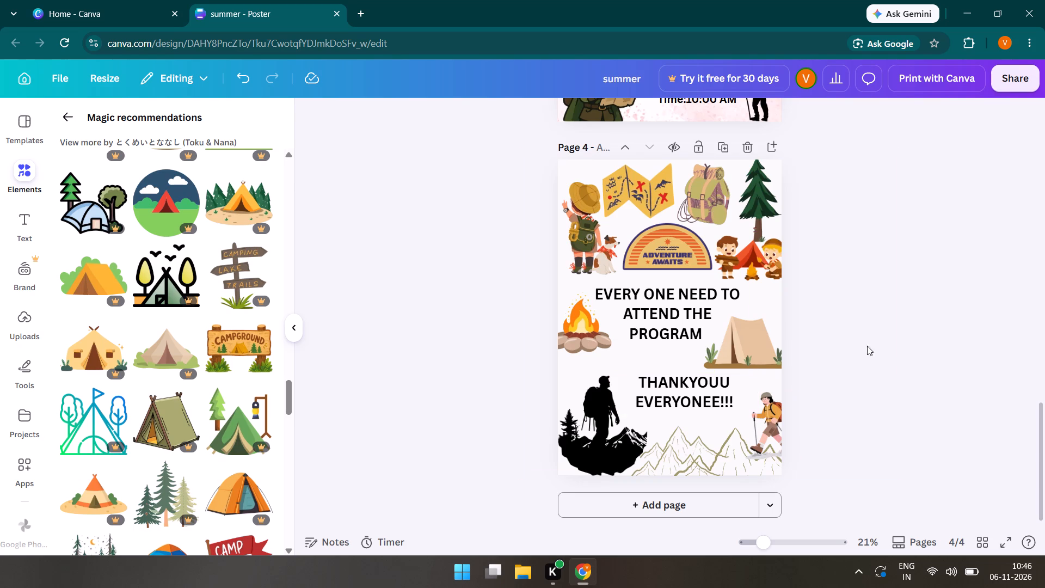
left_click(872, 404)
Close the "summer" poster design and reload the Canva home page.
left_click(339, 11)
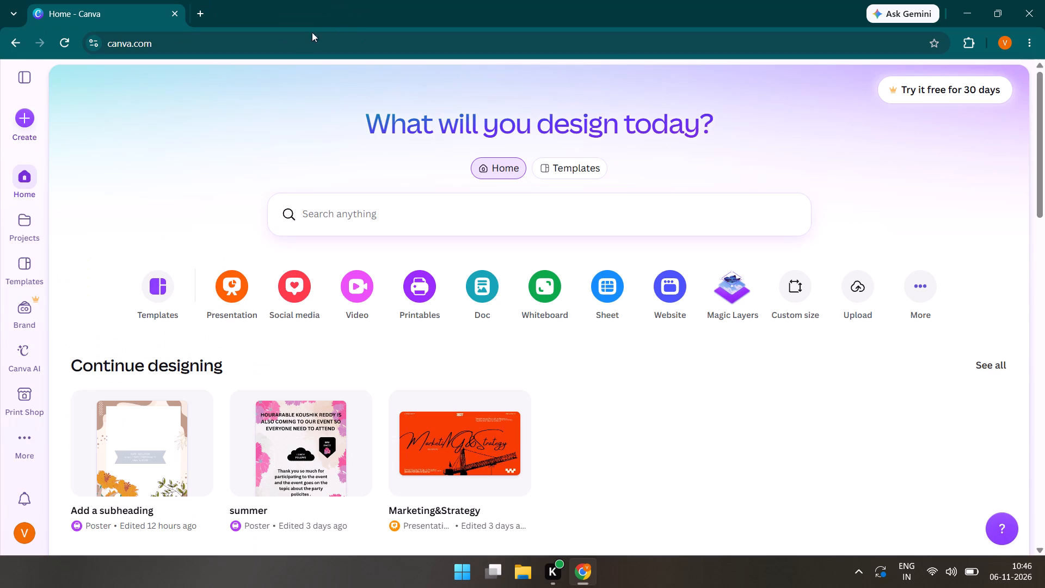
left_click(60, 35)
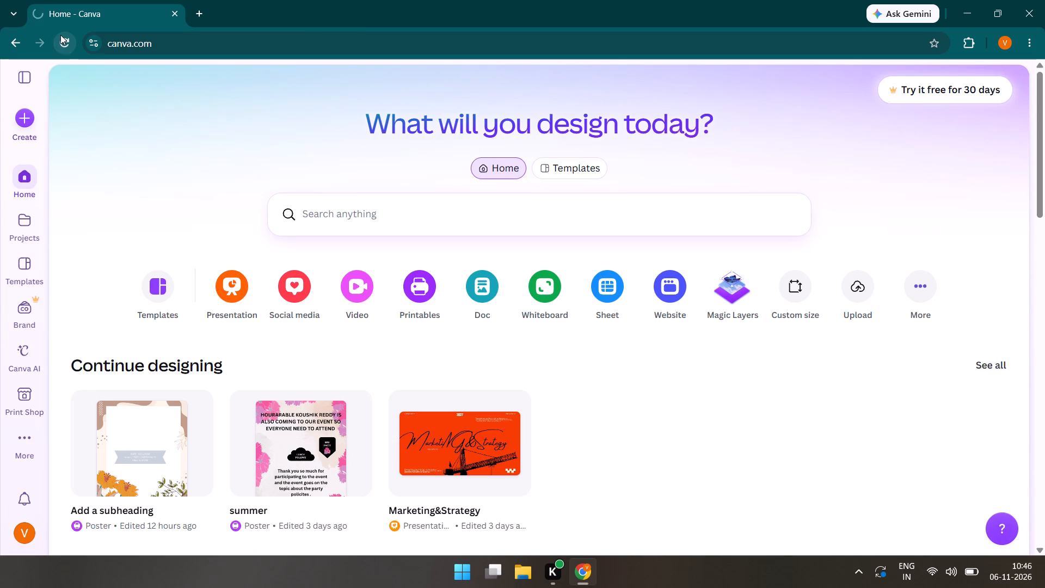